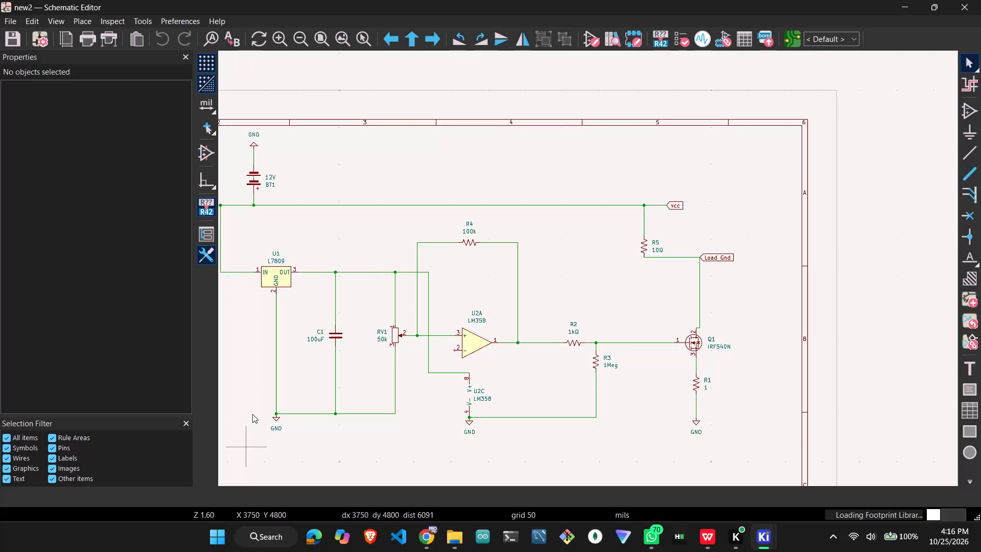
Capture a rectangular screenshot of the entire circuit schematic, from the Vcc label to transistor Q1 and the ground symbols.
scroll(367, 305, "down", 1)
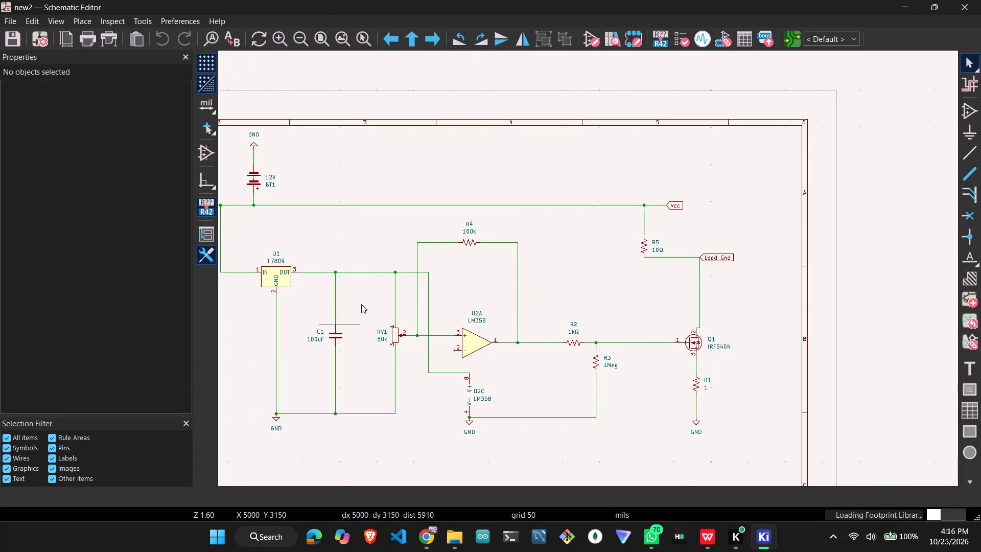
scroll(638, 265, "up", 1)
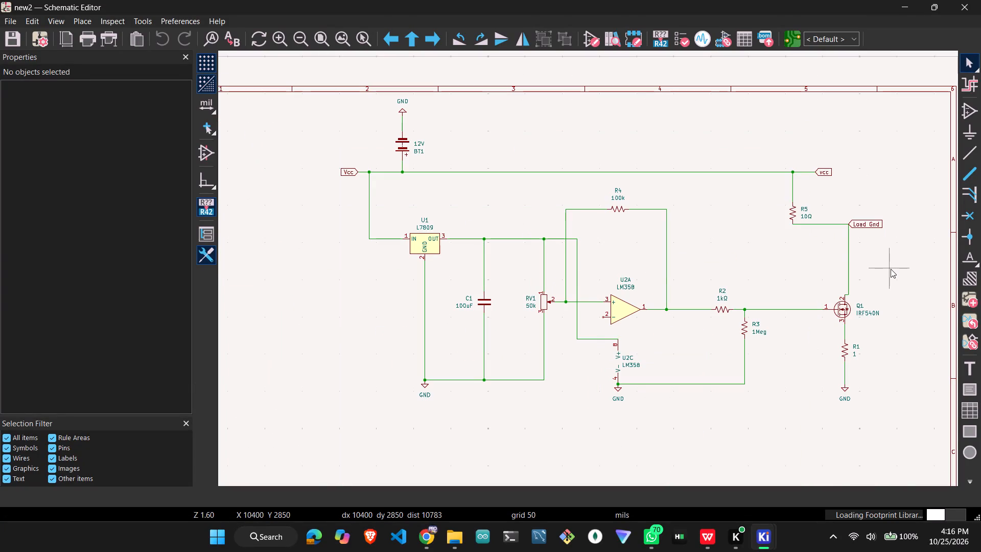
key("Print")
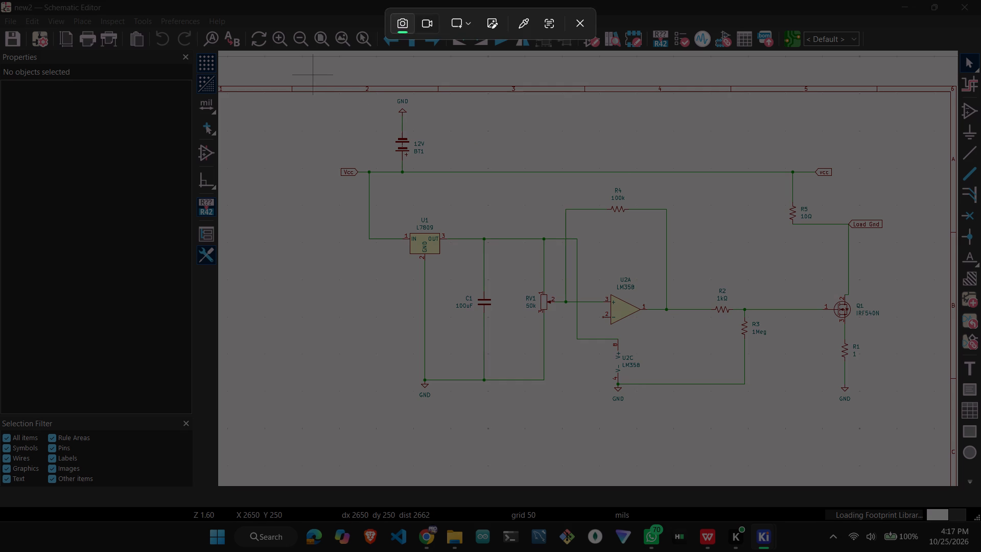
left_click_drag(313, 77, 732, 366)
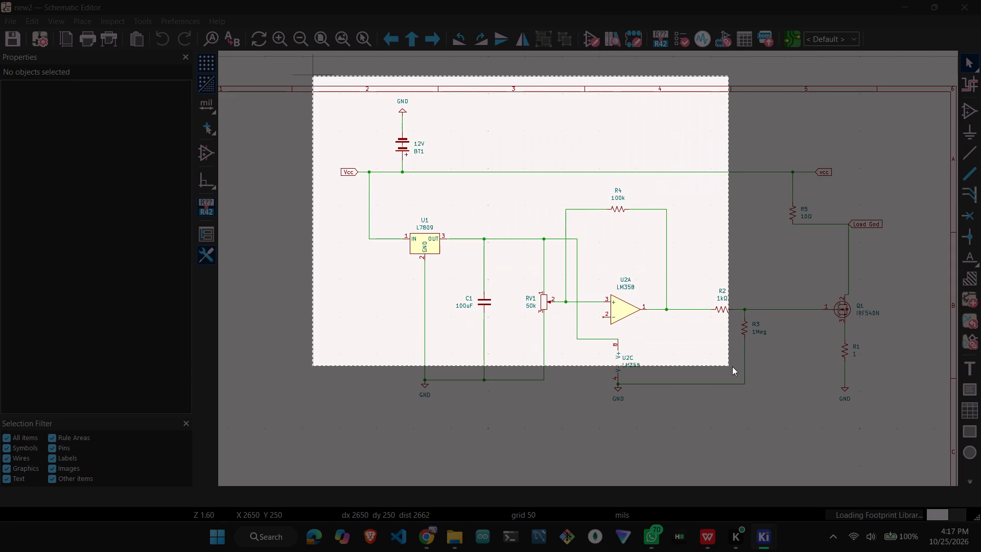
left_click_drag(732, 366, 931, 425)
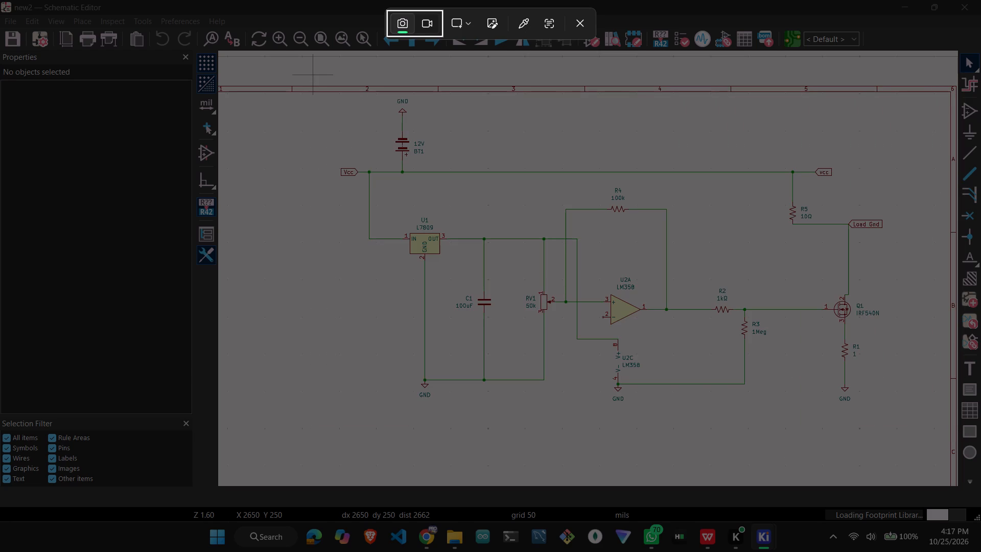
left_click_drag(931, 425, 447, 285)
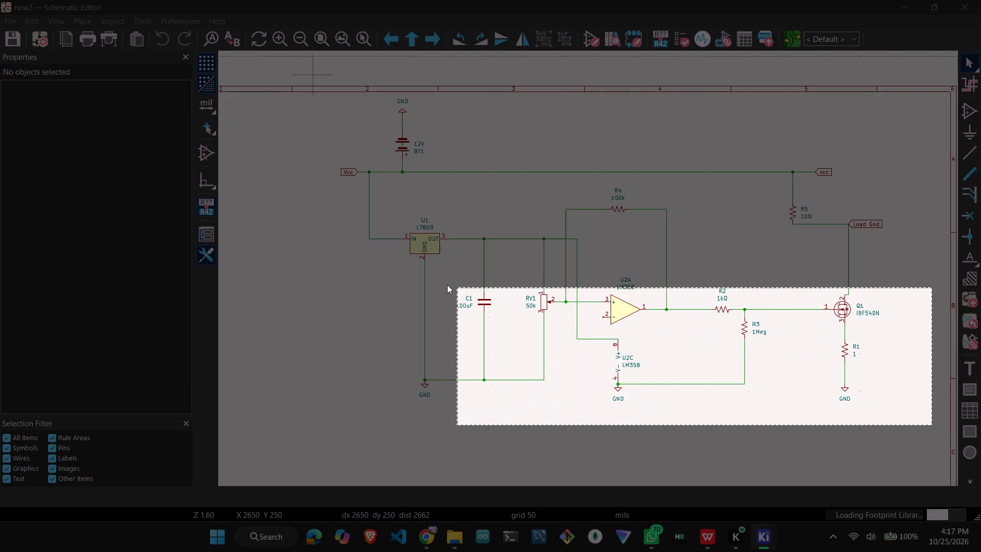
left_click_drag(447, 285, 329, 80)
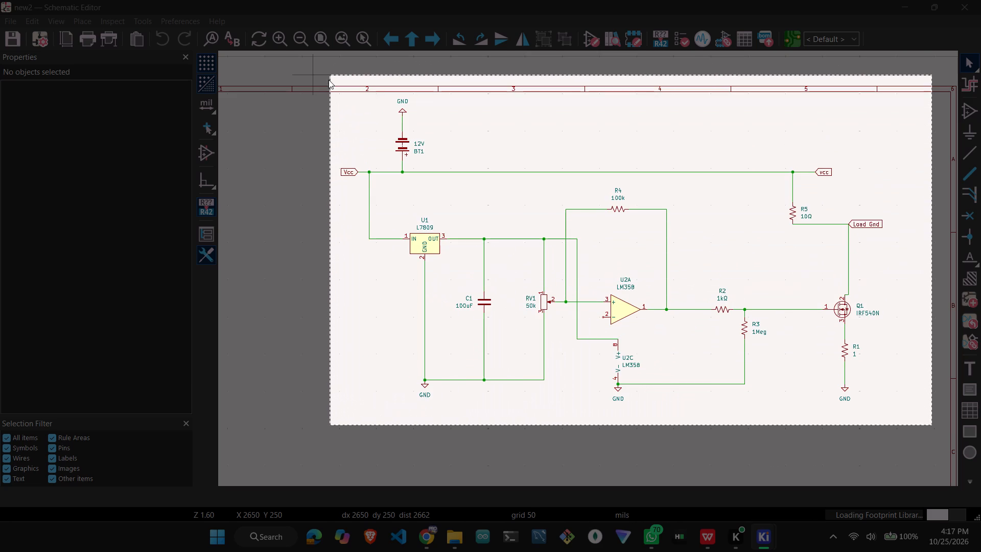
left_click_drag(329, 80, 324, 86)
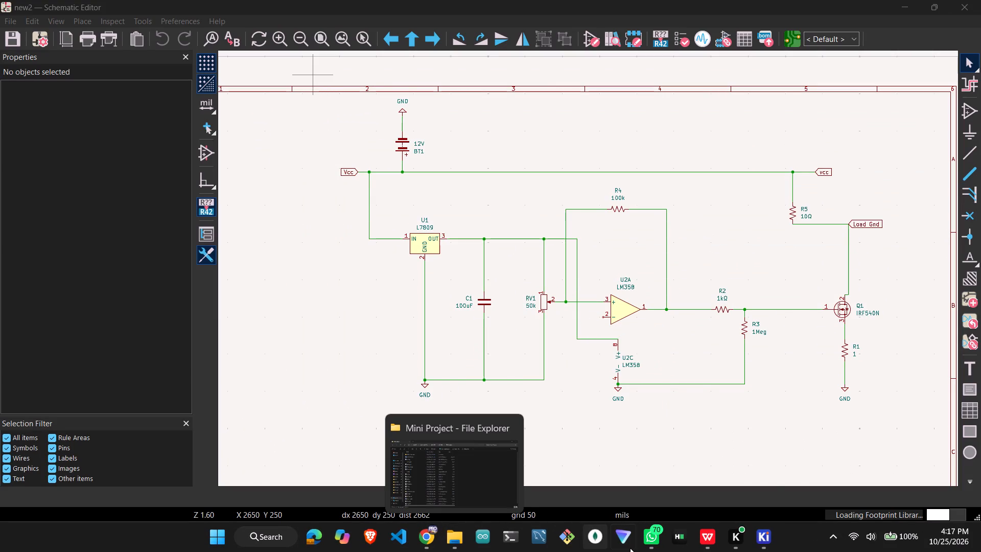
left_click(710, 549)
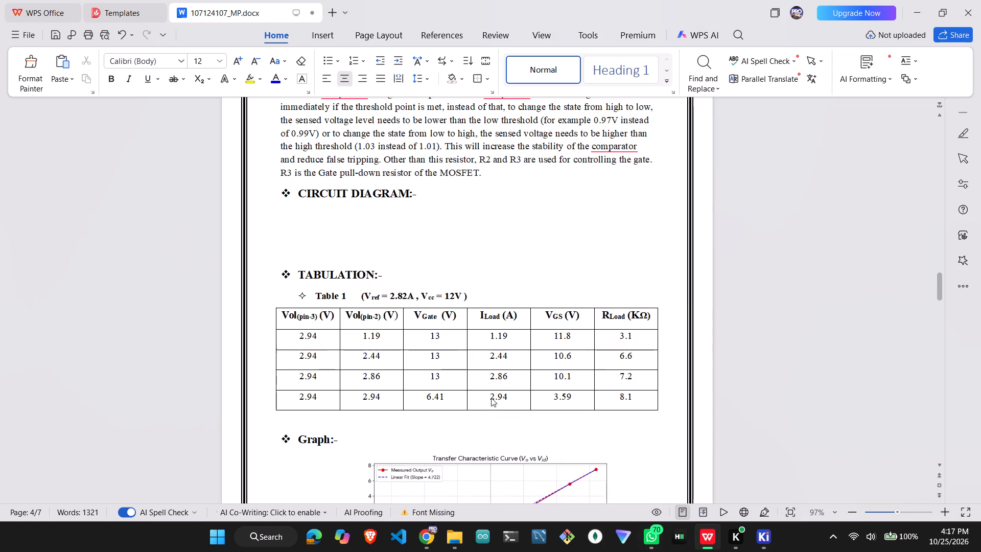
scroll(494, 397, "down", 1)
left_click(407, 191)
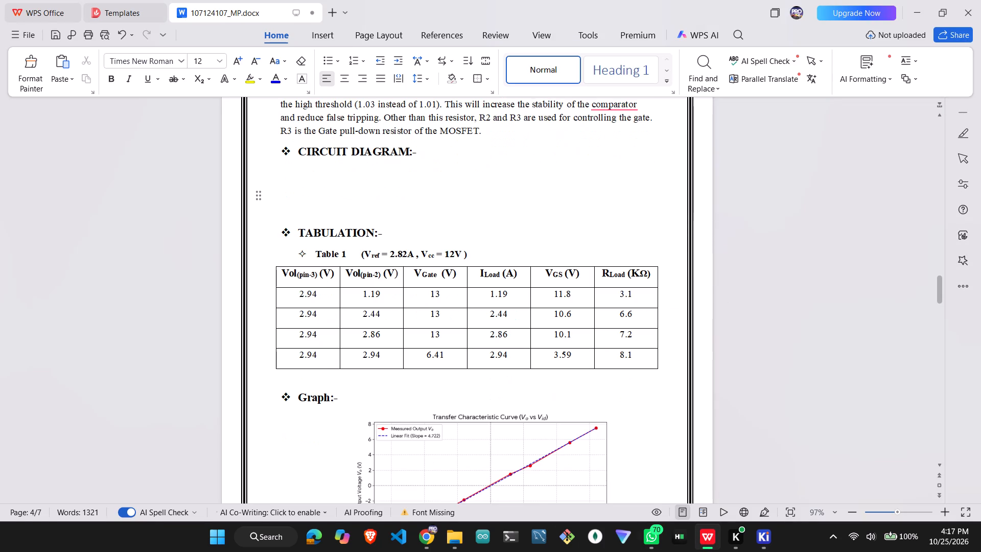
key("ctrl+v")
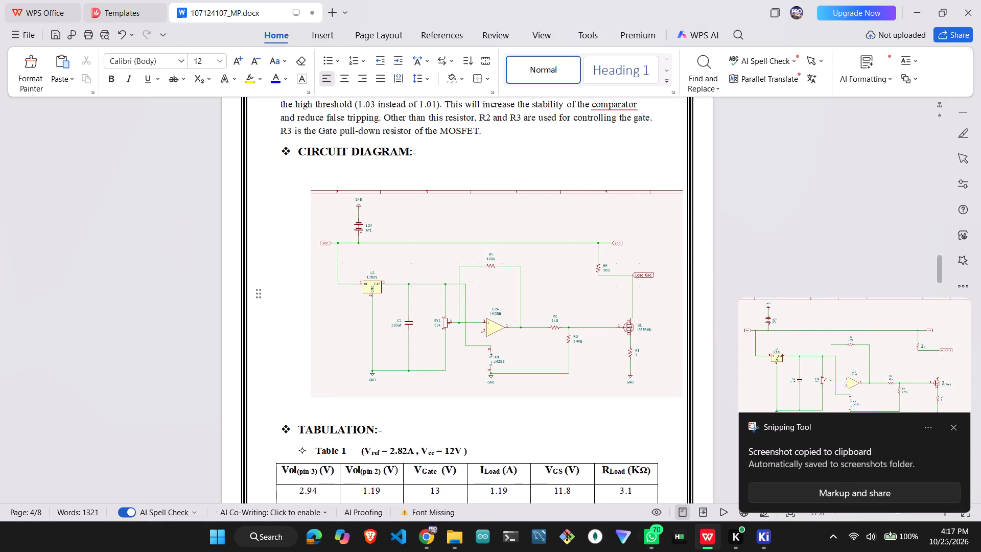
Crop the pasted schematic picture on all four sides to about 5.70 in wide by 3.29 in high.
left_click(497, 292)
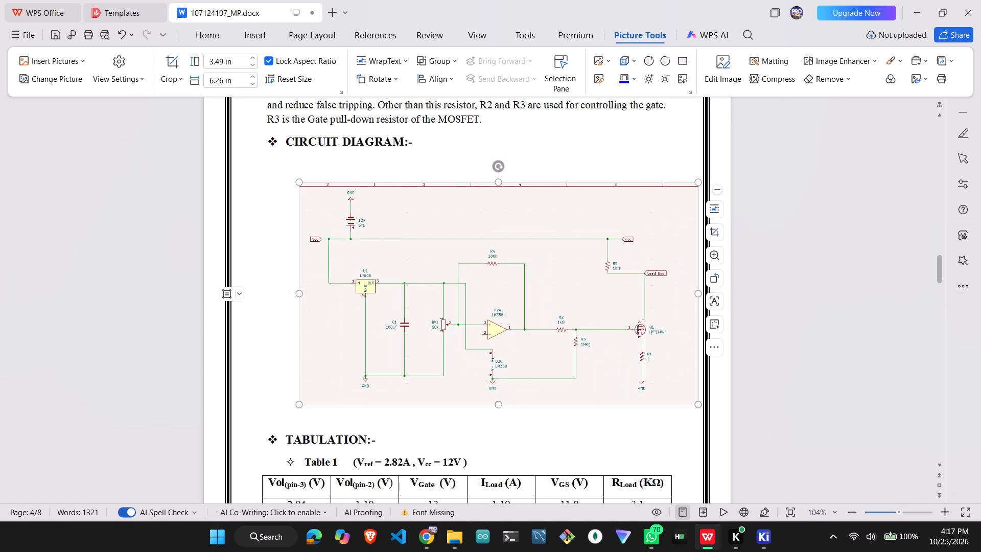
left_click(730, 233)
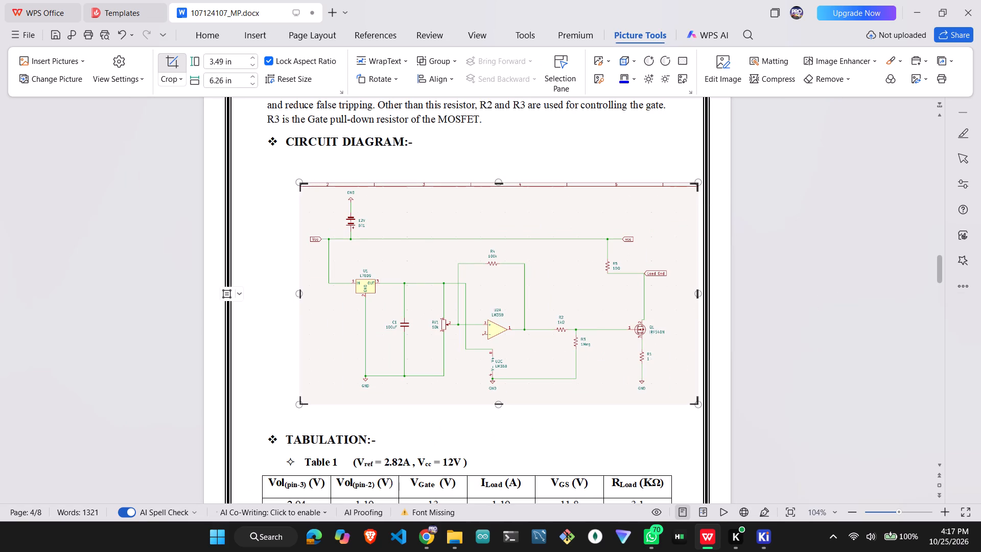
left_click_drag(695, 292, 667, 292)
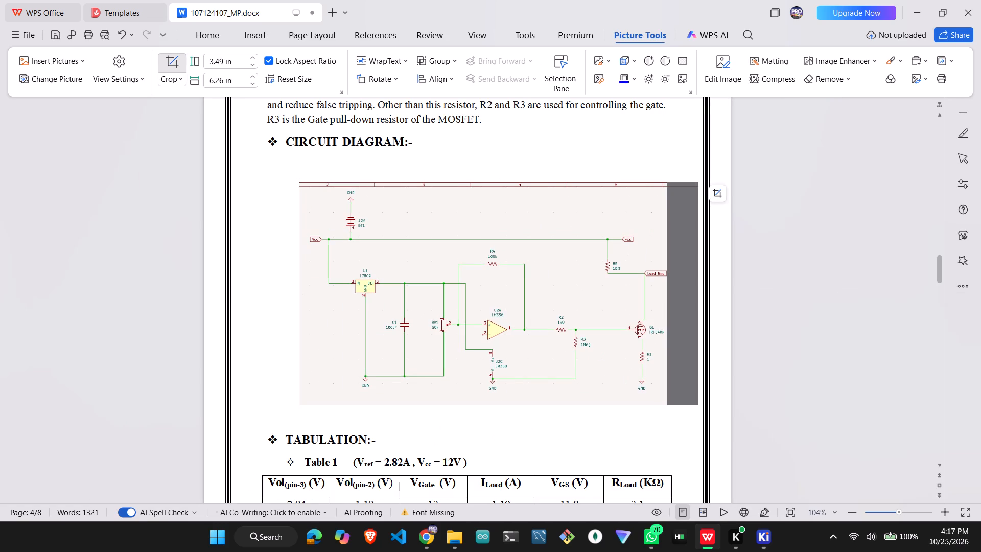
left_click_drag(667, 292, 670, 292)
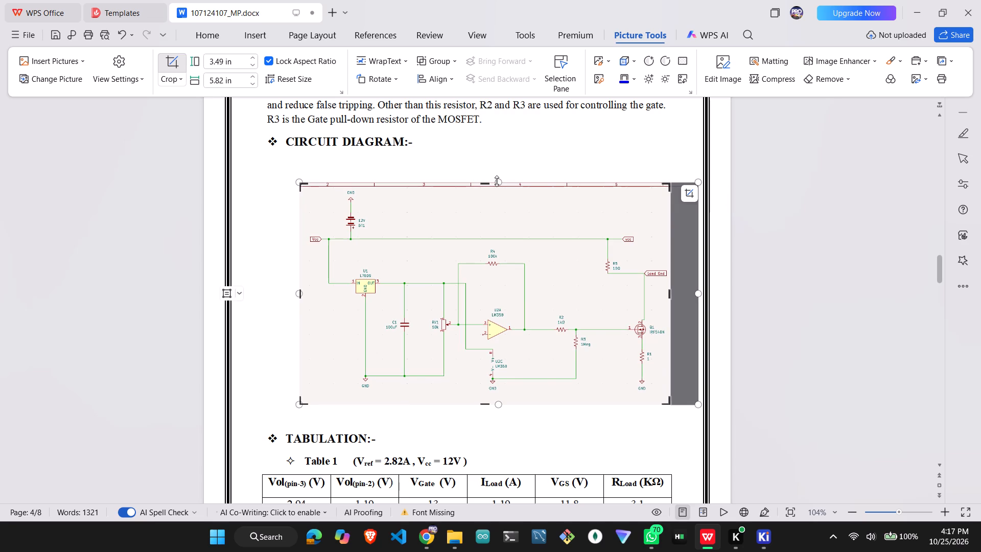
left_click(484, 184)
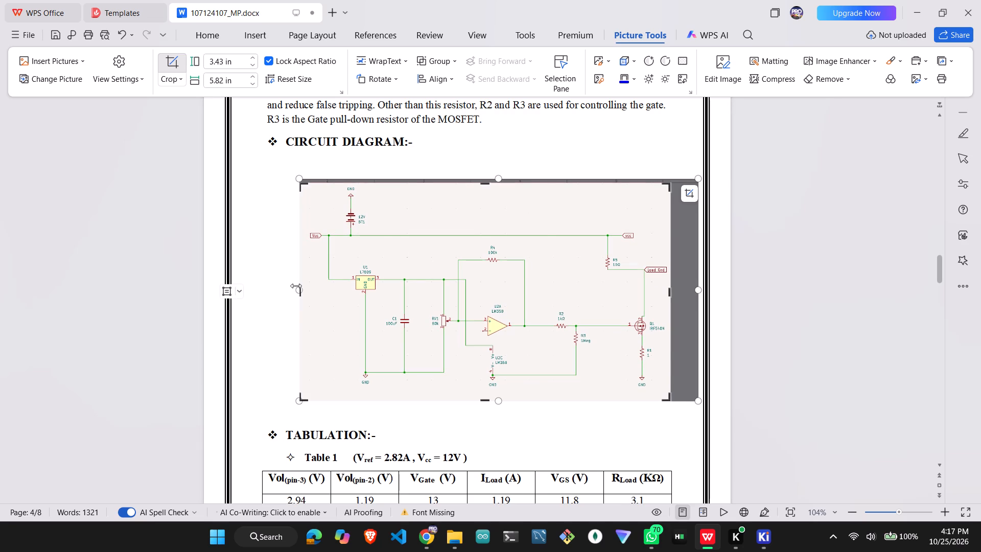
left_click_drag(300, 290, 307, 290)
left_click_drag(482, 399, 482, 396)
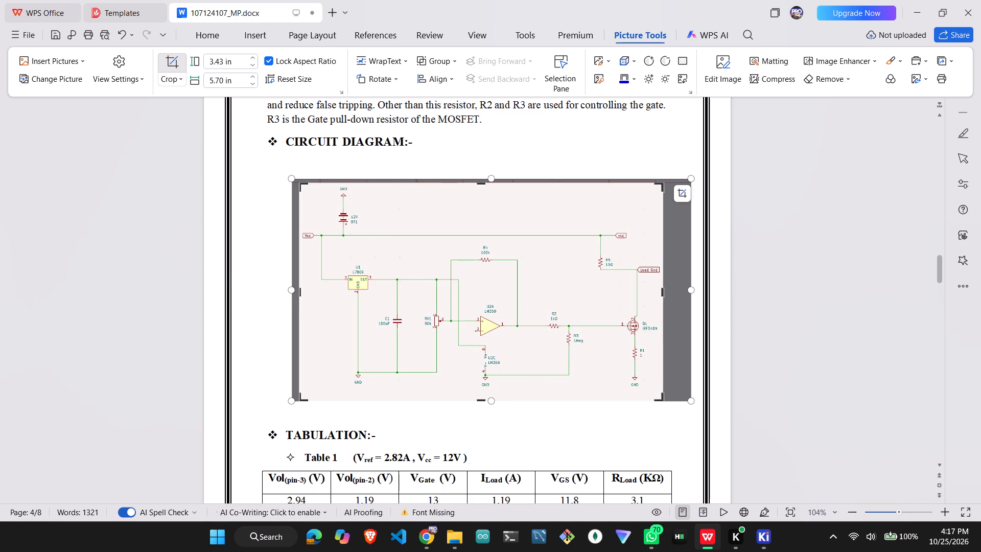
left_click_drag(482, 396, 483, 393)
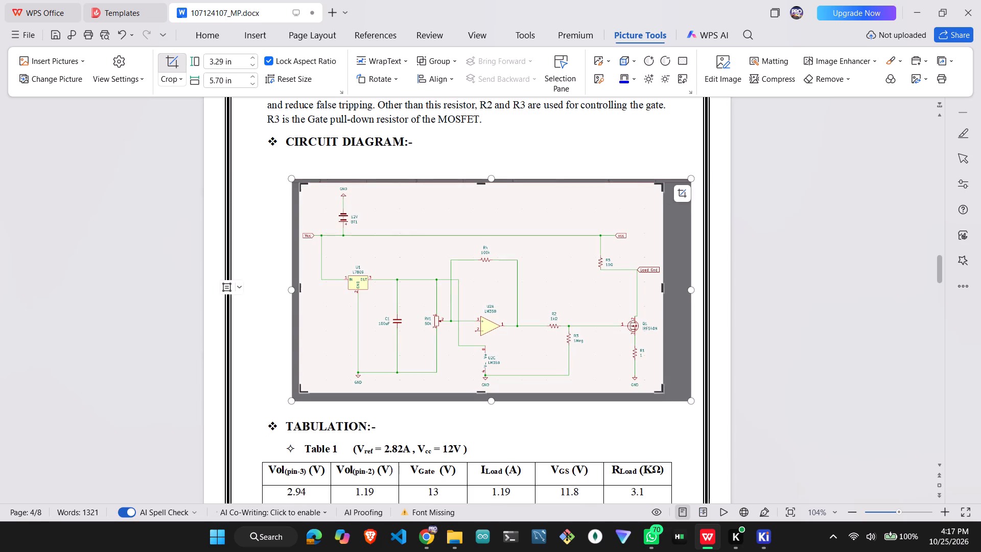
left_click(558, 436)
left_click(416, 252)
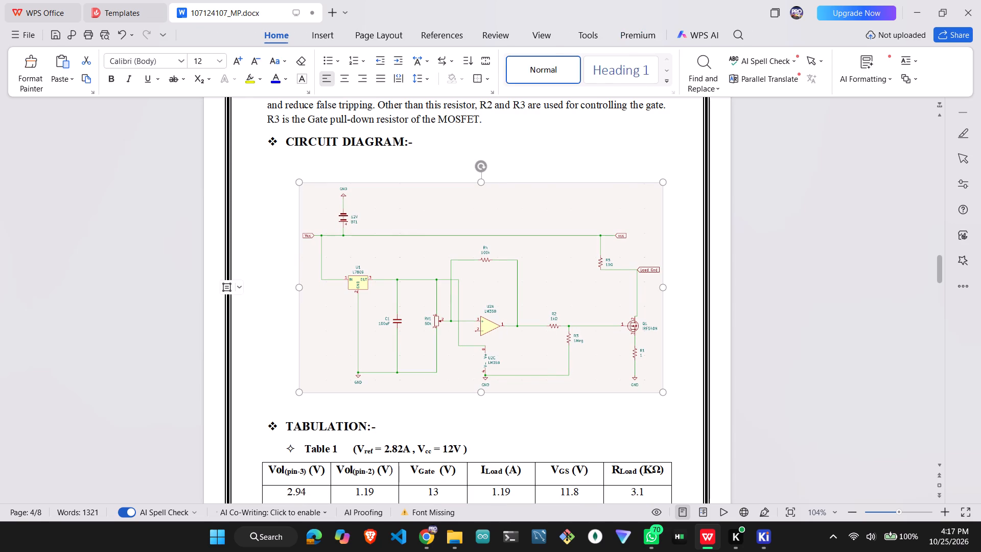
Delete the blank line between the CIRCUIT DIAGRAM heading and the schematic picture.
left_click(314, 156)
key("Down")
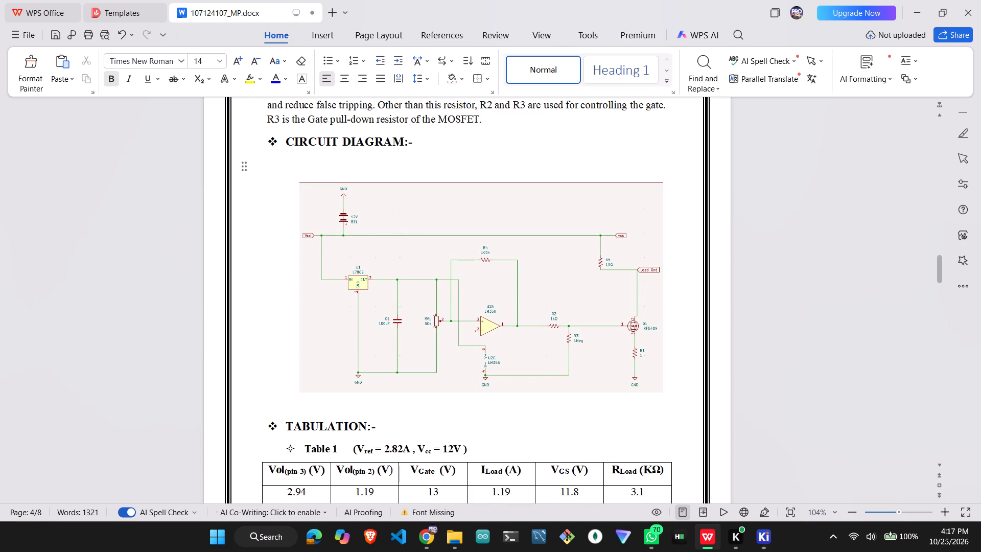
key("BackSpace")
key("BackSpace")
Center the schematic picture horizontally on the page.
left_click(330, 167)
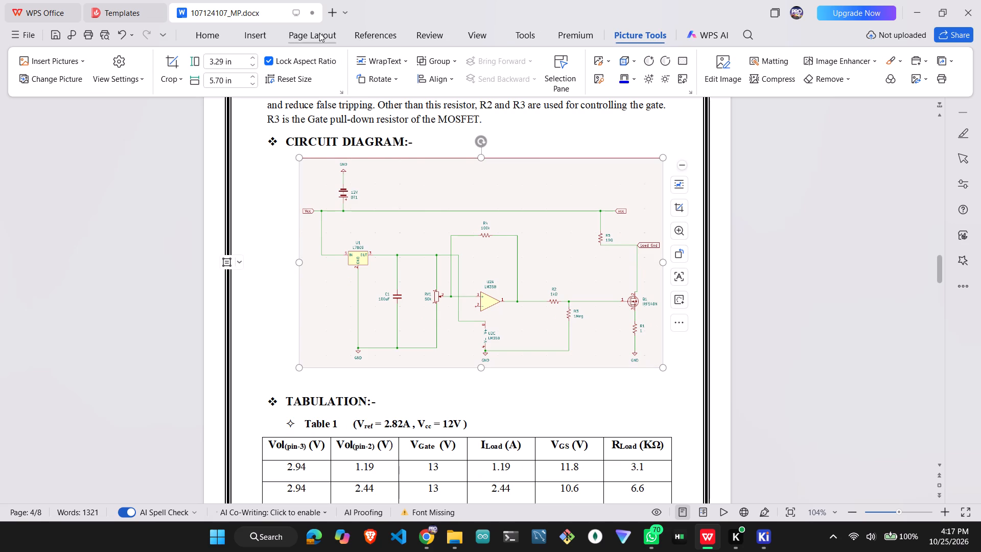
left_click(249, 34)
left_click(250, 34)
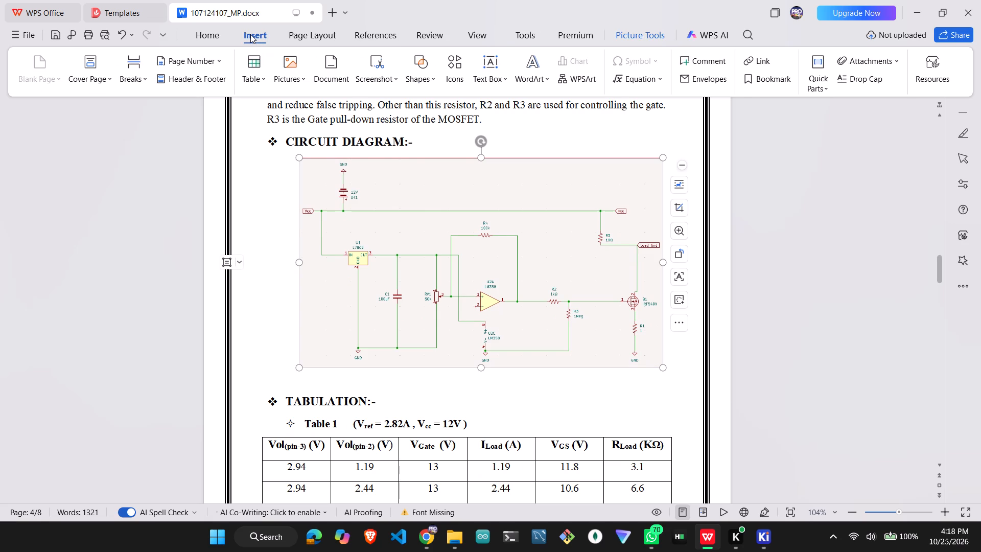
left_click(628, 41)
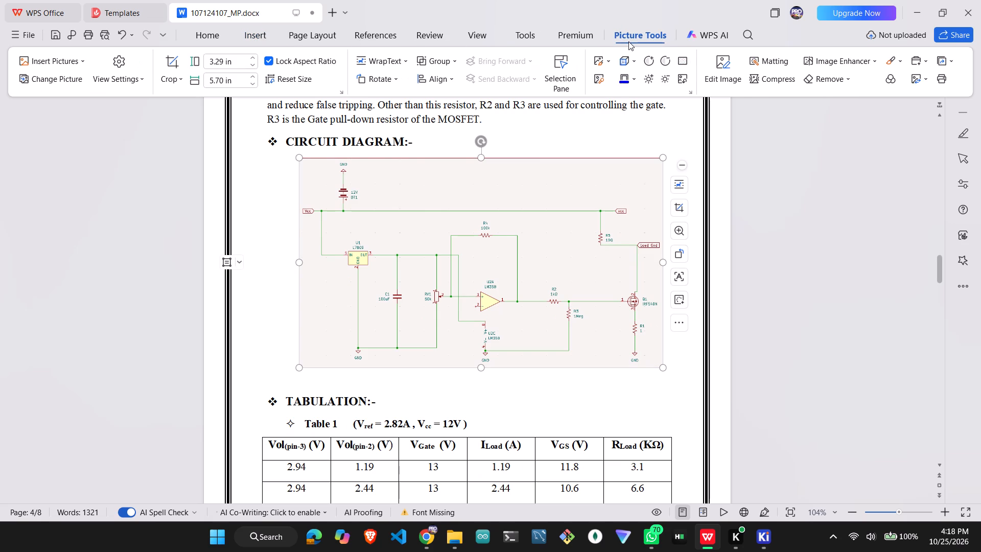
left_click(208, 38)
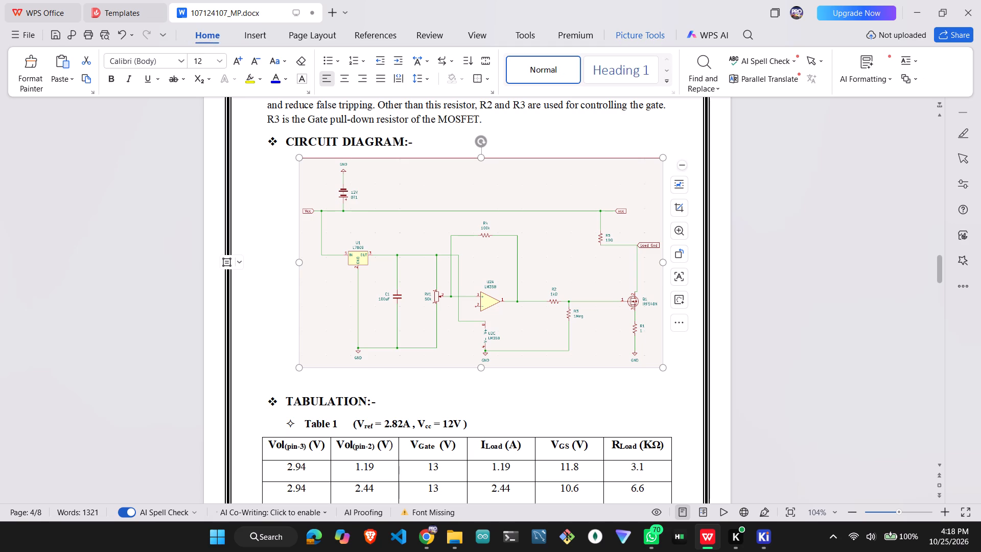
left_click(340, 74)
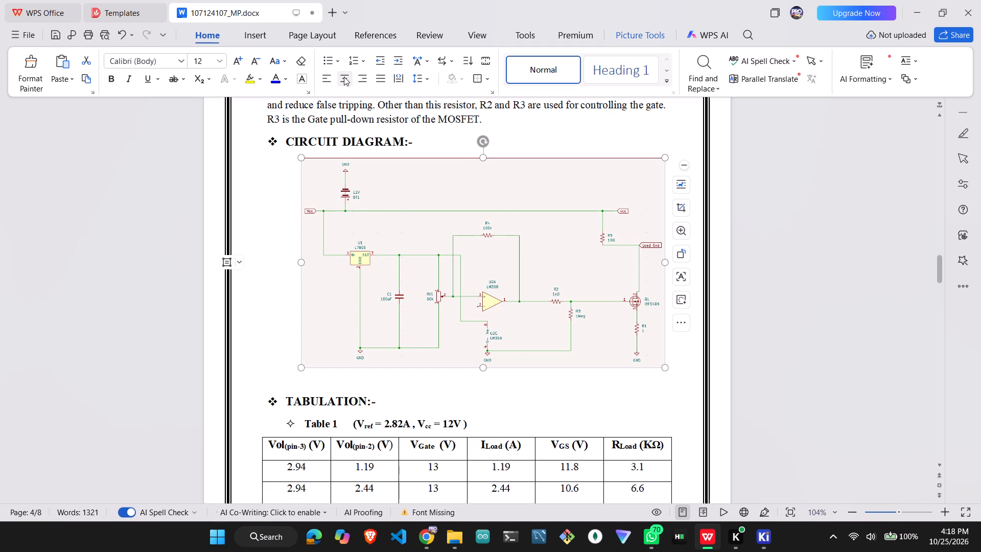
Remove the indentation and paragraph break before the schematic picture, joining it directly to the CIRCUIT DIAGRAM heading.
left_click(291, 249)
key("BackSpace")
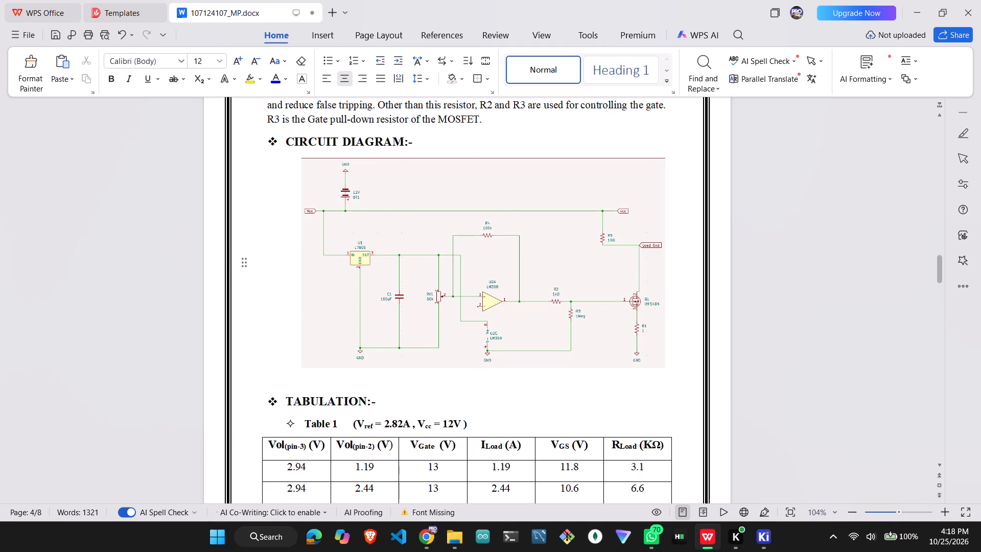
key("BackSpace")
key("BackSpace")
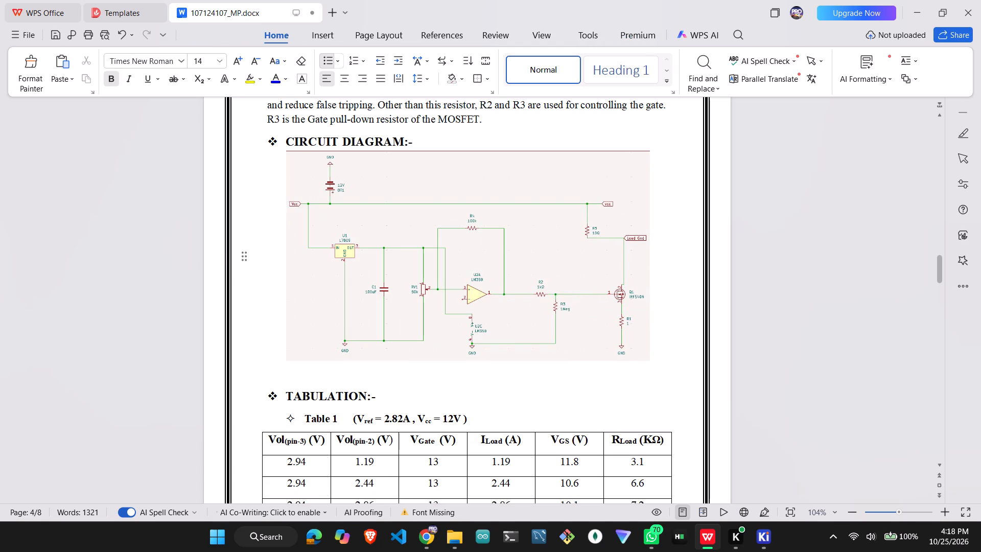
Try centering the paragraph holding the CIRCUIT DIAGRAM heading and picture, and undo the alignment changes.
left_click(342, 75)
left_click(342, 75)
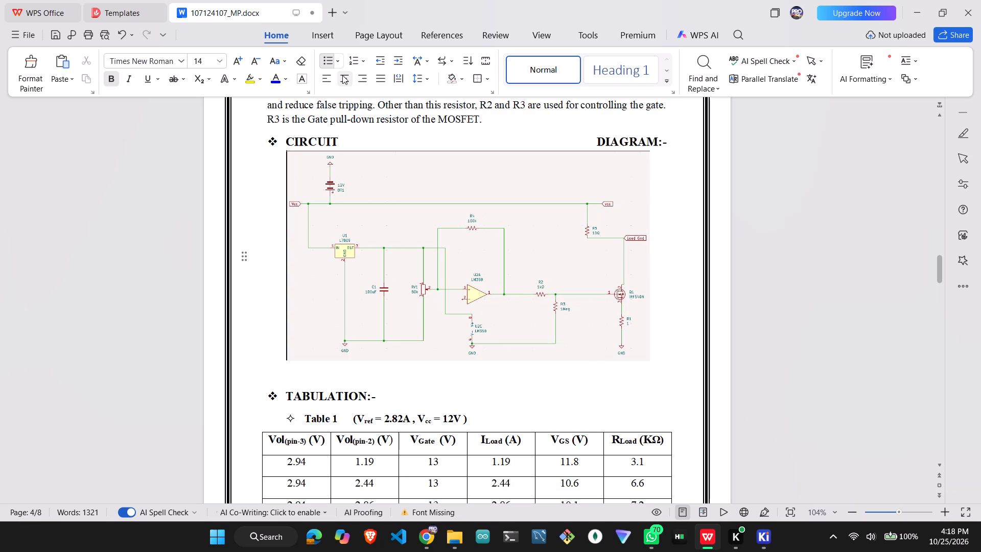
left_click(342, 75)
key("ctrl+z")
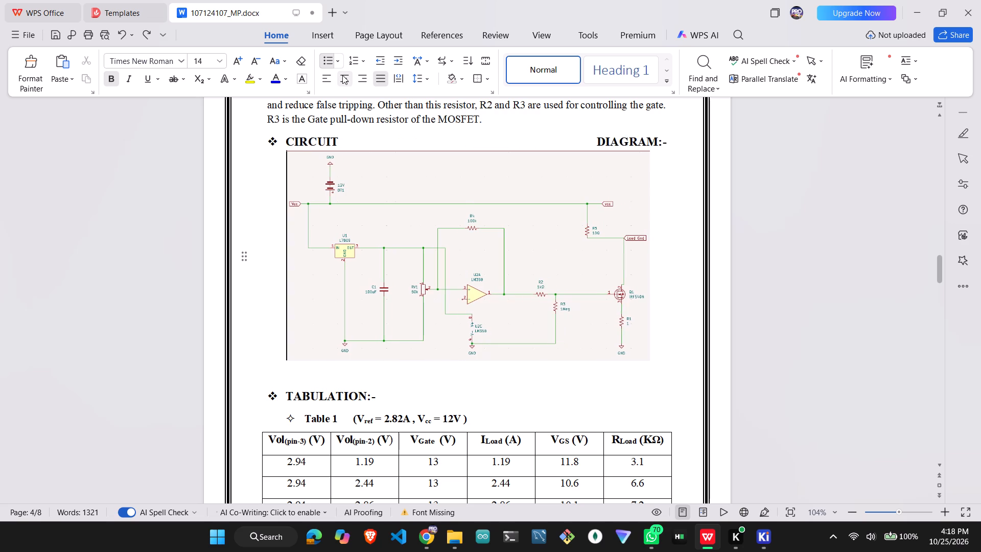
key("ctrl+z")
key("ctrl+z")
Add a blank line without a bullet directly beneath the schematic picture.
left_click(476, 235)
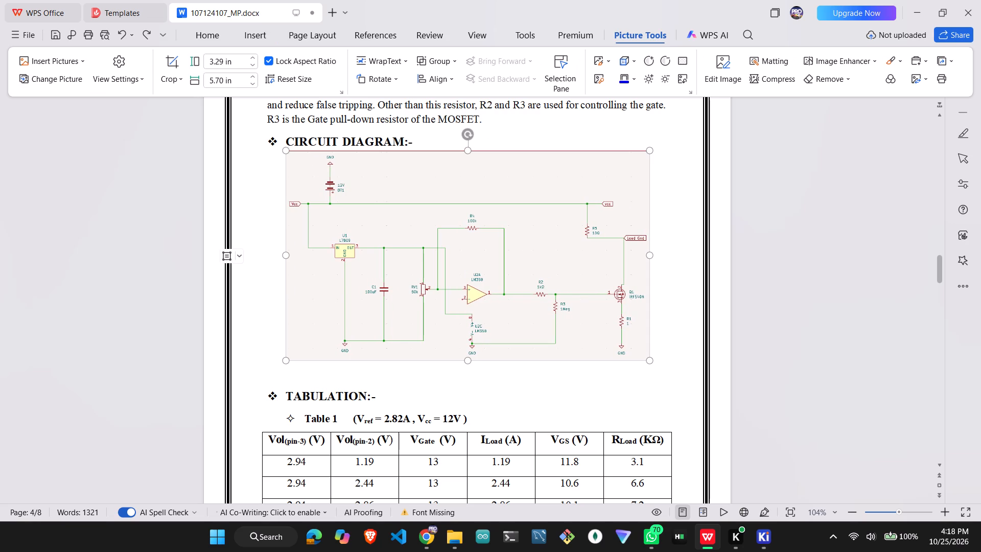
left_click(665, 342)
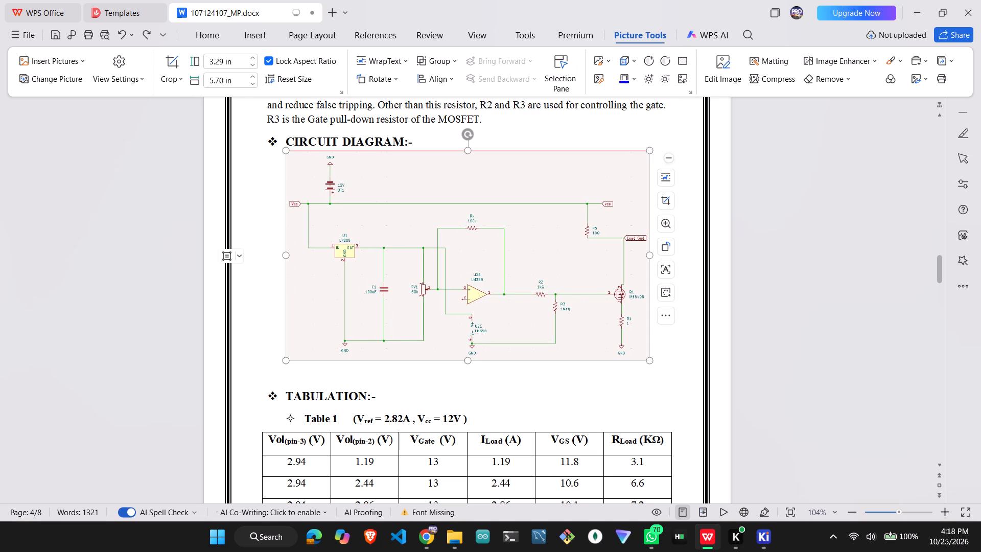
key("Return")
key("BackSpace")
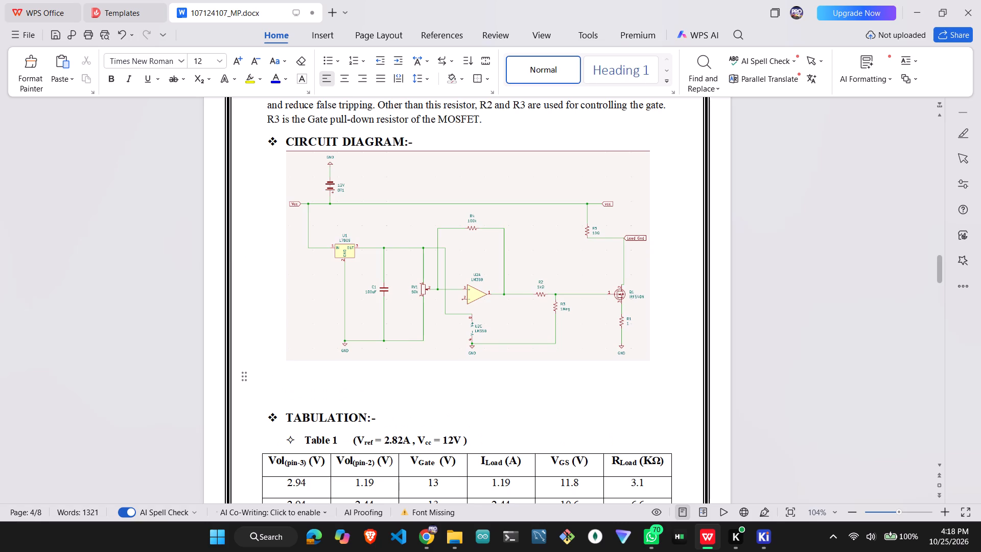
Switch to the KiCad Schematic Editor and close the new2 schematic window.
key("alt+Tab")
left_click(975, 3)
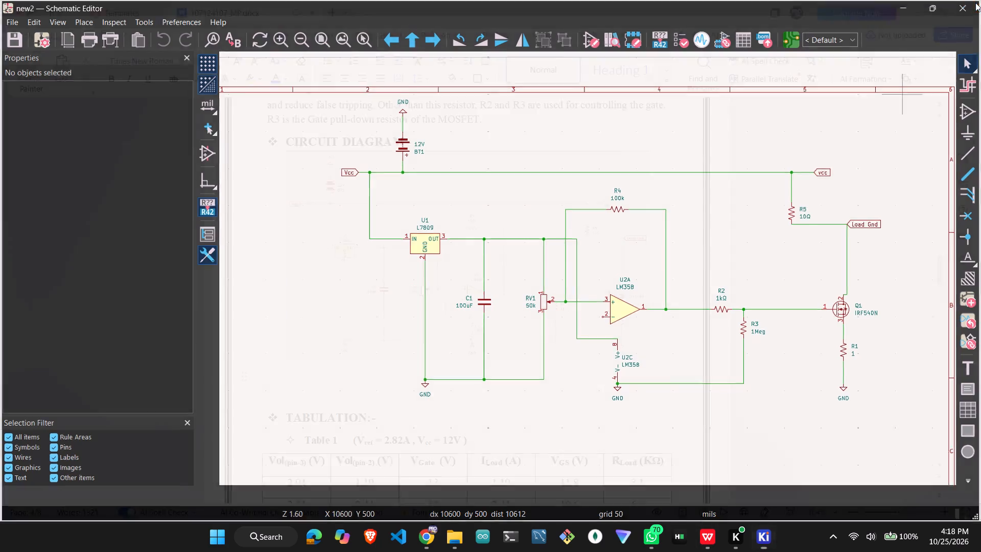
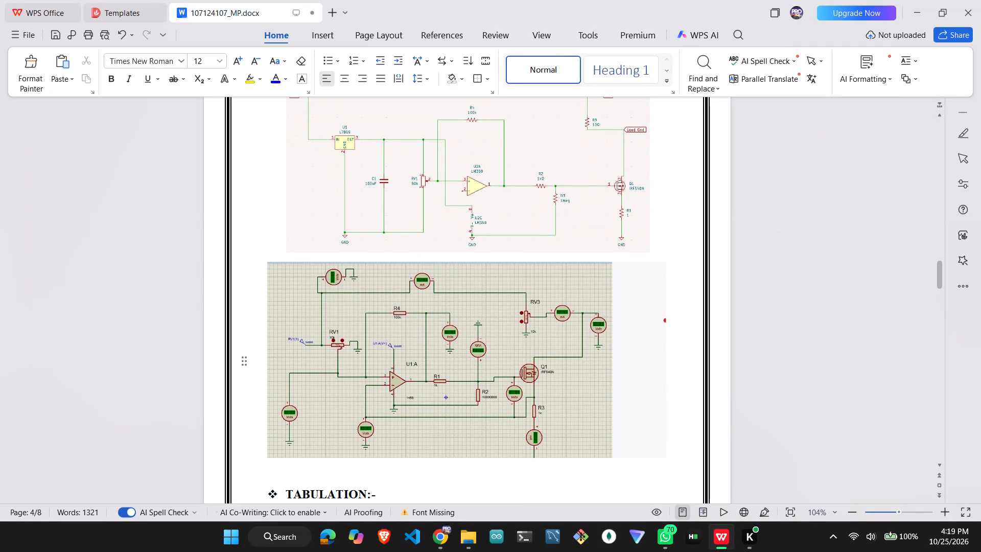
Crop the blank strip beside the grid-background simulation circuit picture, reducing its width to about 5.43 in.
right_click(476, 330)
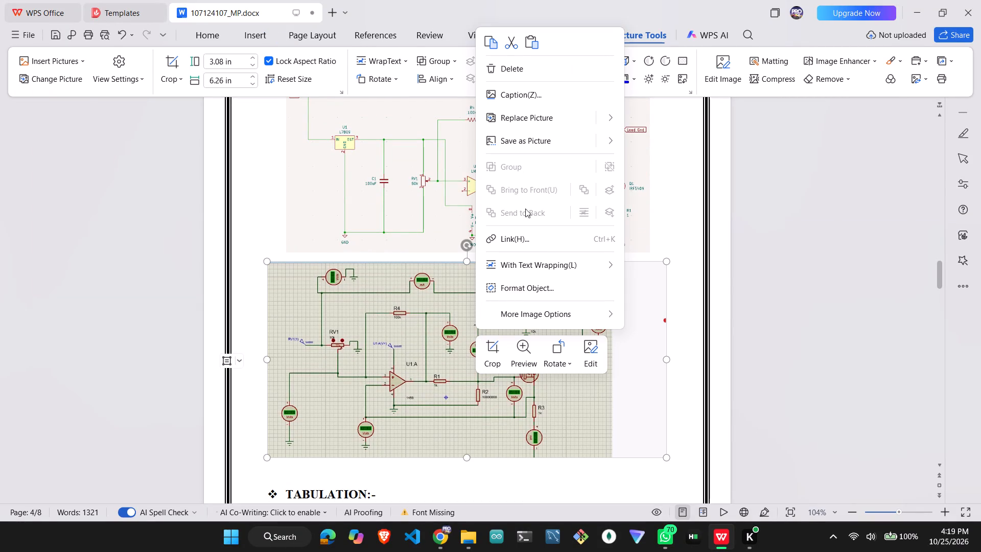
left_click(487, 345)
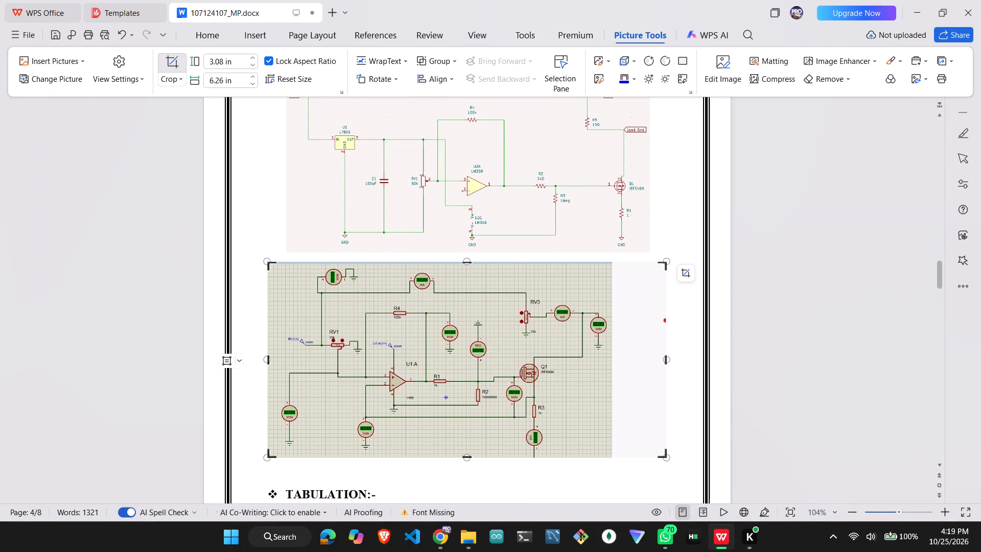
left_click_drag(665, 357, 614, 359)
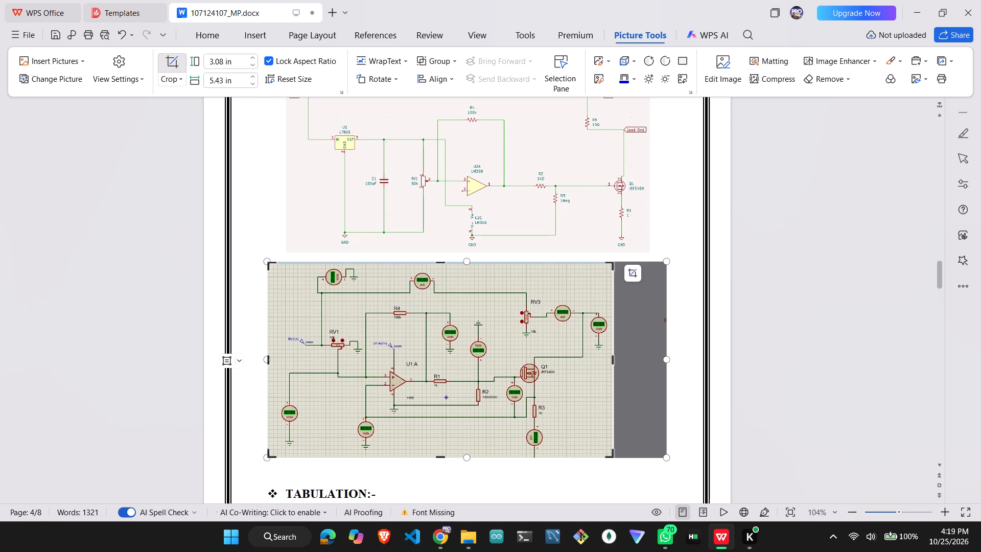
left_click(781, 222)
Insert a blank line without a bullet between the KiCad schematic and the simulation circuit picture.
left_click(236, 216)
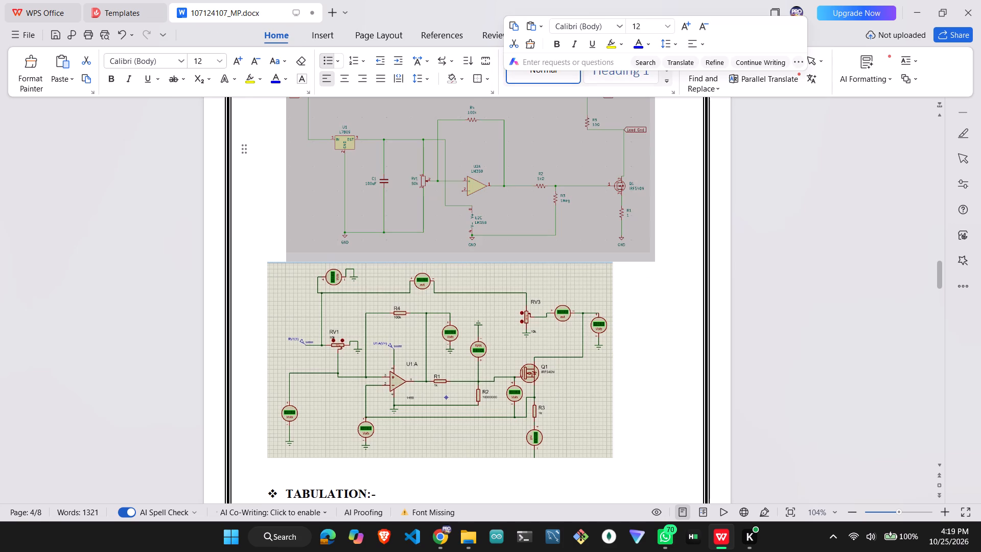
left_click(668, 220)
key("Return")
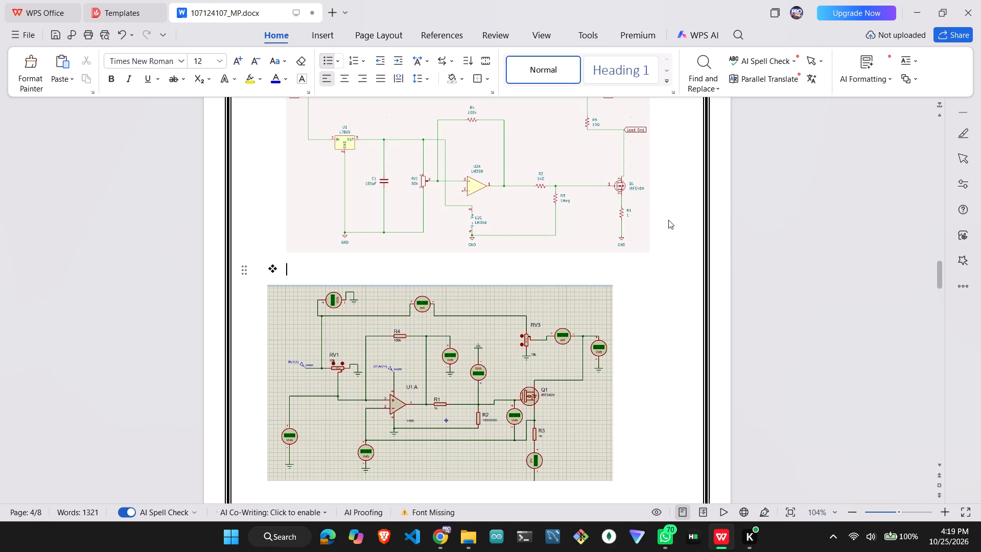
key("BackSpace")
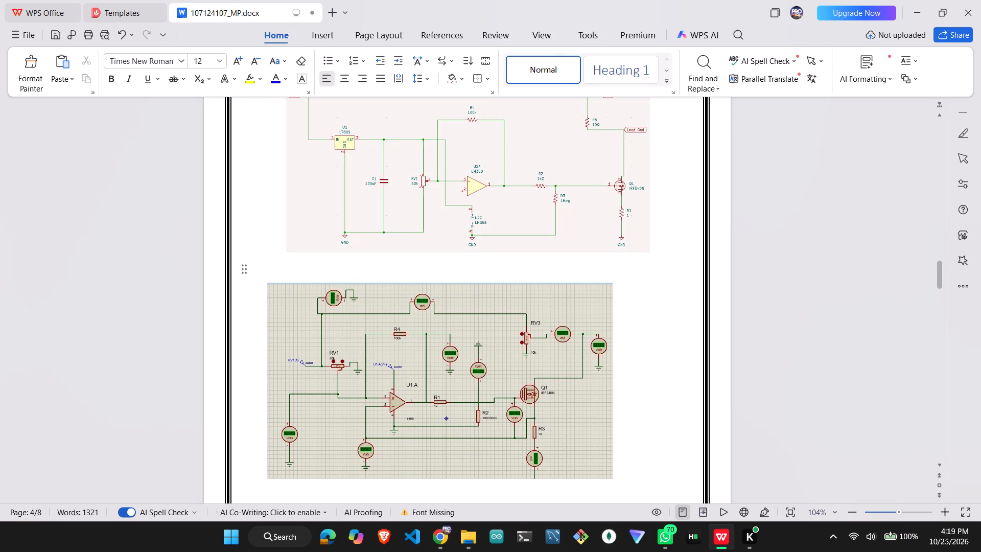
Center the simulation circuit picture horizontally on the page.
left_click(312, 322)
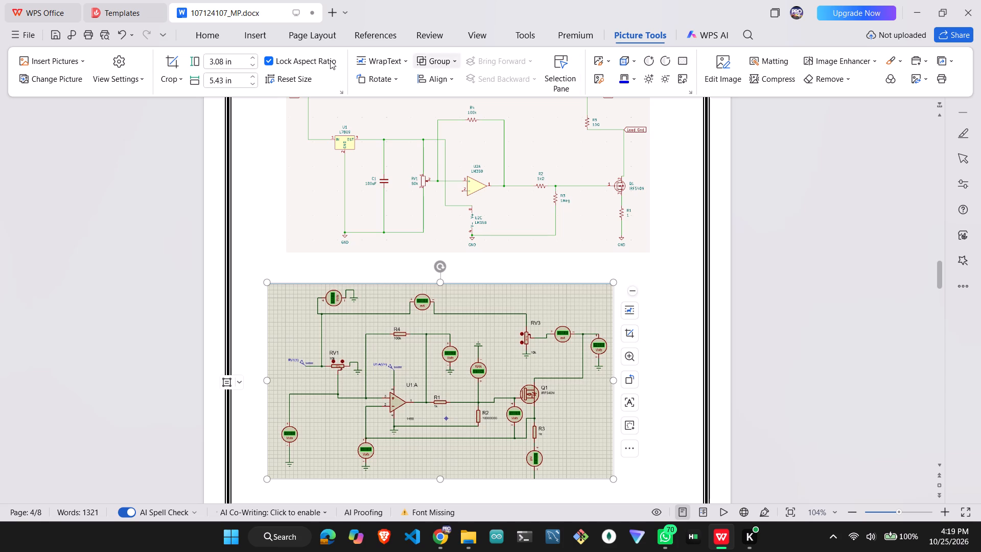
left_click(206, 39)
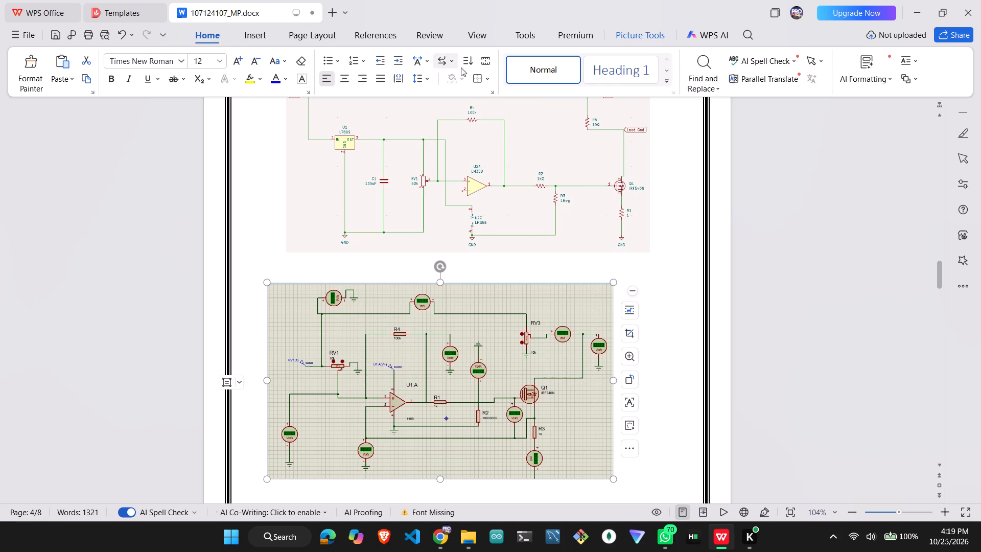
left_click(345, 83)
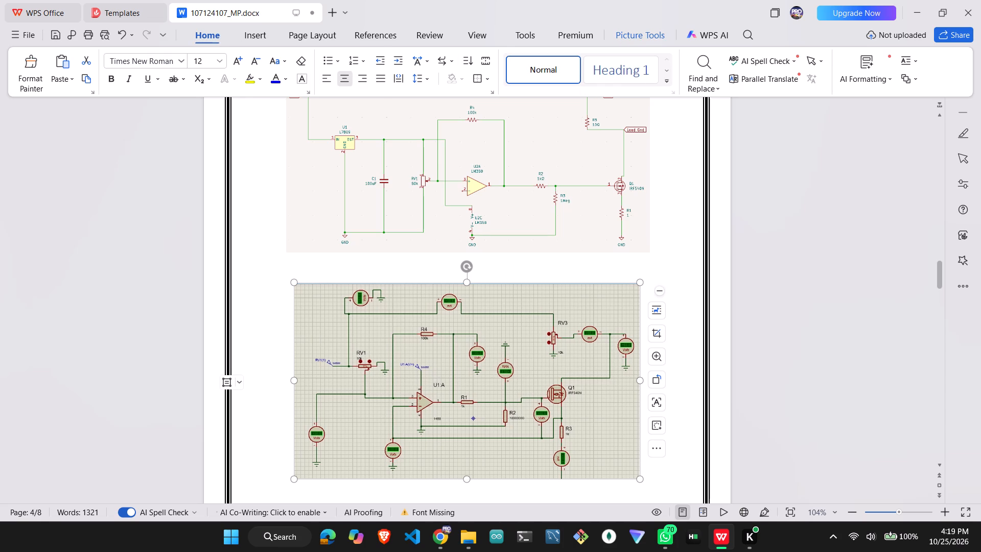
left_click(565, 271)
Review the layout of both circuit pictures on page 4 and the start of the TABULATION section.
scroll(565, 271, "up", 1)
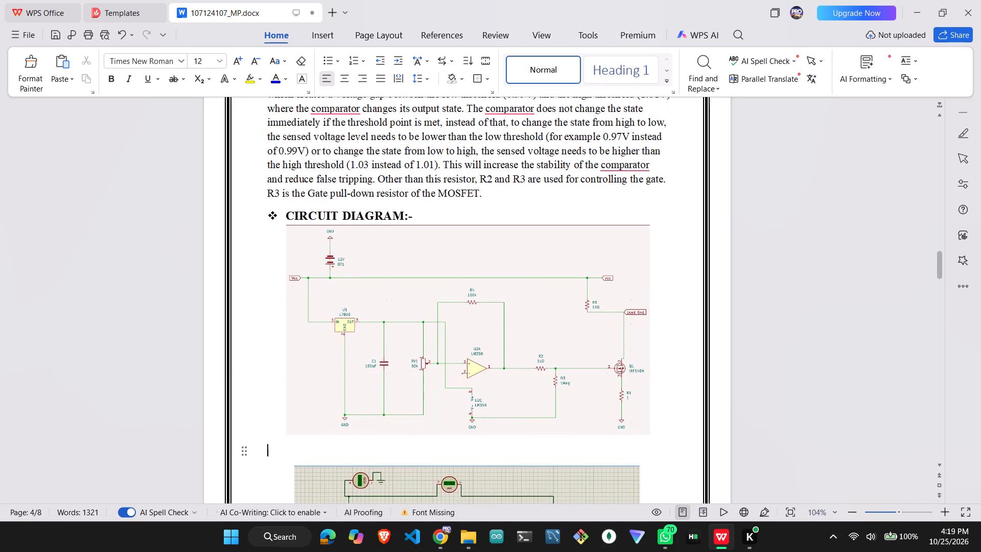
scroll(565, 271, "down", 3)
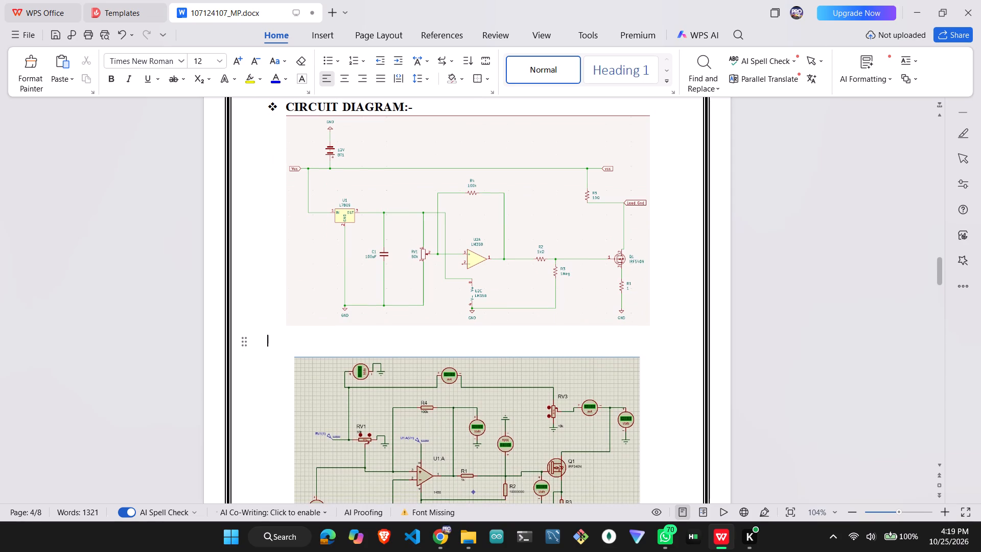
scroll(390, 243, "down", 2)
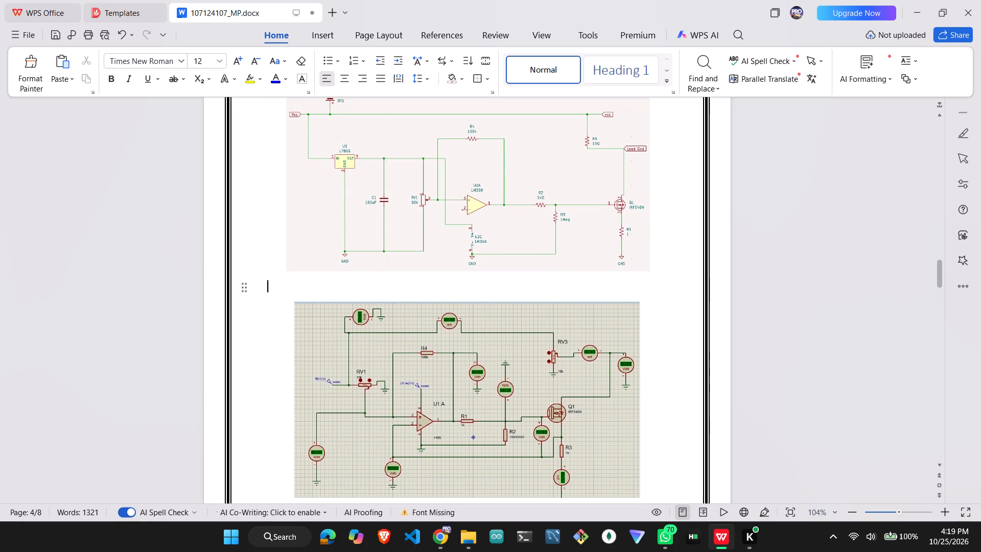
scroll(390, 243, "up", 1)
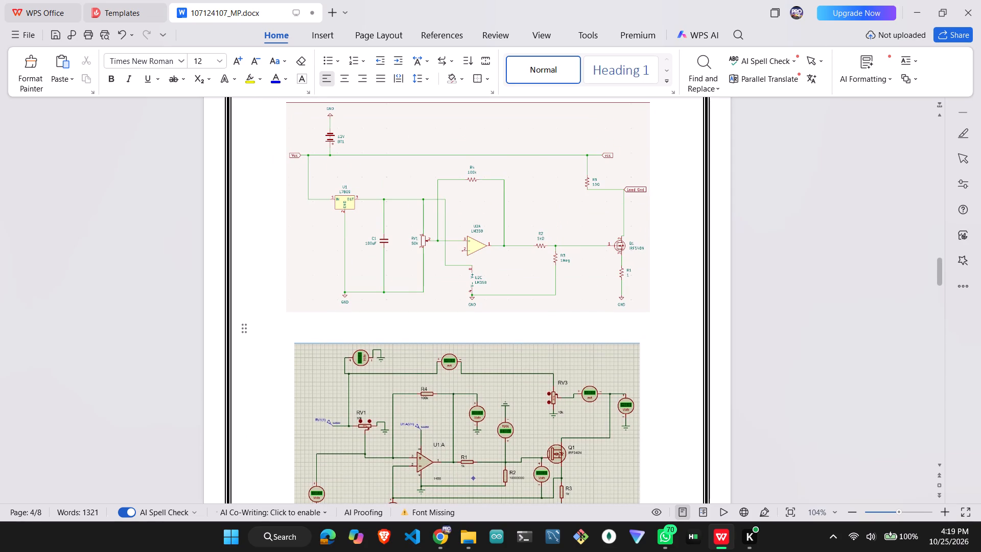
scroll(360, 215, "down", 2)
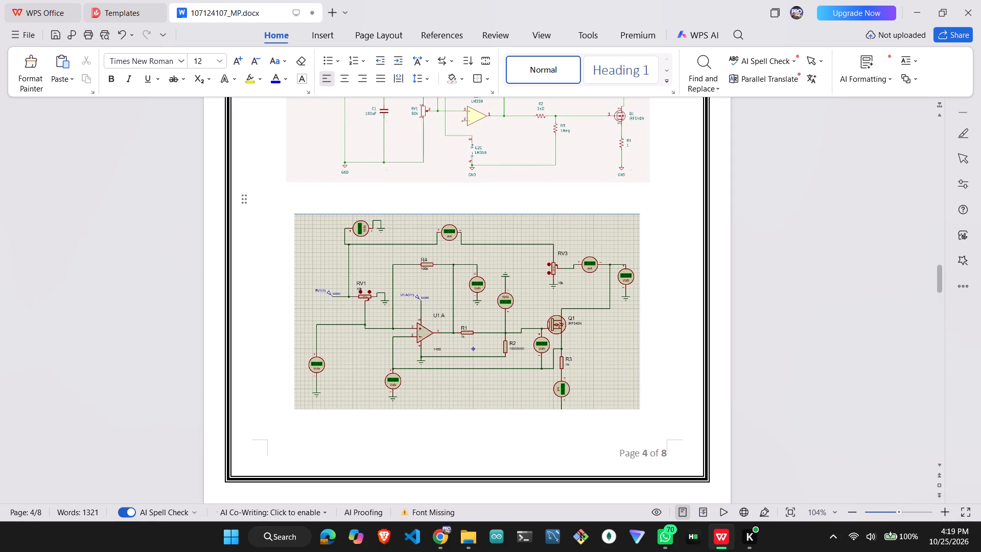
scroll(351, 301, "down", 1)
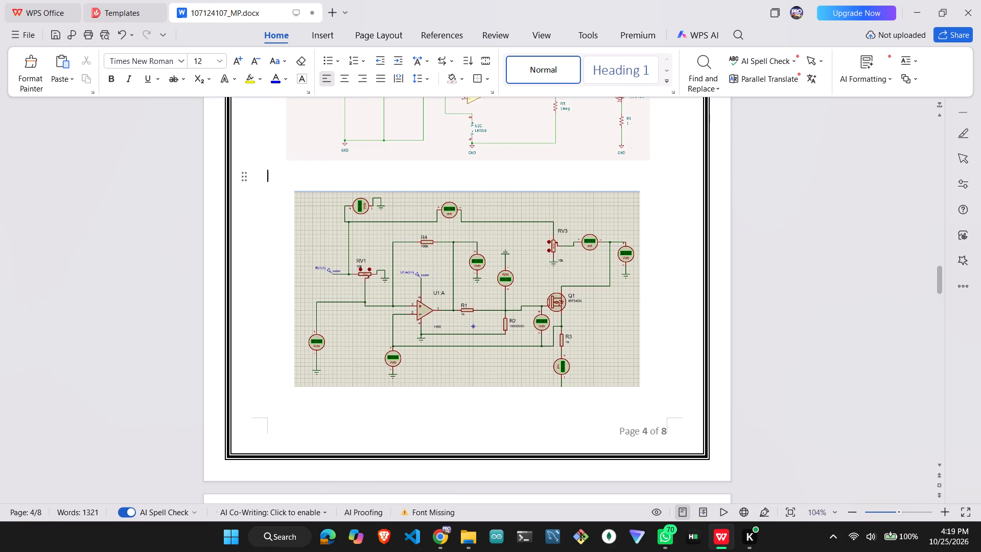
scroll(388, 310, "down", 3)
left_click(311, 305)
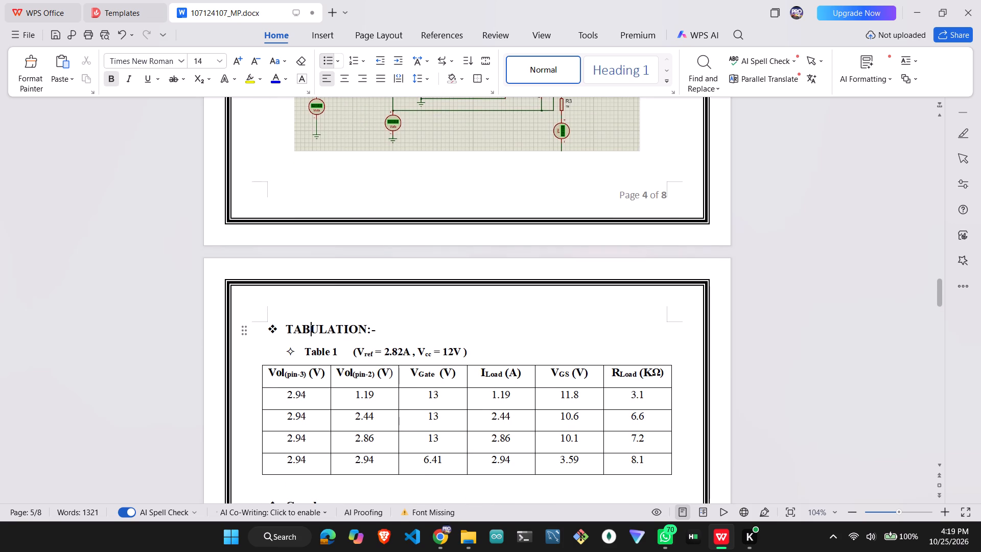
Delete the Transfer Characteristic Curve picture beneath the Graph heading.
scroll(313, 307, "down", 4)
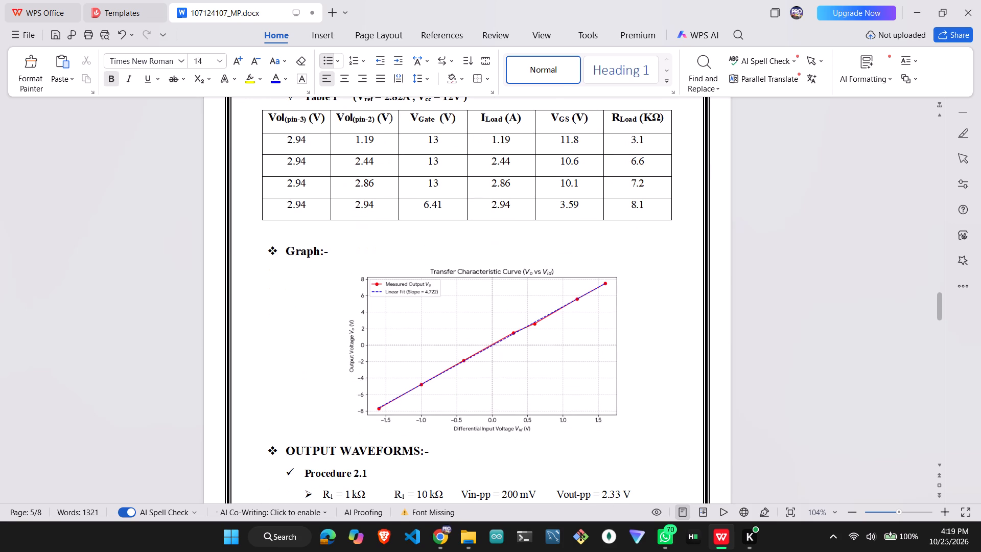
left_click(413, 301)
key("Delete")
Delete the Procedure 2.1 block under OUTPUT WAVEFORMS, including all its resistor and voltage lines and oscilloscope pictures.
scroll(382, 265, "down", 1)
left_click_drag(291, 271, 288, 297)
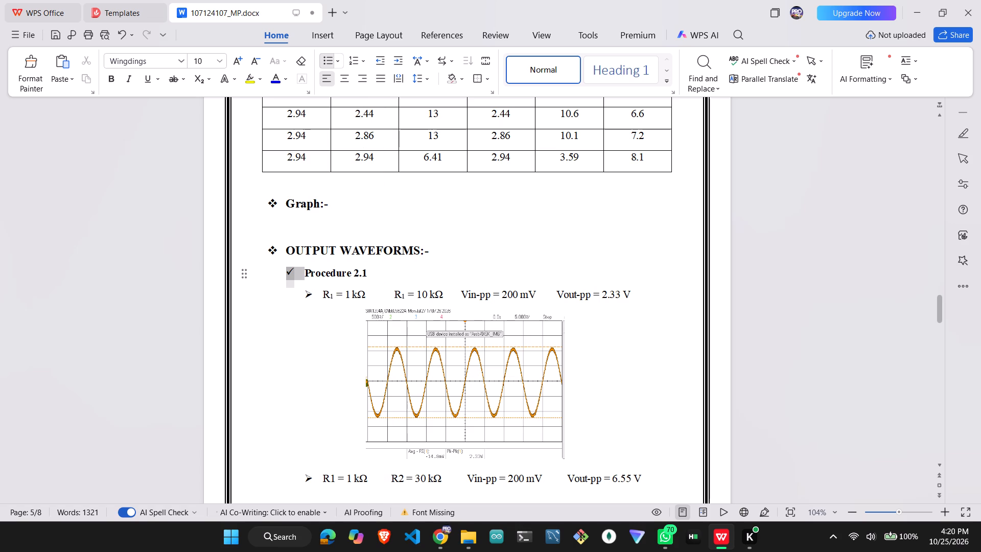
left_click(270, 278)
left_click_drag(277, 273, 301, 280)
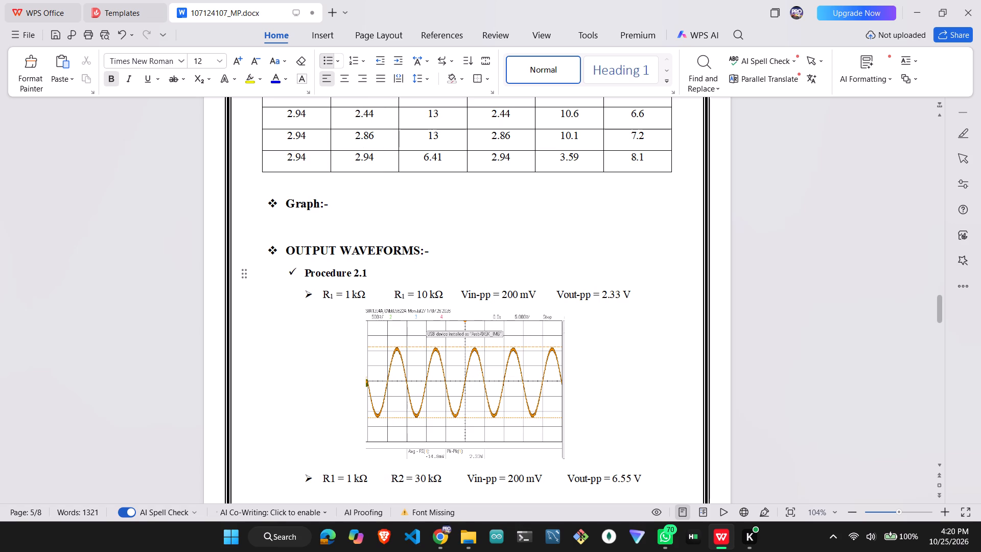
left_click_drag(301, 280, 563, 426)
key("BackSpace")
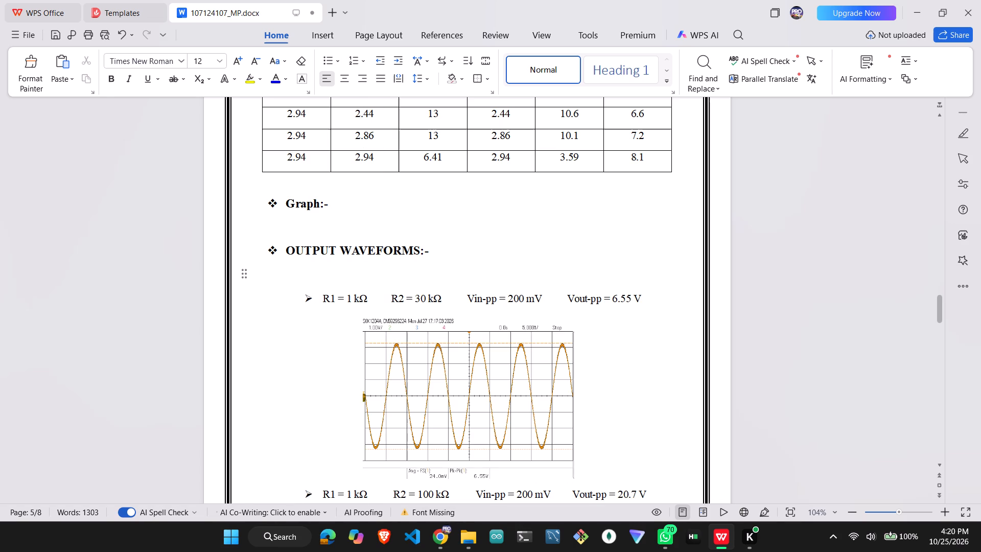
left_click_drag(309, 279, 602, 456)
key("BackSpace")
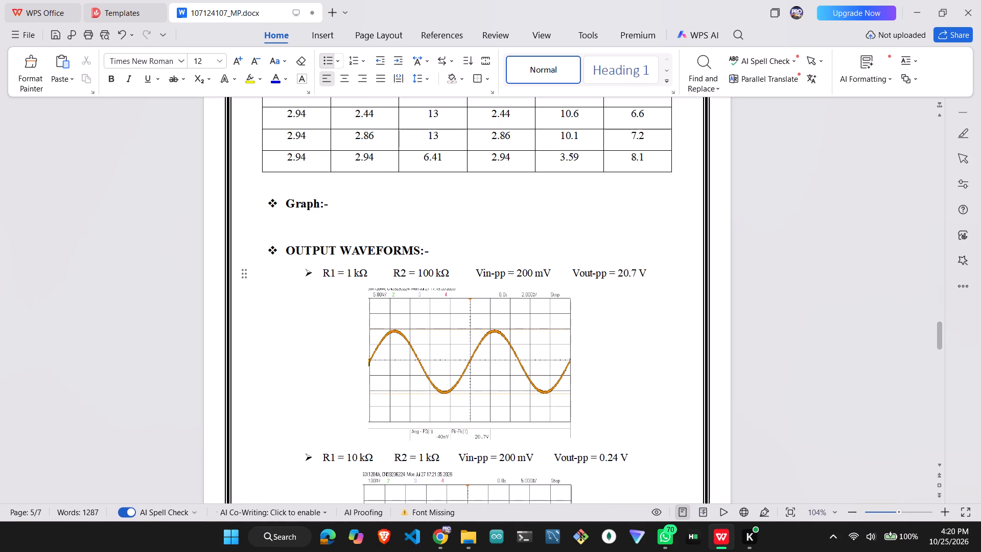
left_click_drag(319, 272, 636, 466)
key("BackSpace")
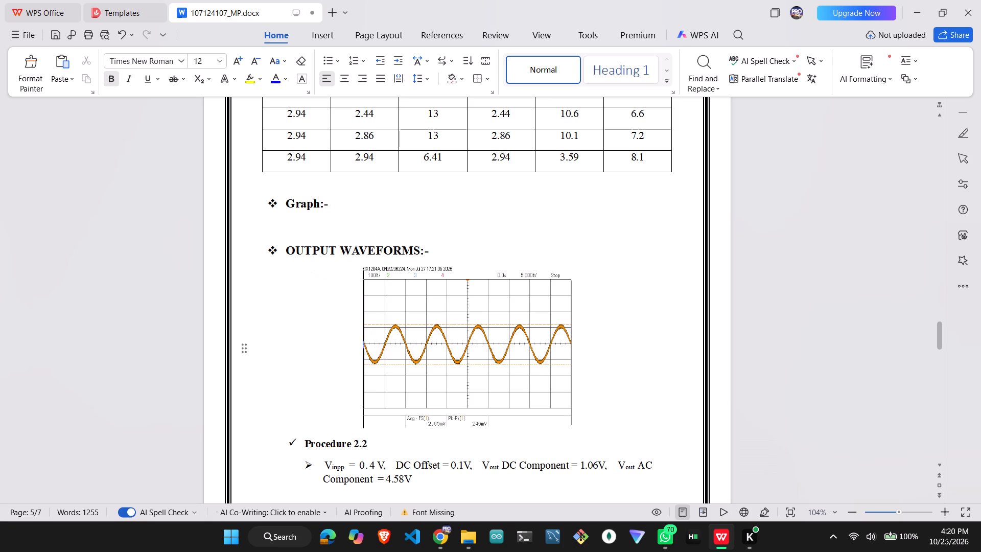
key("Delete")
key("Delete")
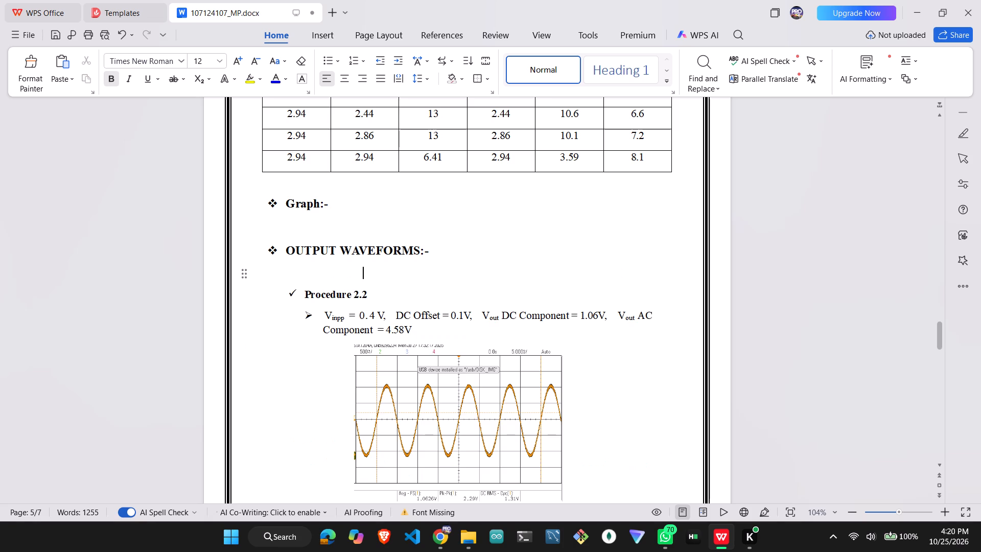
Delete the Procedure 2.2 block under OUTPUT WAVEFORMS, including its DC offset readings and both oscilloscope pictures.
left_click_drag(310, 297, 455, 395)
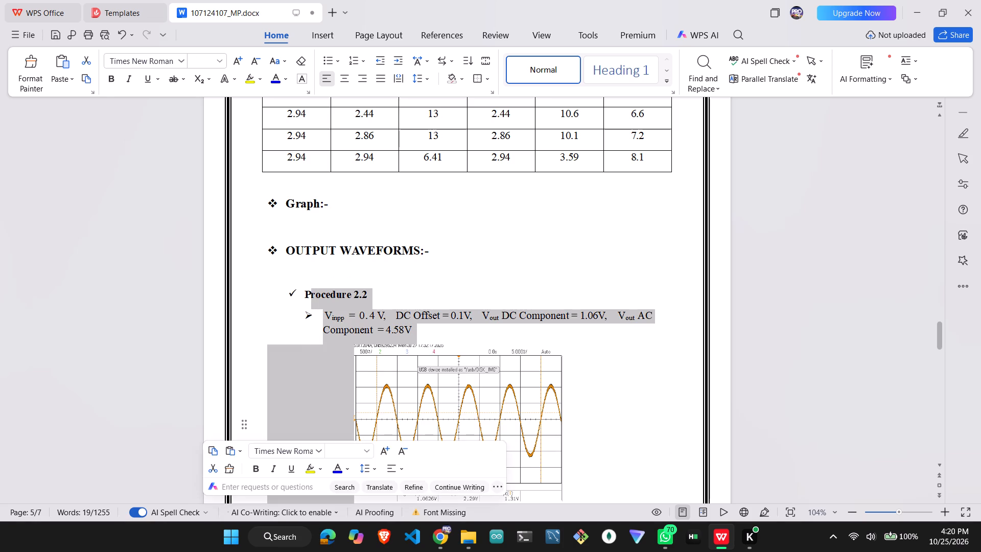
key("BackSpace")
key("Delete")
key("Delete")
key("Delete")
key("Delete")
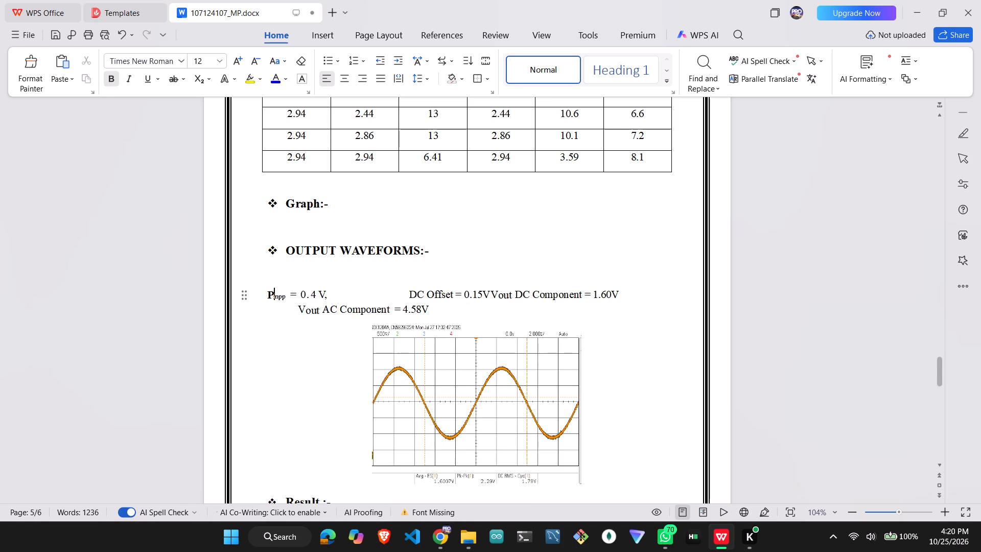
scroll(455, 395, "down", 1)
left_click_drag(262, 185, 318, 212)
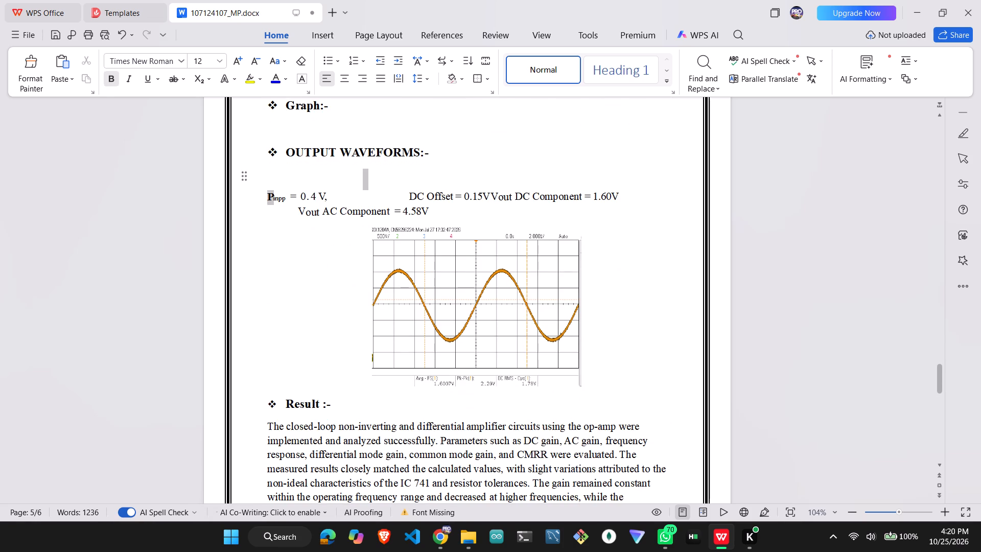
left_click_drag(318, 212, 548, 300)
key("BackSpace")
Replace the centered blank line beneath the Graph heading with a left-aligned, indented blank line without a bullet.
scroll(470, 255, "up", 2)
left_click(351, 255)
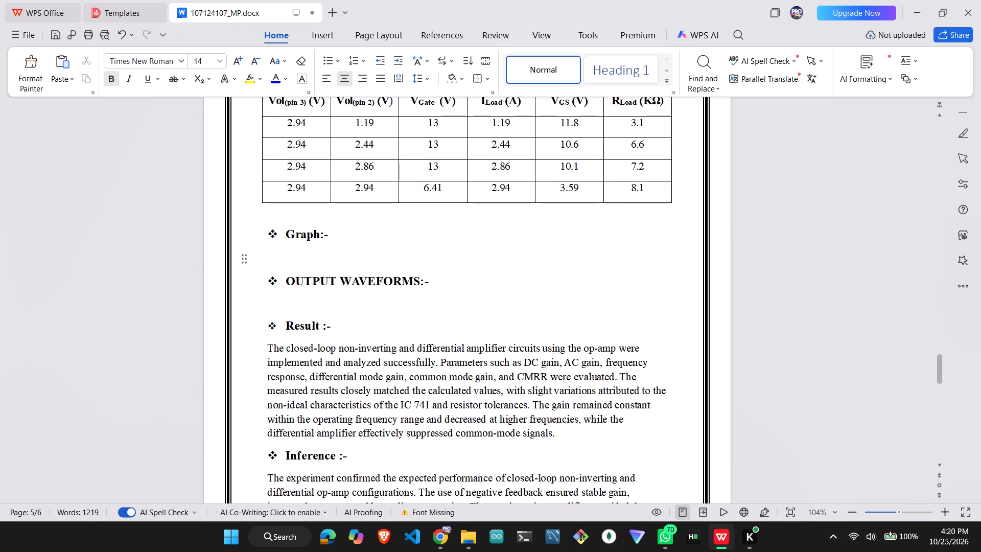
left_click(296, 254)
left_click(296, 254)
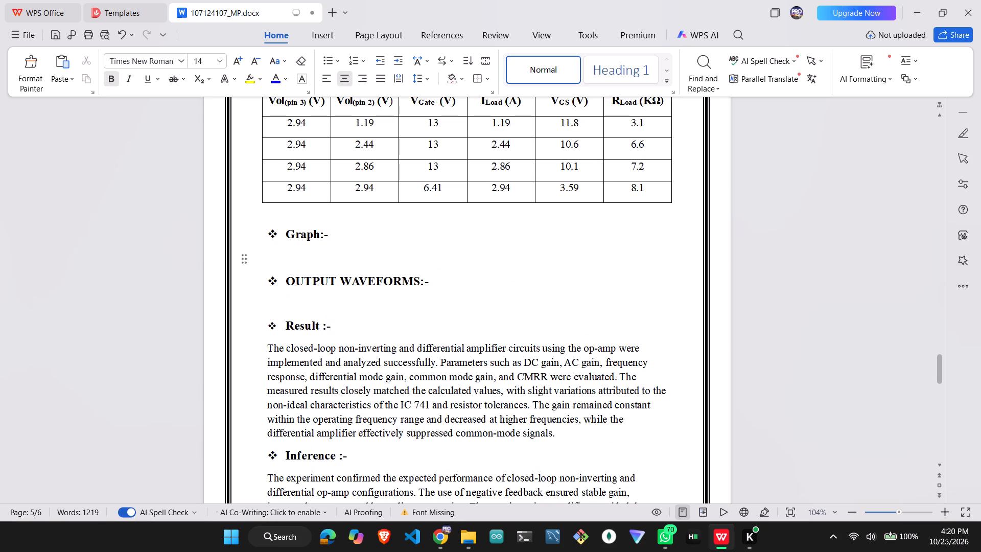
key("BackSpace")
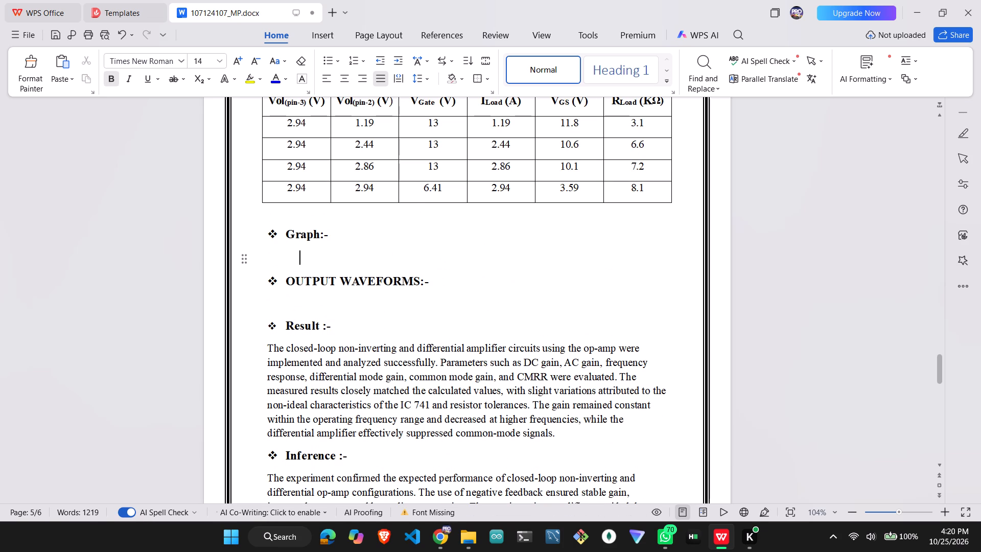
key("BackSpace")
key("BackSpace")
key("Return")
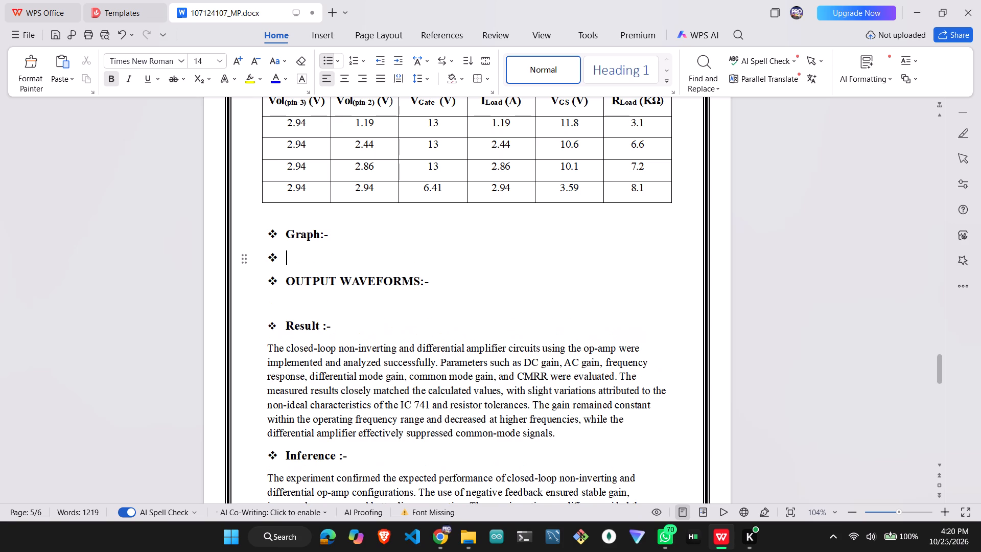
key("BackSpace")
key("Tab")
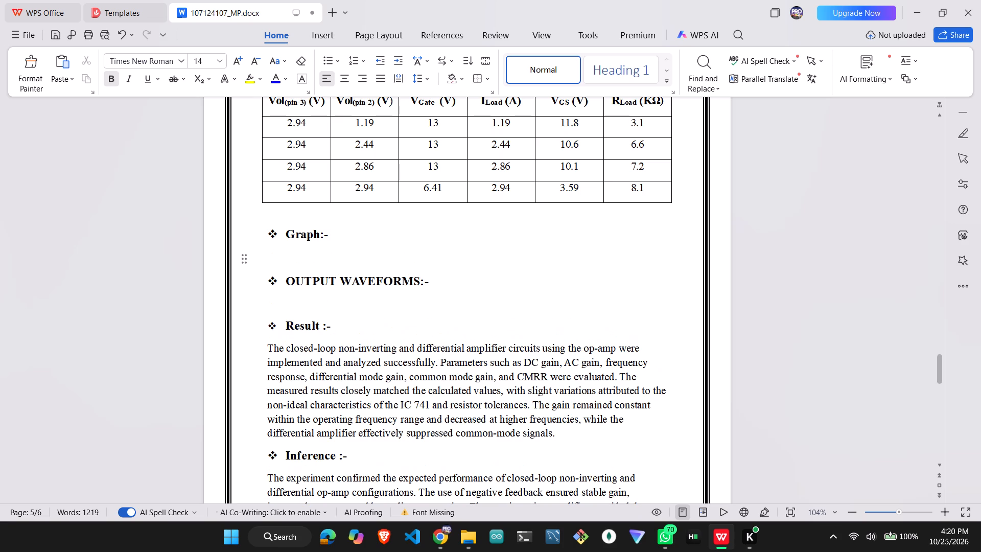
Remove the "Table 1" label, the spaces and the opening bracket before Vref in the caption above the table.
scroll(333, 303, "up", 2)
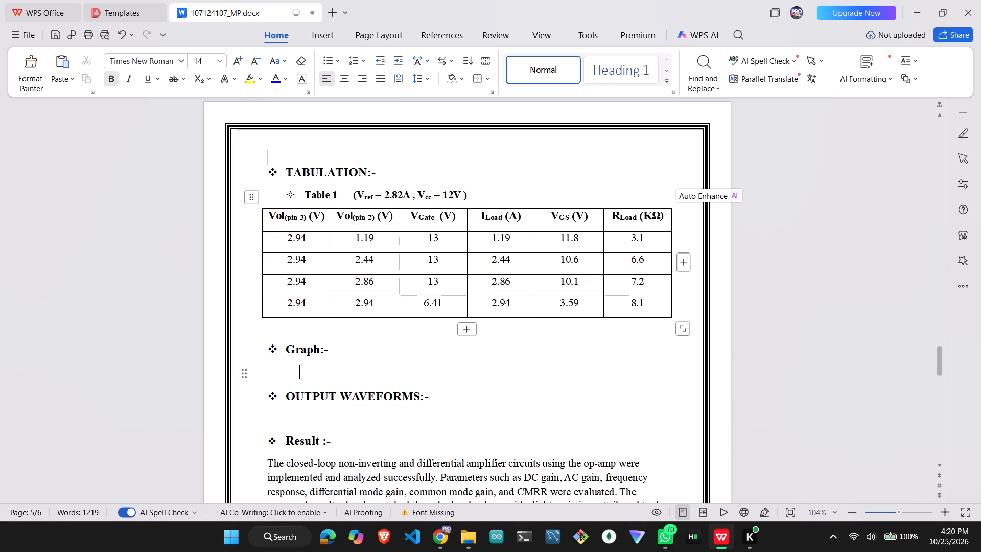
left_click(342, 189)
key("Left")
key("BackSpace")
key("BackSpace")
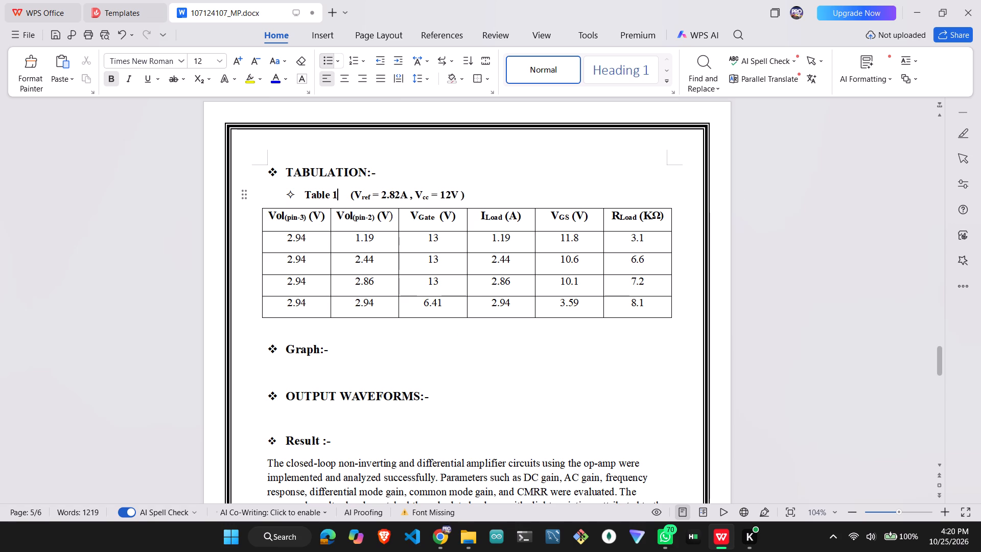
key("BackSpace")
key("Delete")
key("Delete")
key("Delete")
key("Delete")
key("Delete")
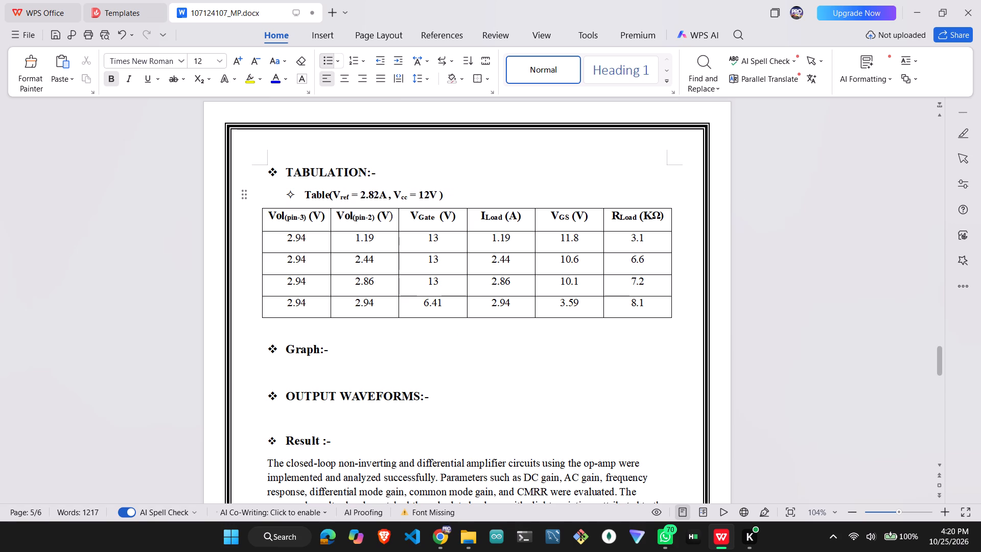
key("Delete")
key("BackSpace")
key("BackSpace")
key("BackSpace")
key("BackSpace")
key("BackSpace")
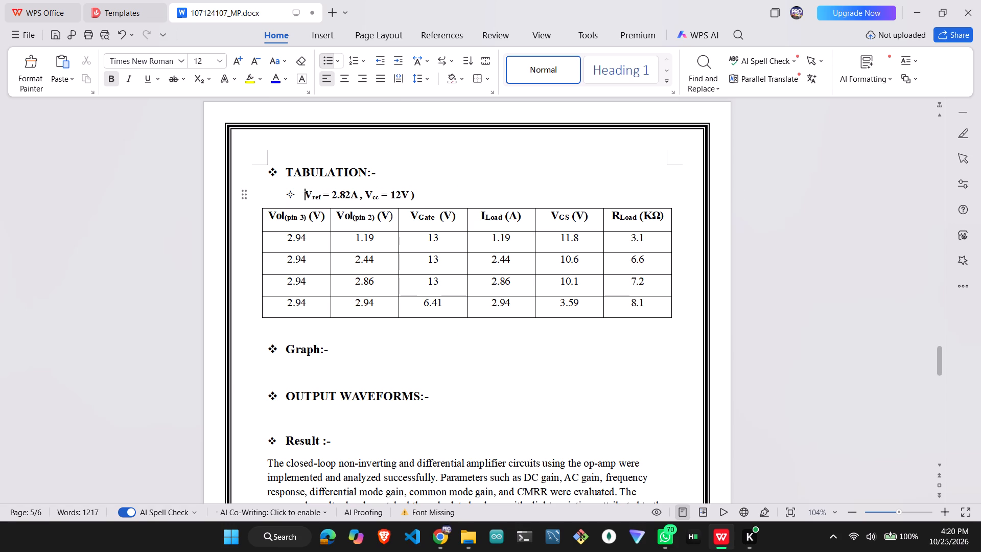
Remove the closing bracket after 12V in the caption above the tabulation table.
left_click(411, 196)
key("Delete")
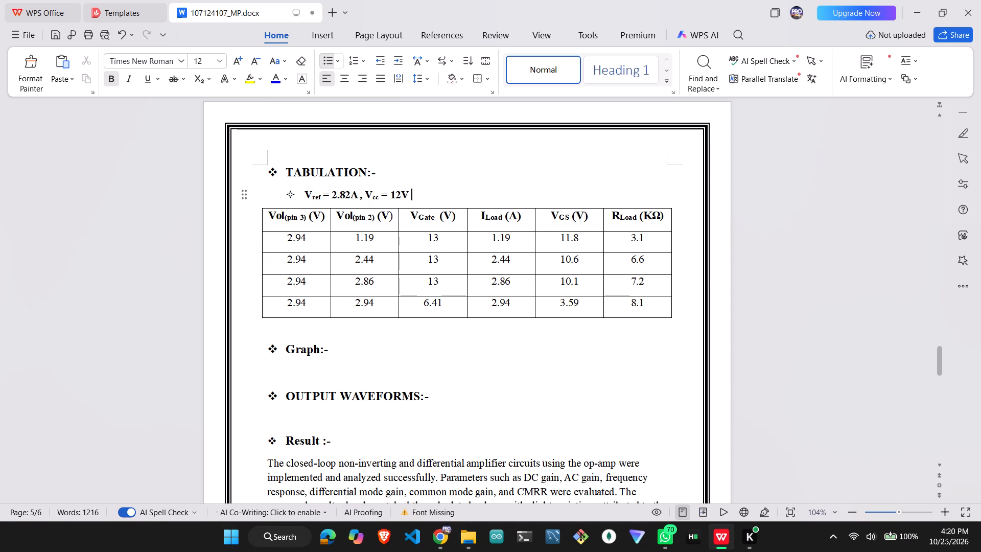
Reword the Graph heading below the table as "Circuit Picture:-", keeping its bullet.
scroll(339, 258, "down", 1)
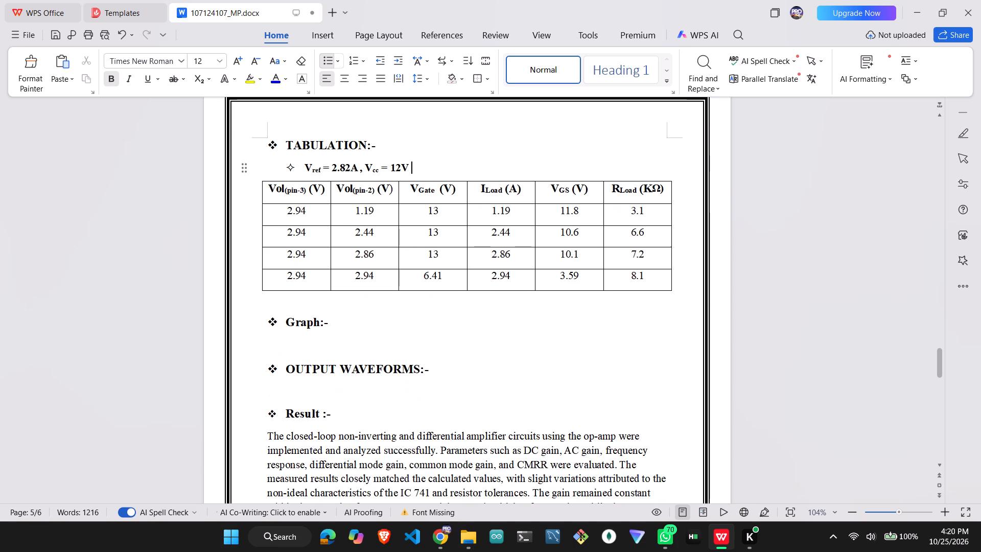
left_click(316, 322)
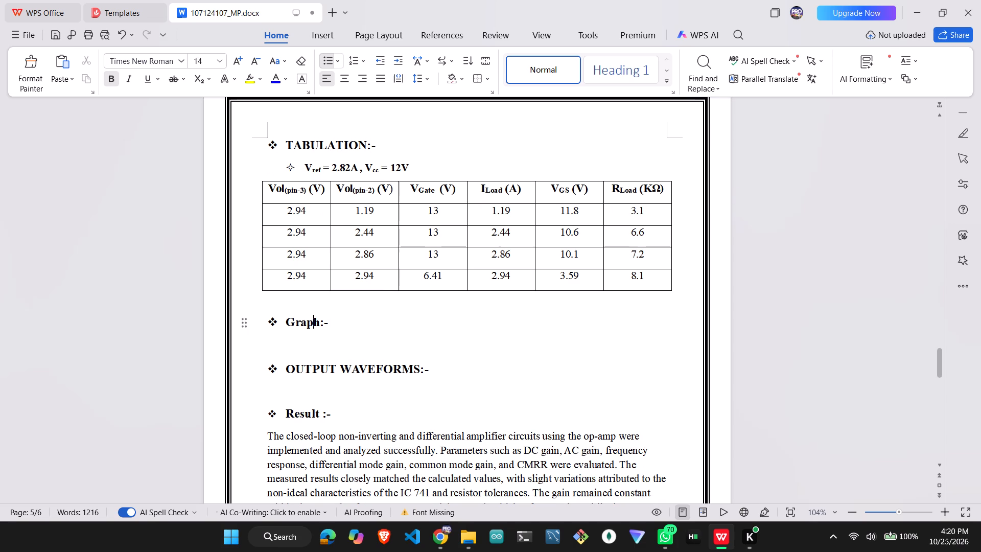
key("BackSpace")
key("BackSpace")
key("BackSpace")
type("ircuit")
key("space")
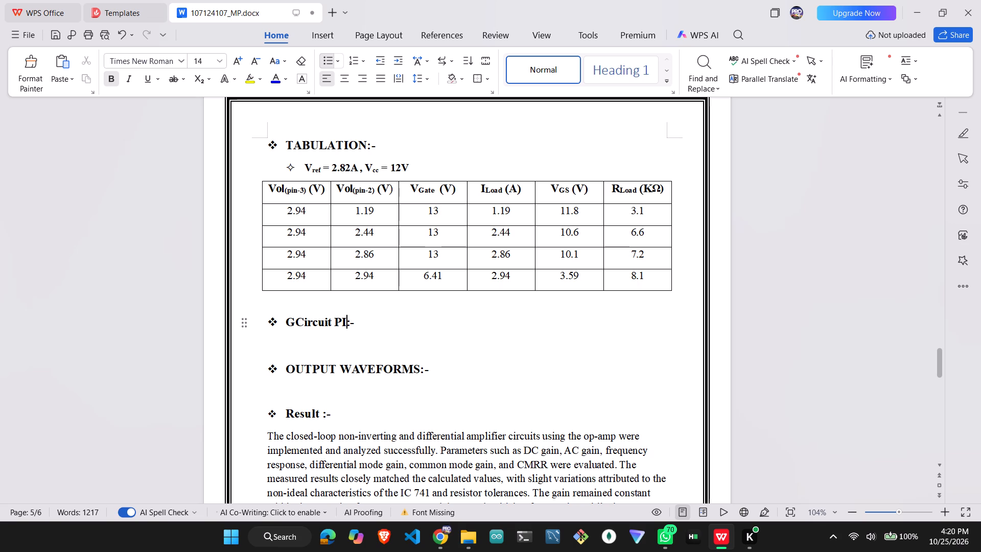
key("BackSpace")
type("icture")
left_click(289, 328)
key("Delete")
left_click(381, 323)
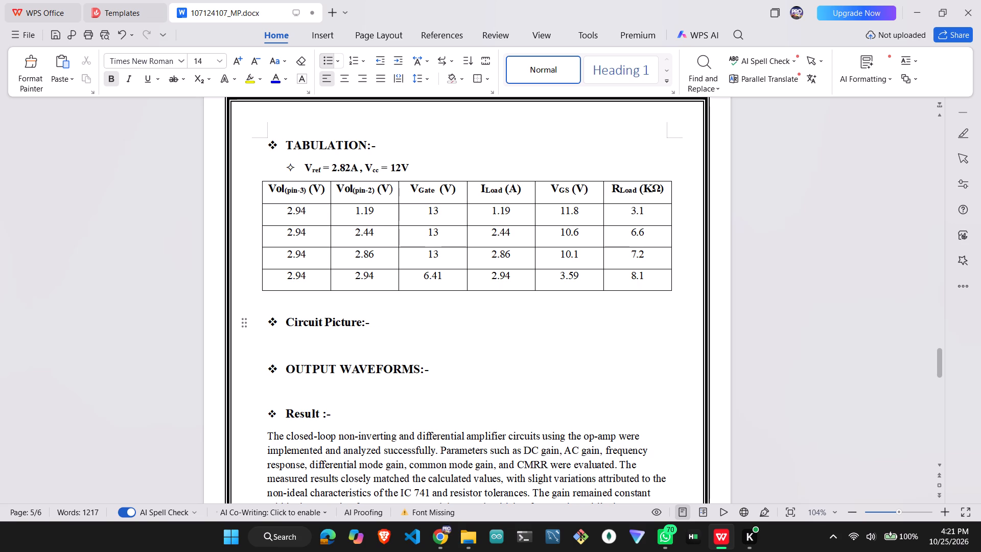
Review the report's earlier pages, from the objective and equipment list through the theory and circuit diagram back to the tabulation.
scroll(381, 323, "up", 6)
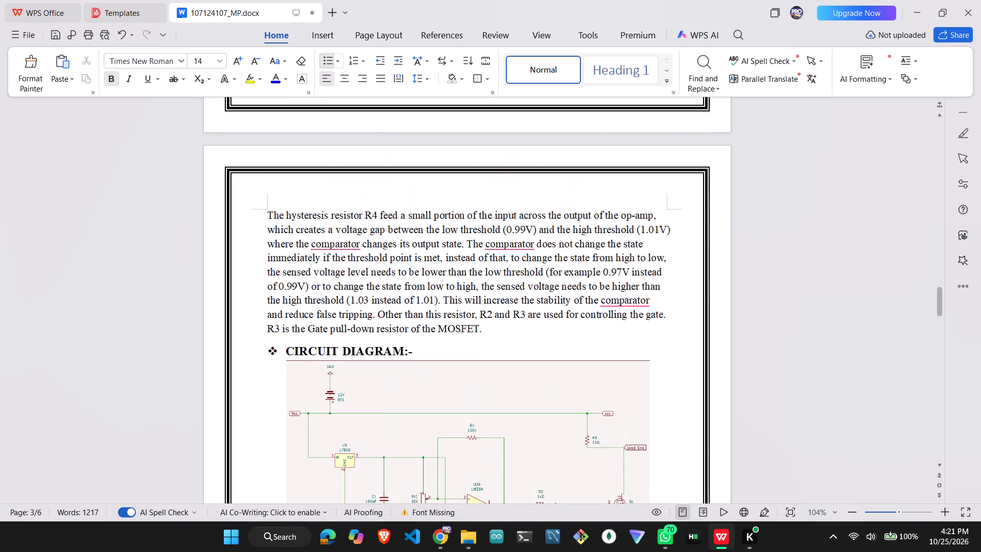
scroll(381, 323, "up", 9)
scroll(381, 323, "down", 1)
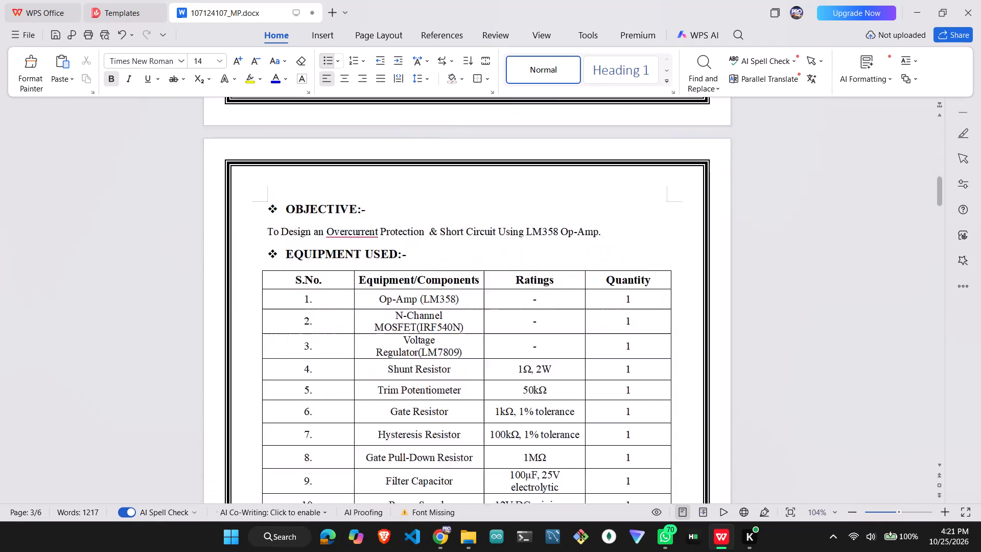
scroll(381, 323, "down", 5)
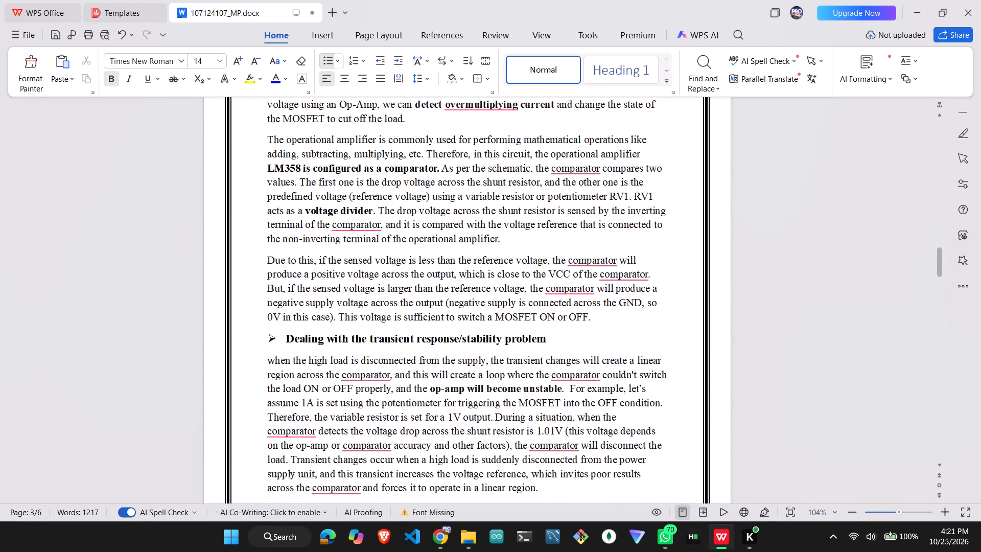
scroll(381, 323, "down", 9)
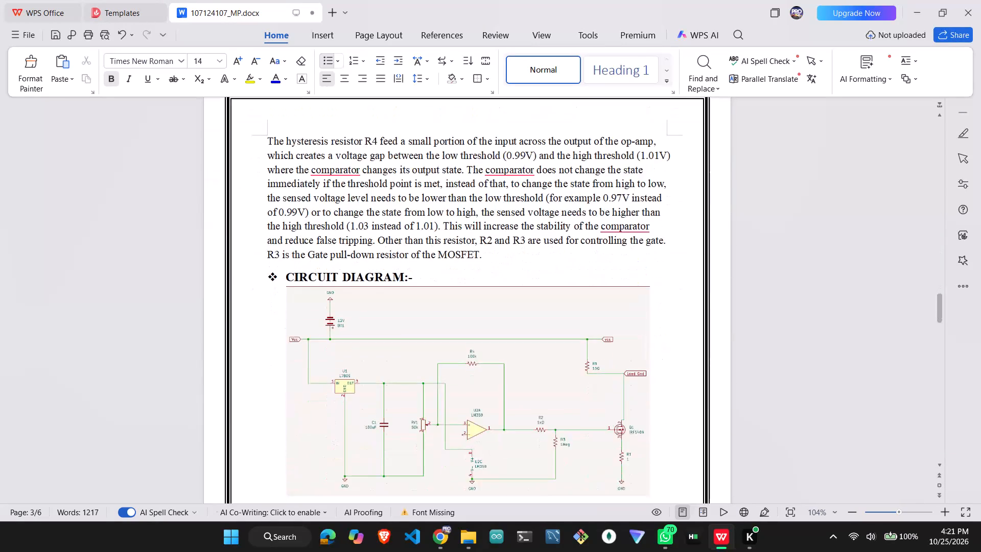
scroll(381, 323, "down", 9)
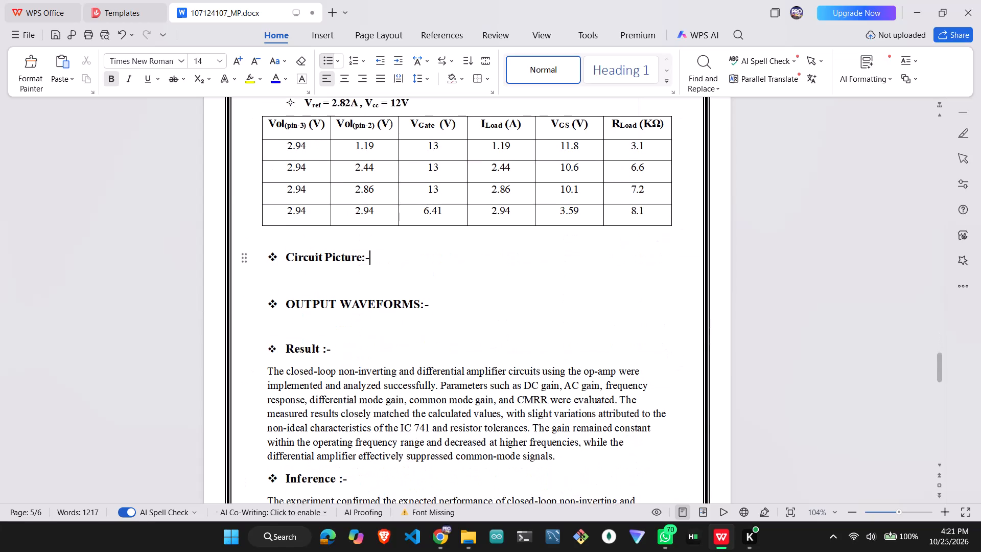
Add an indented blank line without a bullet directly beneath the Circuit Picture heading.
scroll(381, 323, "down", 2)
key("Return")
key("BackSpace")
key("Tab")
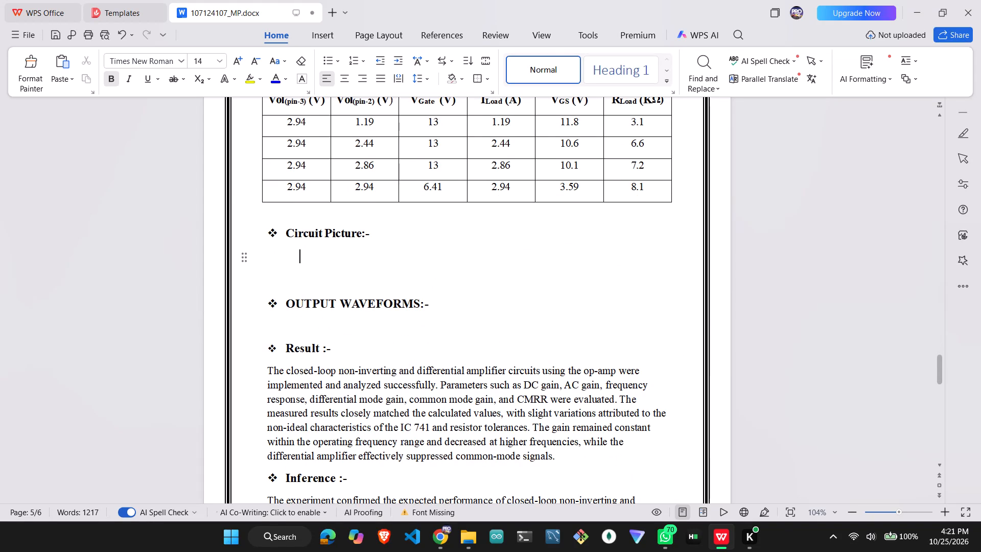
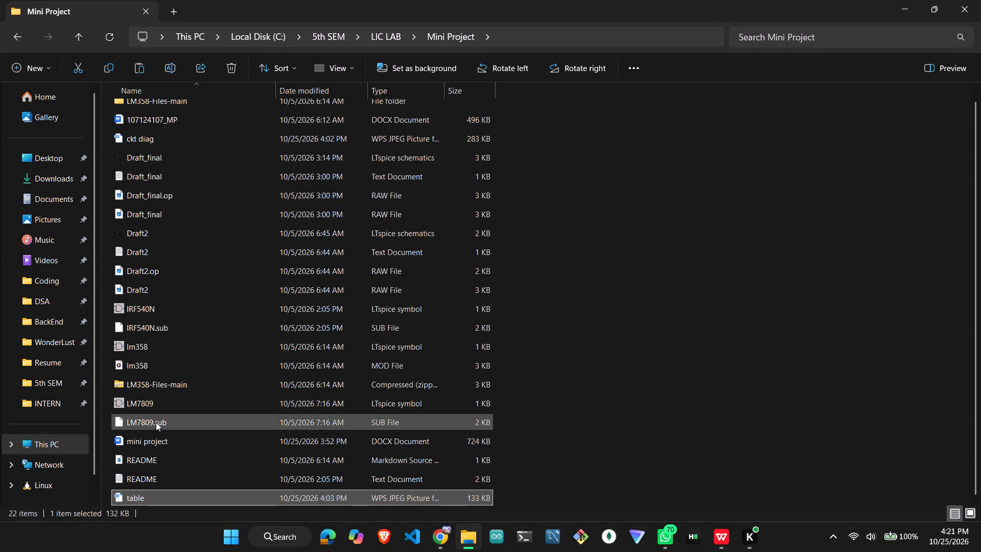
Copy the "ckt diag" picture from the Mini Project folder into the report directly beneath the Circuit Picture heading.
scroll(156, 422, "up", 3)
right_click(158, 146)
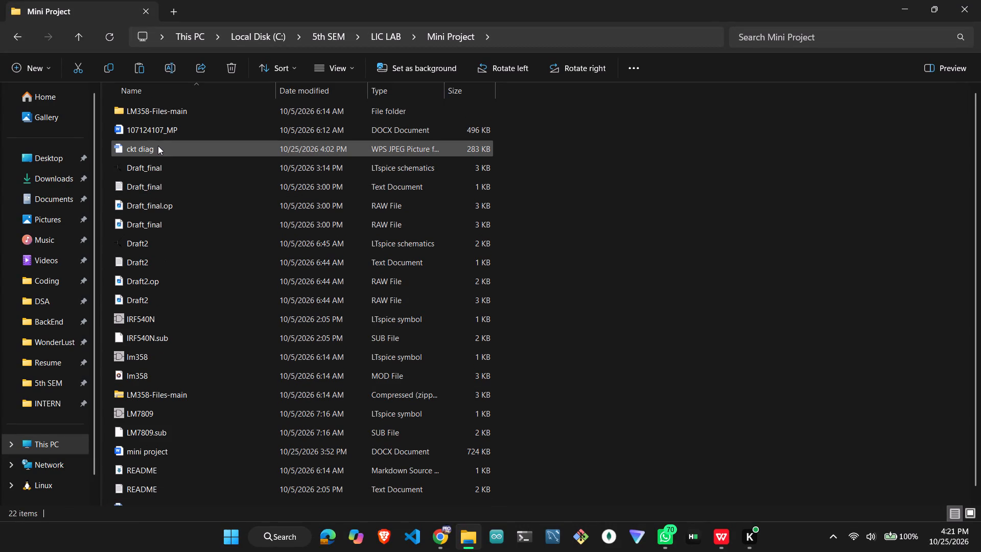
left_click(712, 193)
left_click(414, 143)
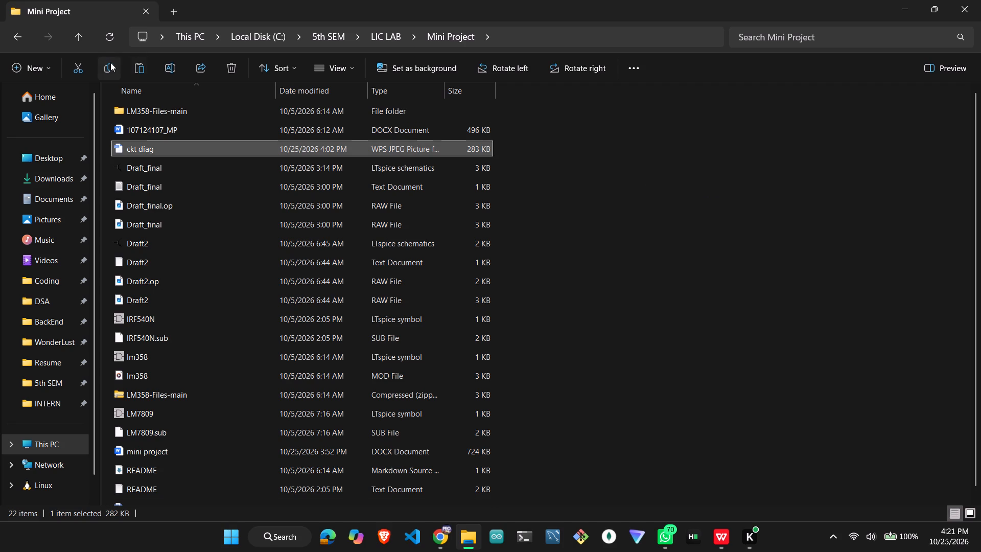
left_click(110, 62)
key("alt+Tab")
key("ctrl+v")
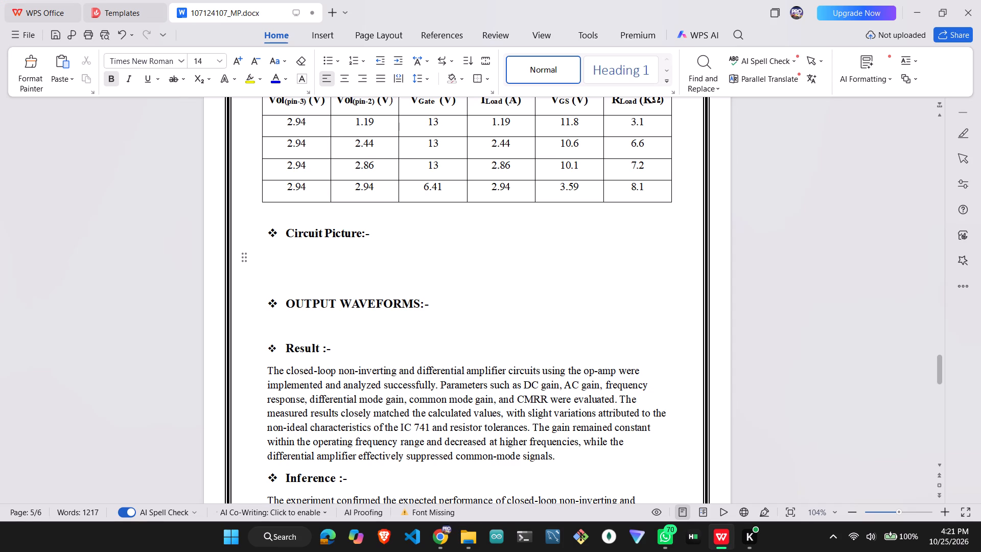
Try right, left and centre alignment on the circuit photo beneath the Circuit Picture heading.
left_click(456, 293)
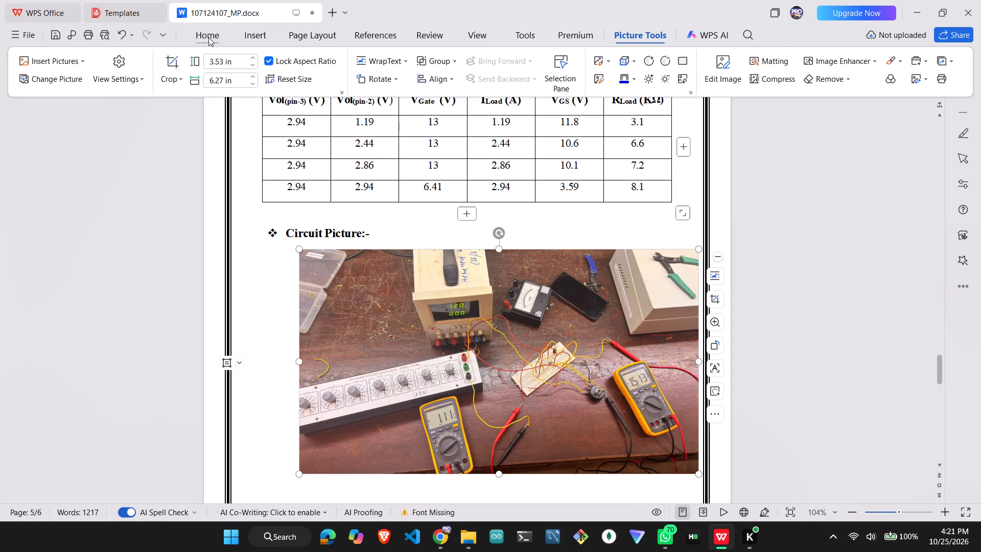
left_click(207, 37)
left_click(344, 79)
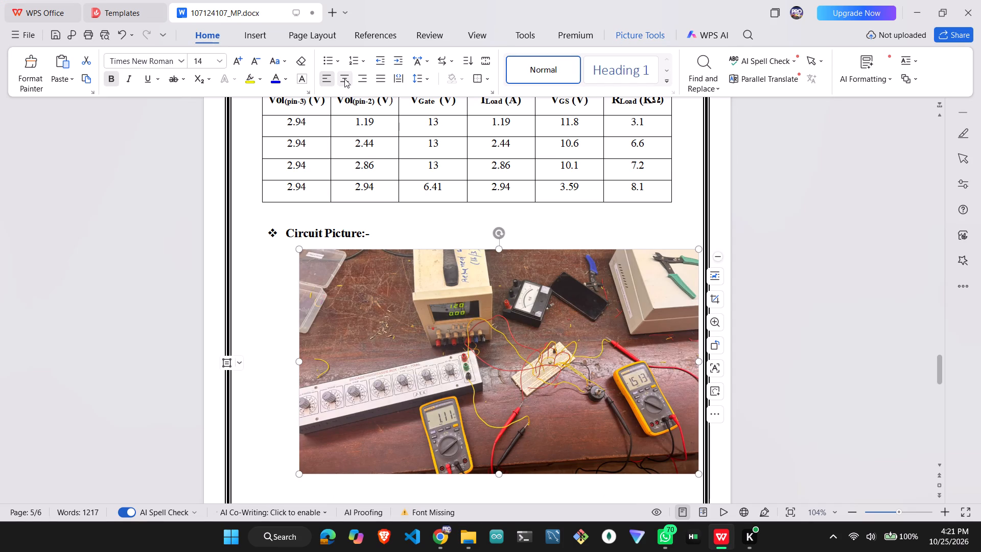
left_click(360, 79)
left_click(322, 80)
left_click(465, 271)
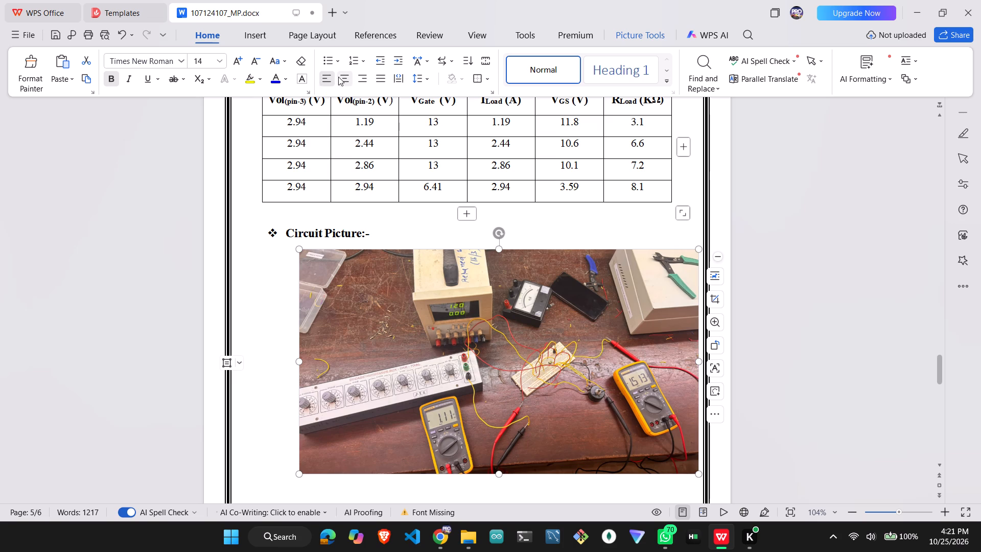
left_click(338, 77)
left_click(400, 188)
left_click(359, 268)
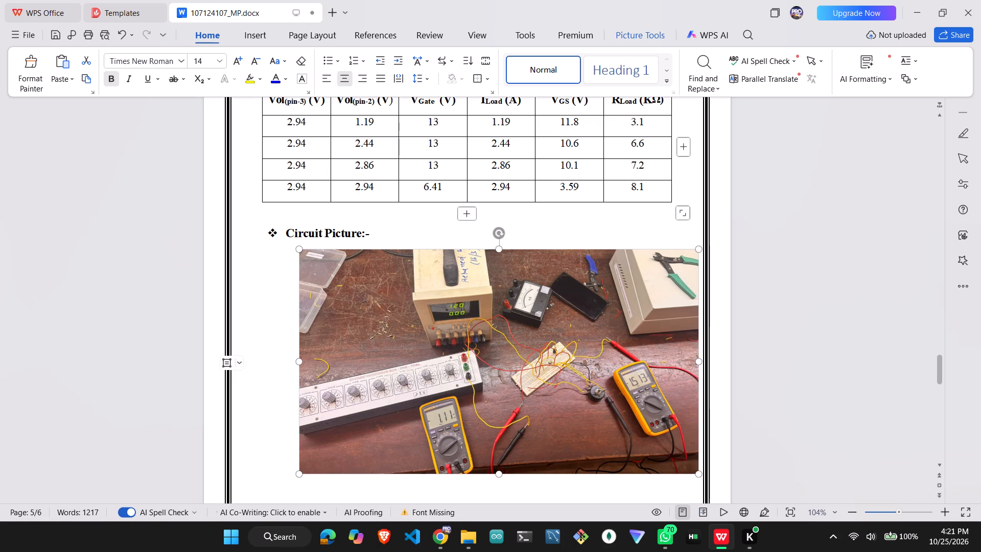
Remove the centring and indent from the circuit photo's line so the photo starts at the left text margin.
left_click(286, 300)
key("BackSpace")
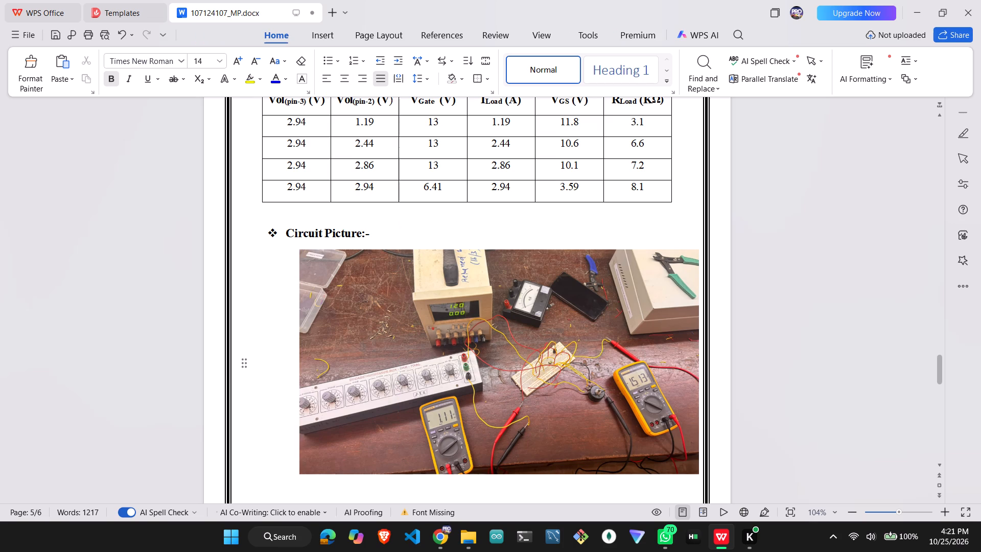
key("BackSpace")
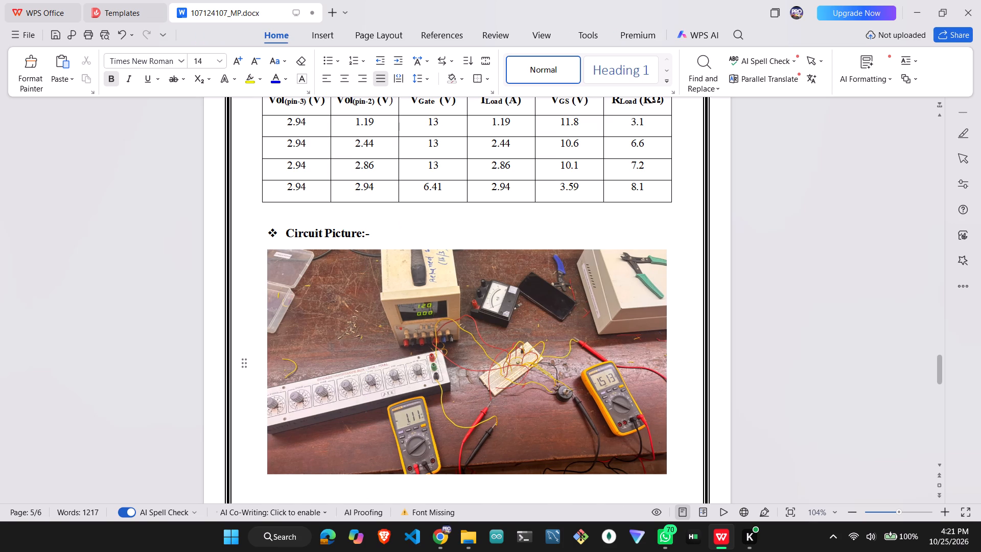
Delete the blank lines between the circuit photo and the OUTPUT WAVEFORMS heading.
scroll(327, 296, "down", 2)
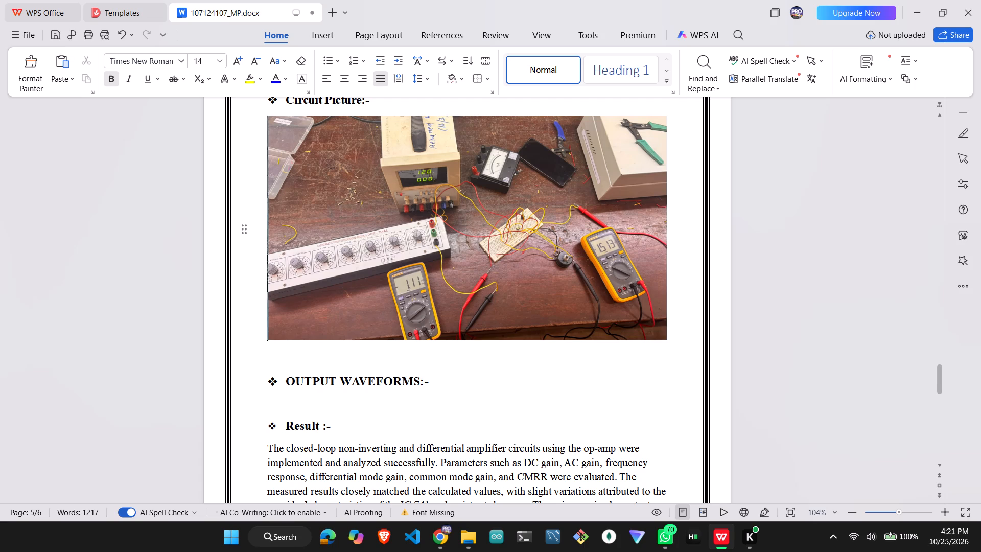
scroll(566, 229, "up", 1)
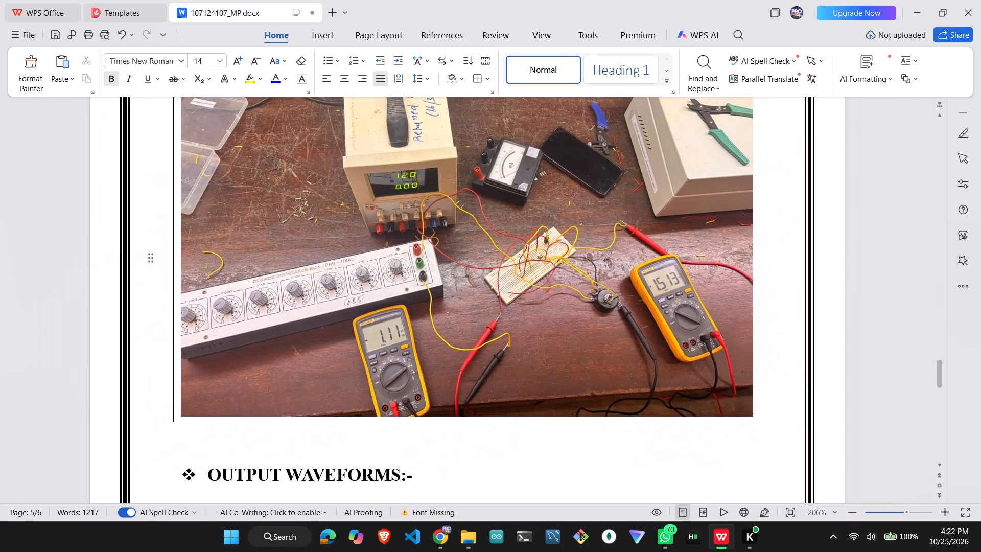
scroll(509, 256, "up", 1)
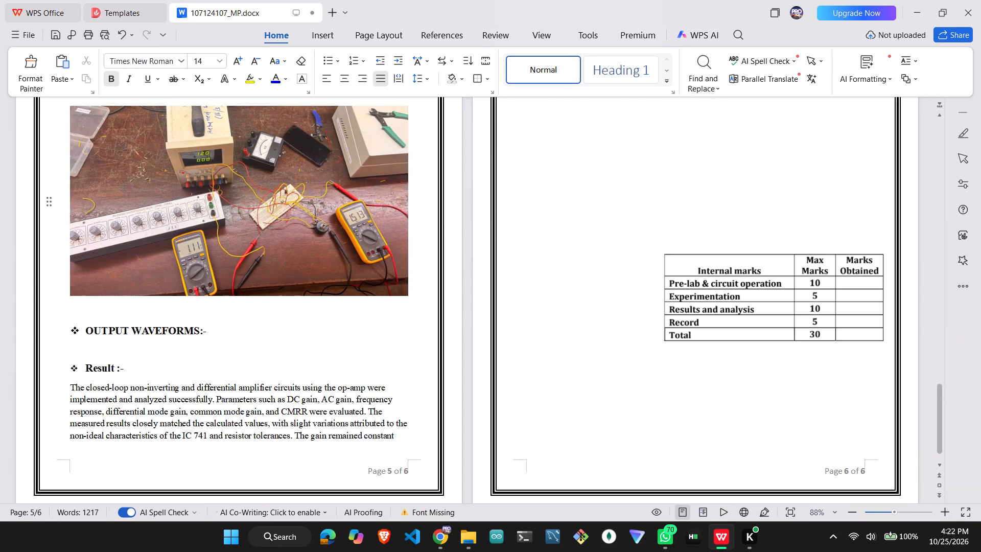
scroll(509, 256, "down", 11)
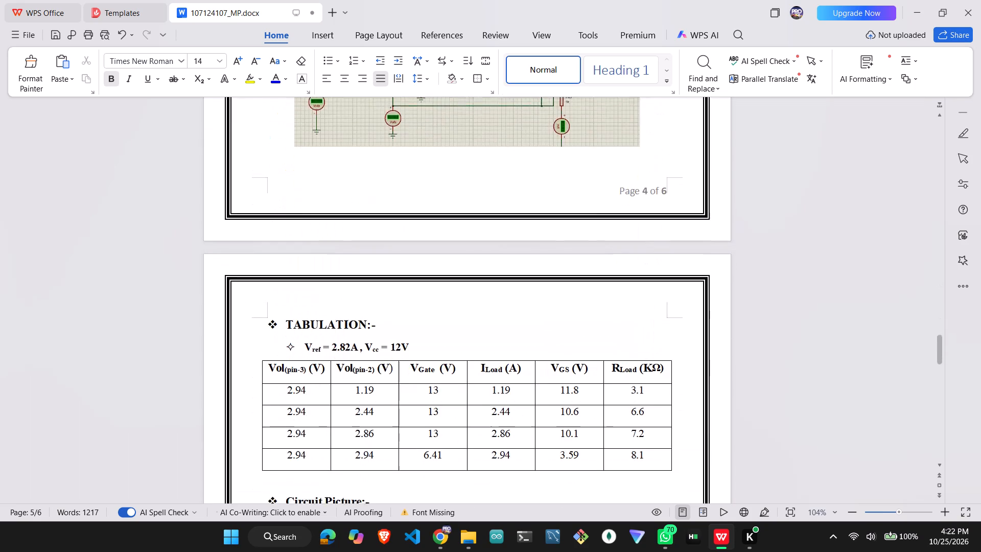
scroll(509, 256, "down", 5)
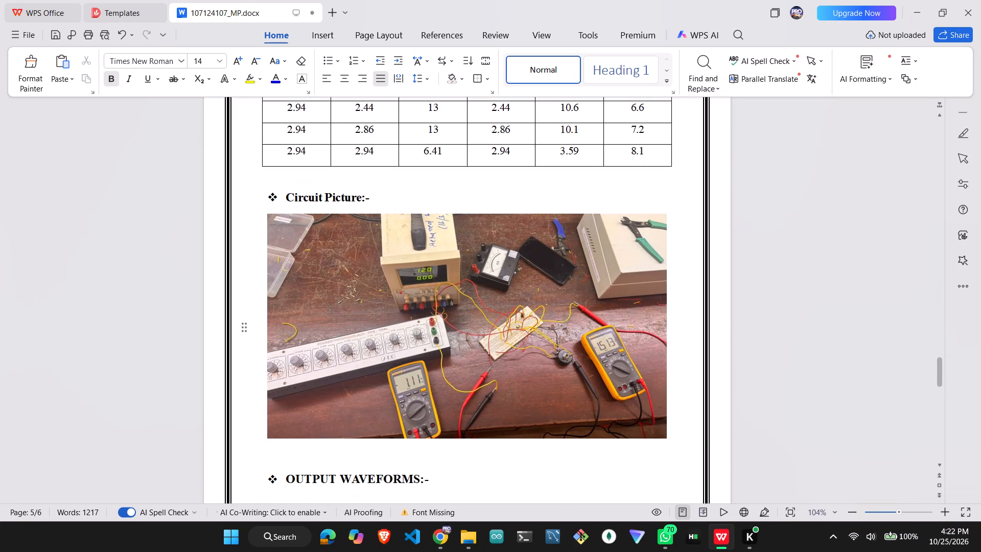
scroll(509, 256, "down", 1)
left_click(355, 403)
key("BackSpace")
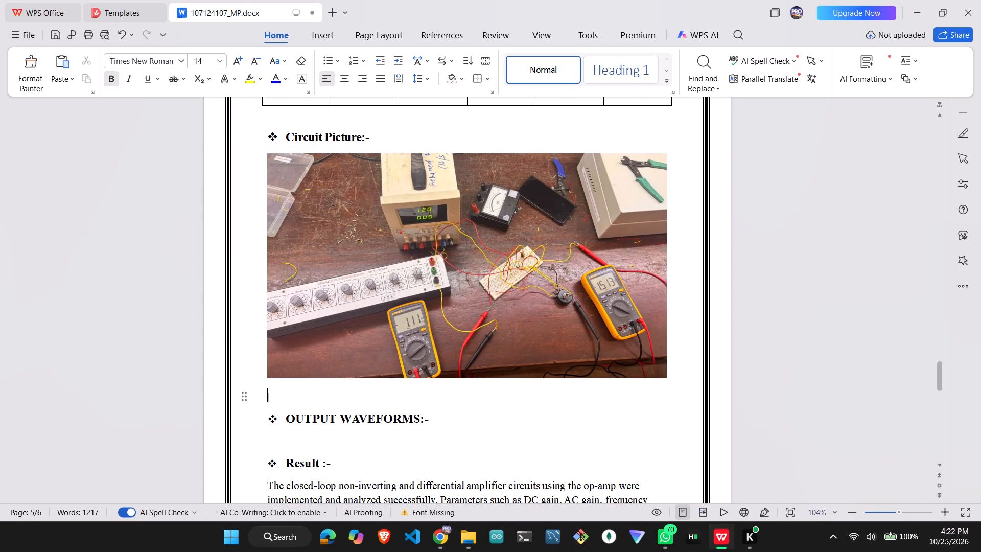
key("BackSpace")
Copy the first schematic picture beneath the CIRCUIT DIAGRAM heading.
scroll(405, 374, "down", 1)
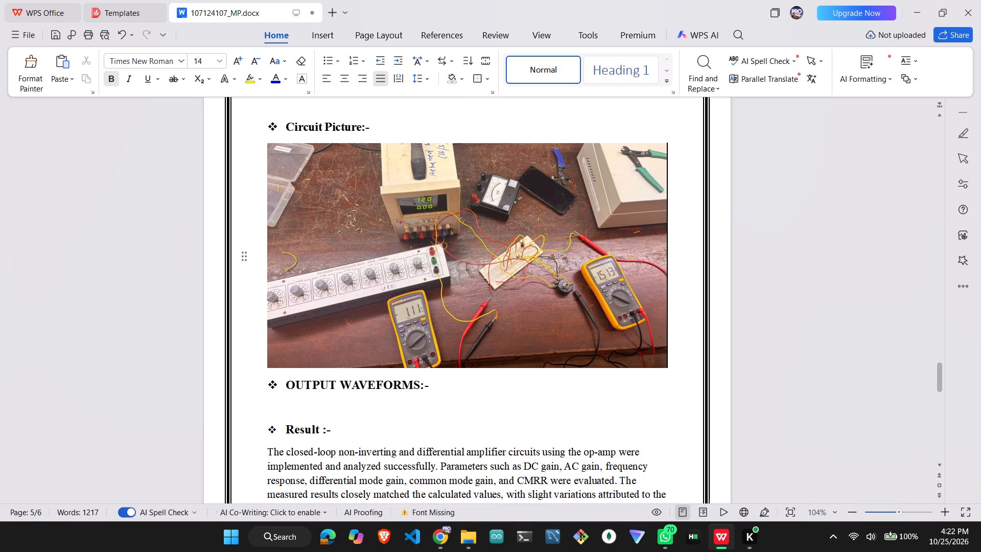
scroll(405, 374, "down", 1)
scroll(405, 374, "up", 1)
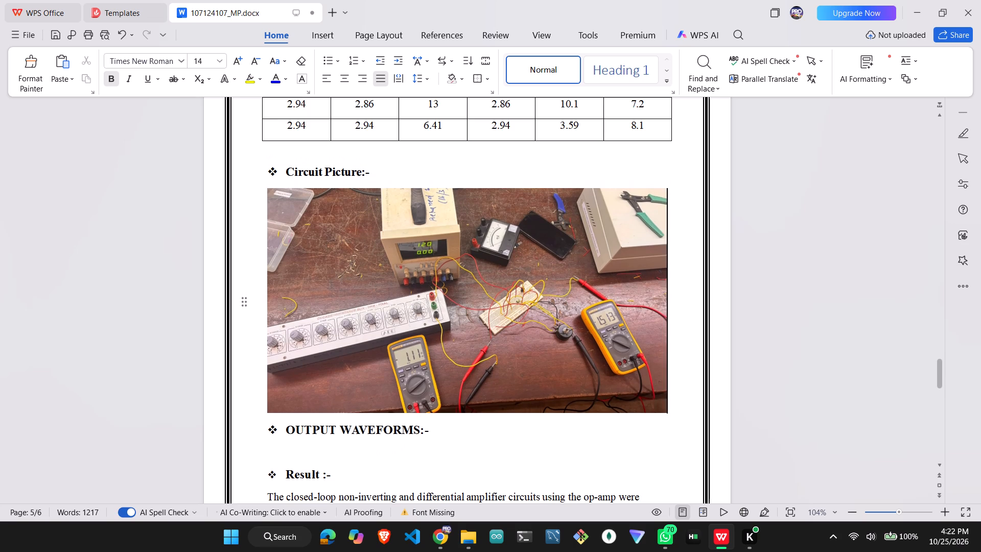
left_click(313, 146)
scroll(313, 146, "up", 5)
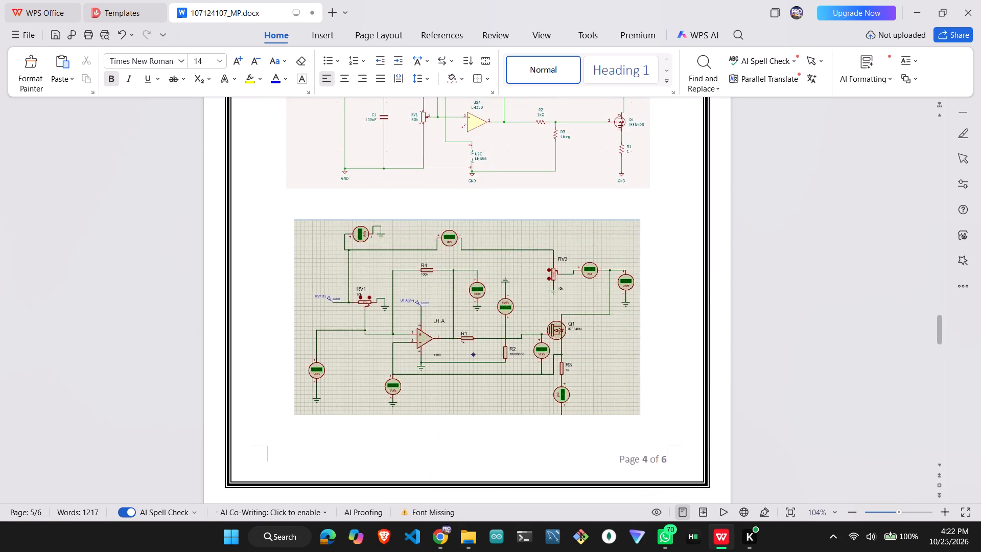
scroll(313, 146, "up", 2)
left_click(381, 165)
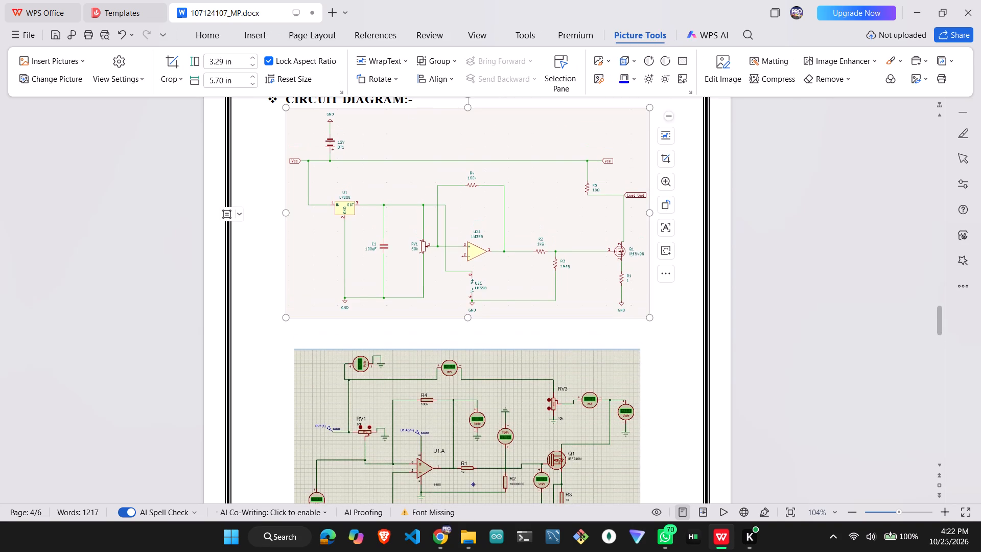
key("ctrl+c")
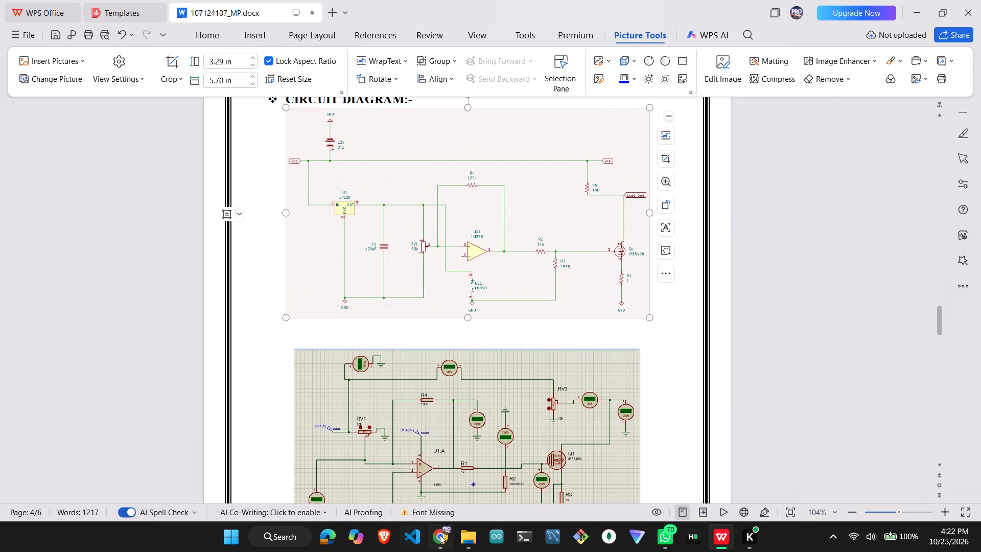
Switch to Chrome, search the web for "color inverter" and open the PineTools Invert colors online page.
left_click(440, 535)
left_click(706, 0)
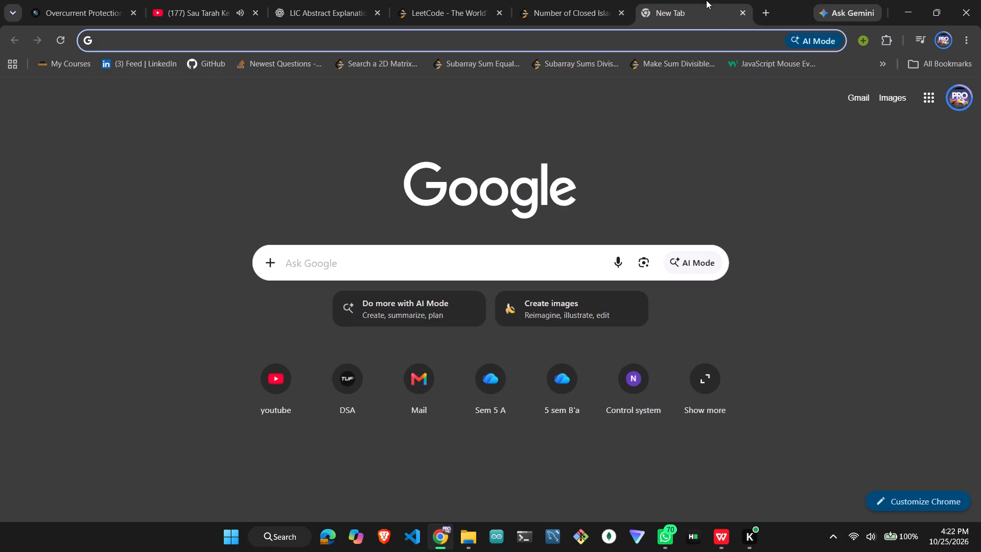
type("colo")
key("Down")
key("Return")
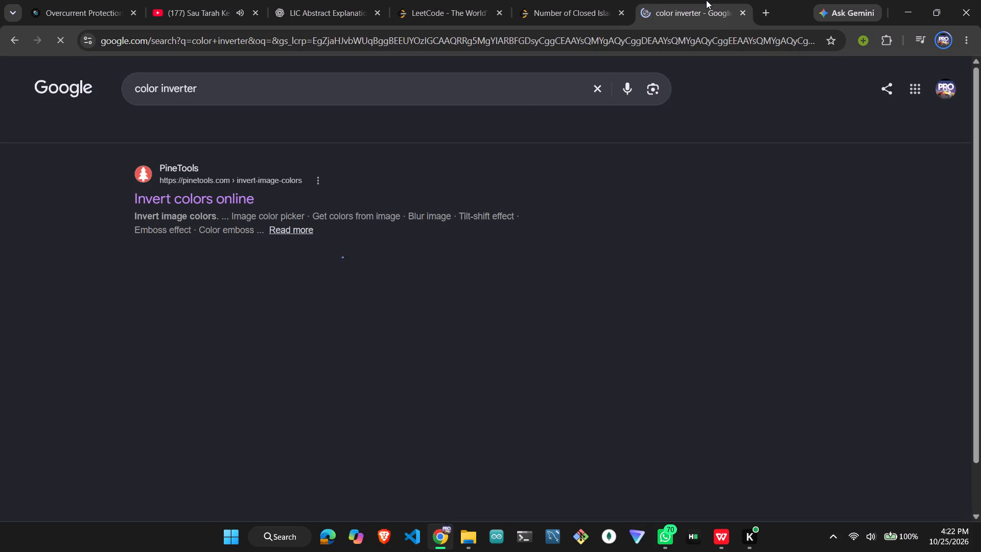
left_click(230, 187)
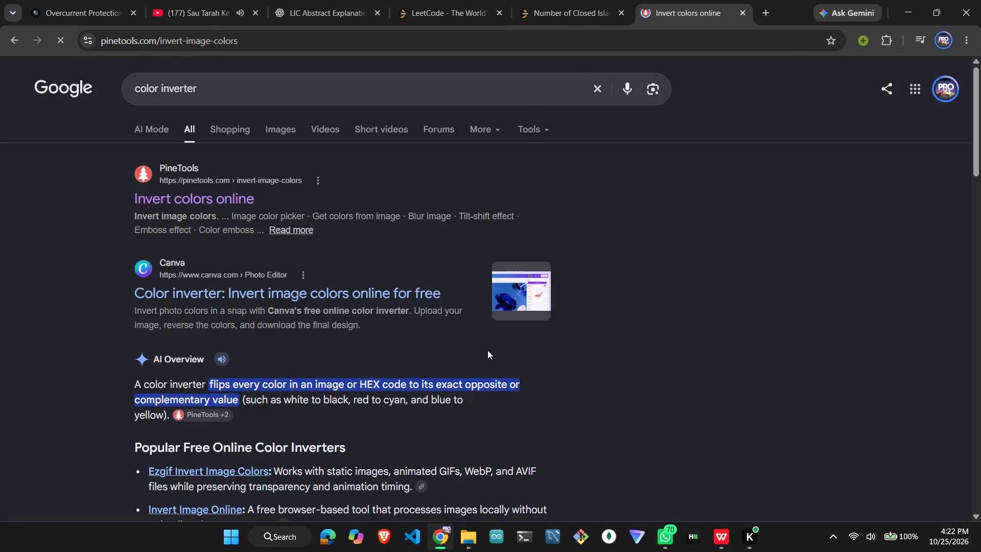
Load the copied schematic as the input image on the PineTools page and invert its colours.
key("ctrl+v")
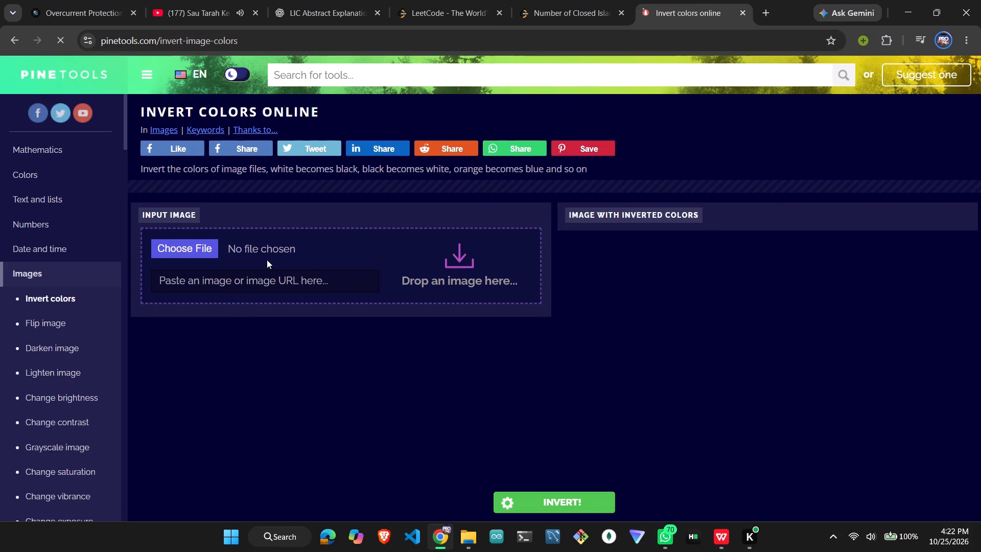
left_click(318, 252)
key("ctrl+v")
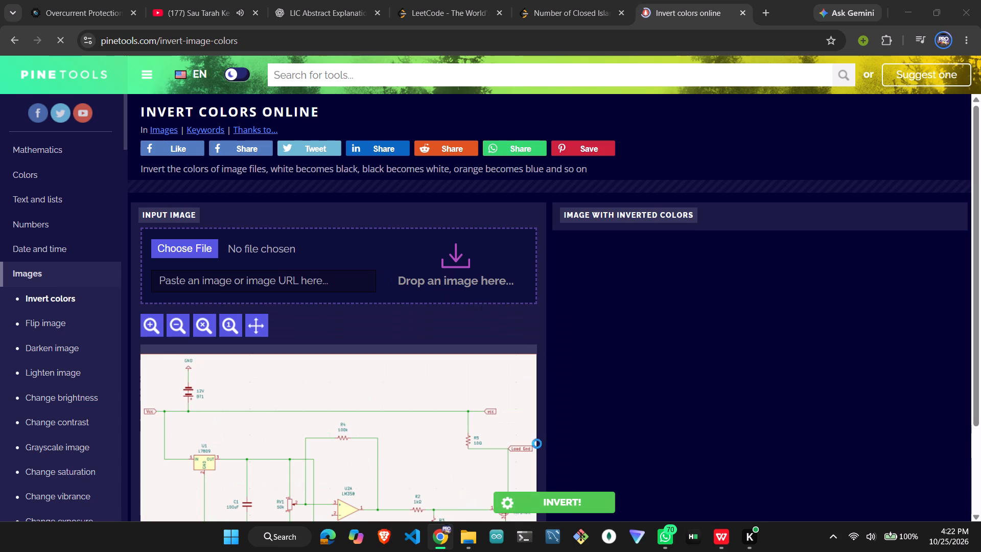
left_click(509, 499)
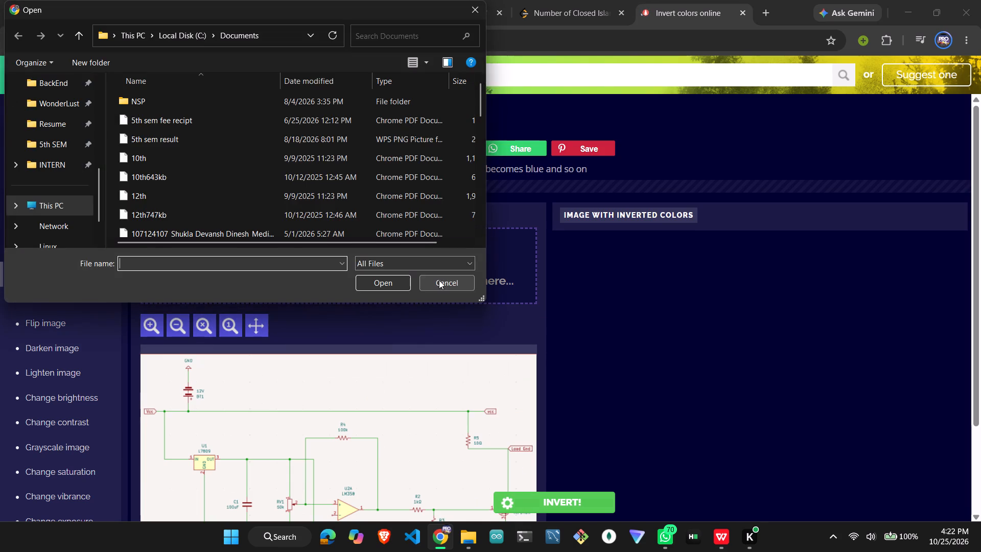
left_click(439, 280)
left_click(525, 500)
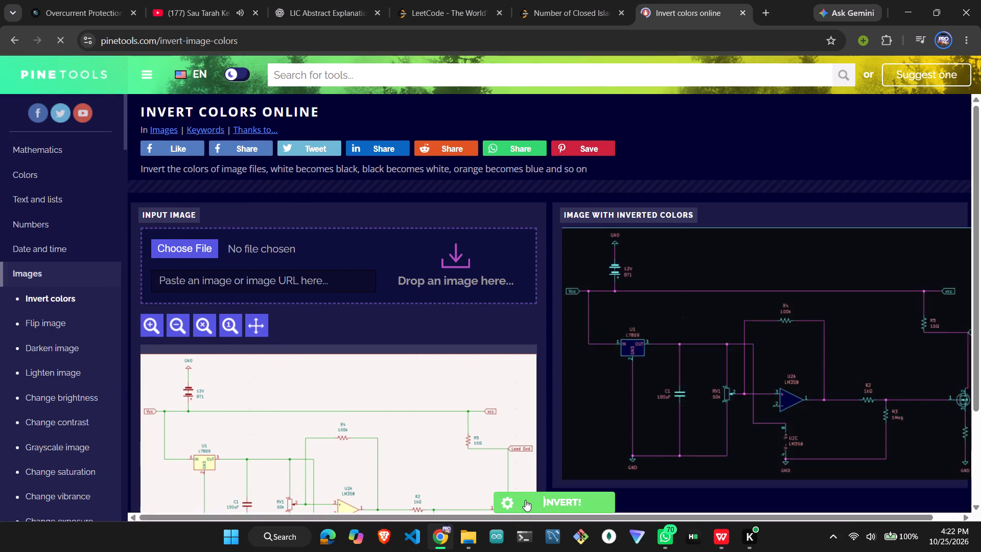
scroll(601, 430, "down", 1)
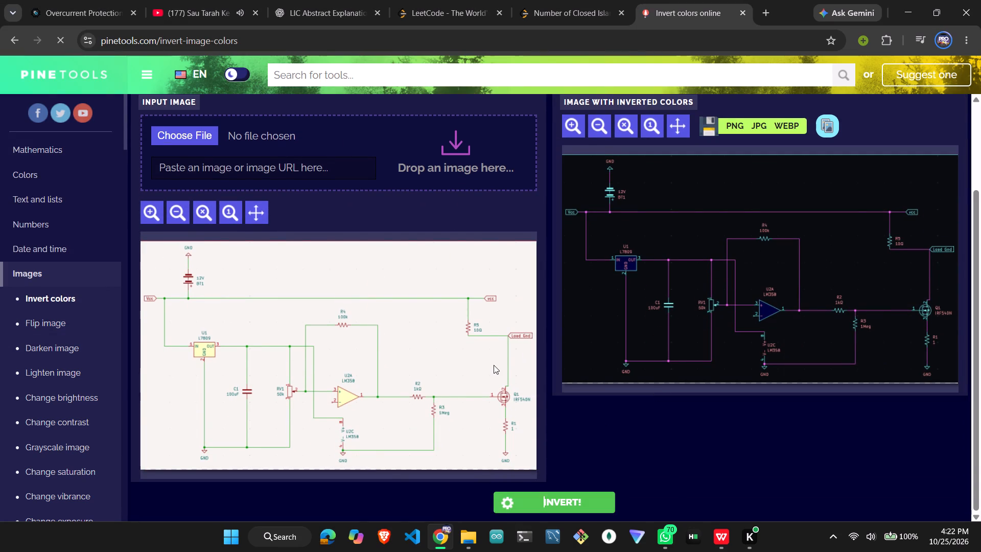
scroll(494, 365, "up", 1)
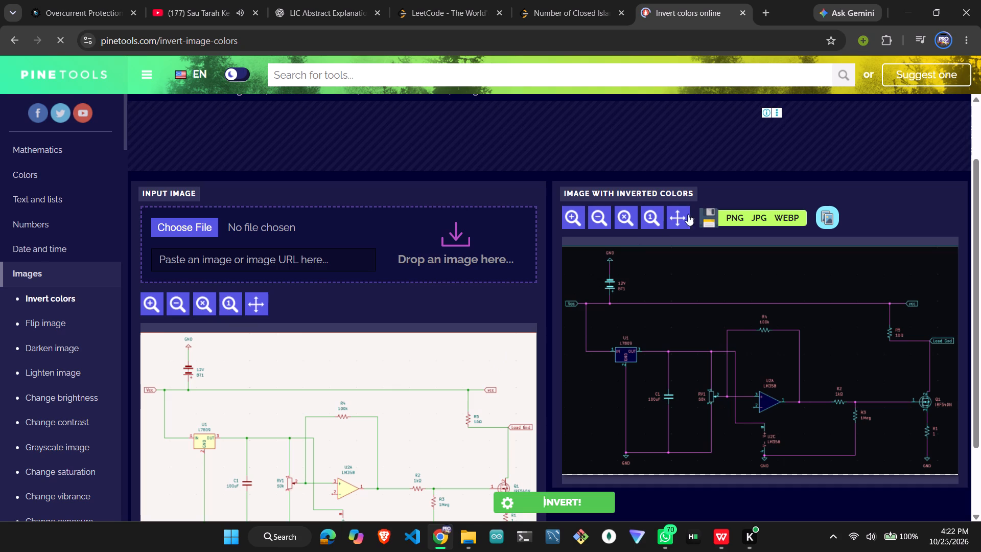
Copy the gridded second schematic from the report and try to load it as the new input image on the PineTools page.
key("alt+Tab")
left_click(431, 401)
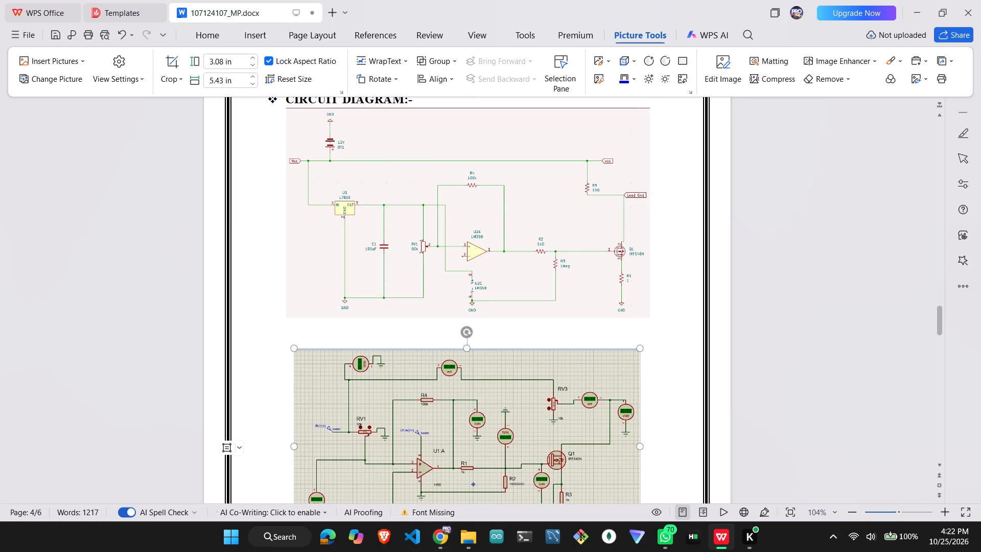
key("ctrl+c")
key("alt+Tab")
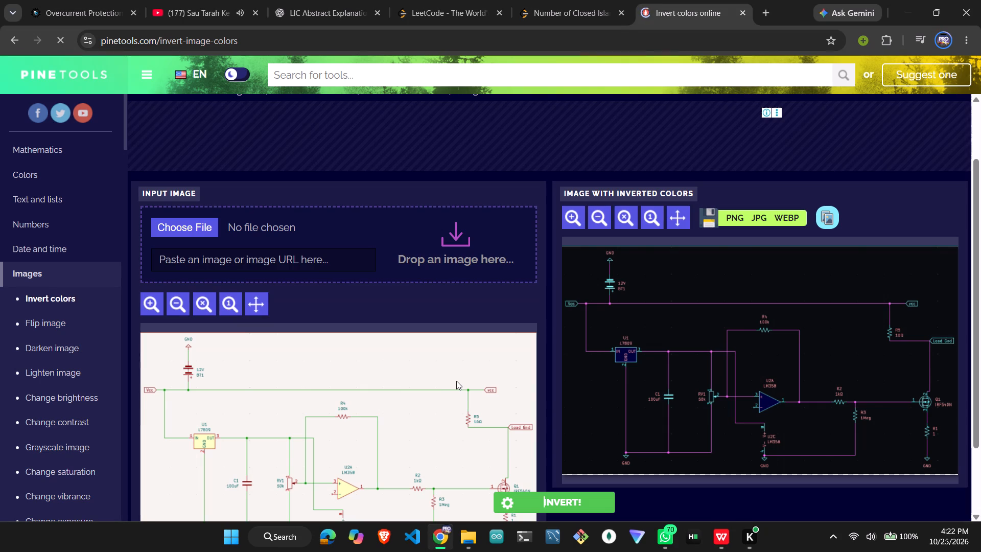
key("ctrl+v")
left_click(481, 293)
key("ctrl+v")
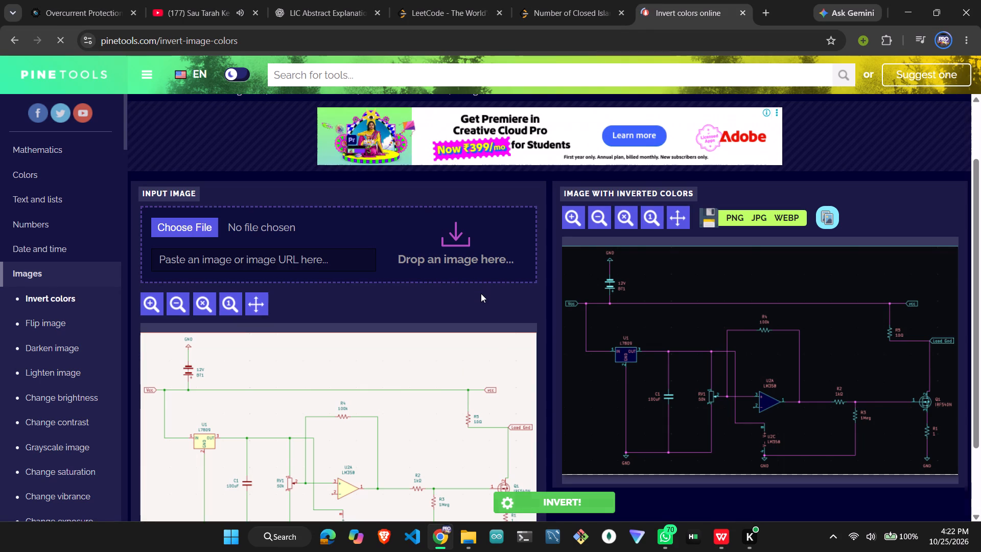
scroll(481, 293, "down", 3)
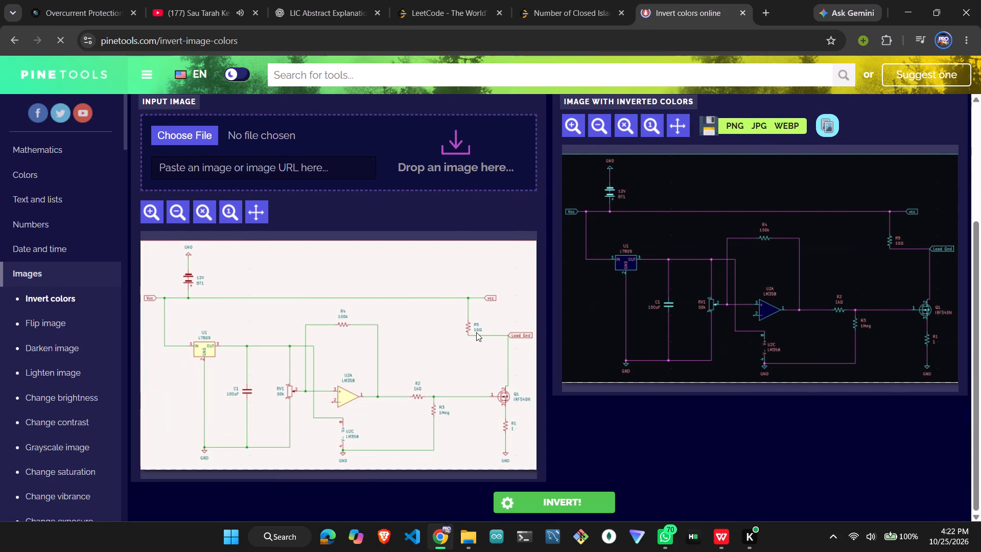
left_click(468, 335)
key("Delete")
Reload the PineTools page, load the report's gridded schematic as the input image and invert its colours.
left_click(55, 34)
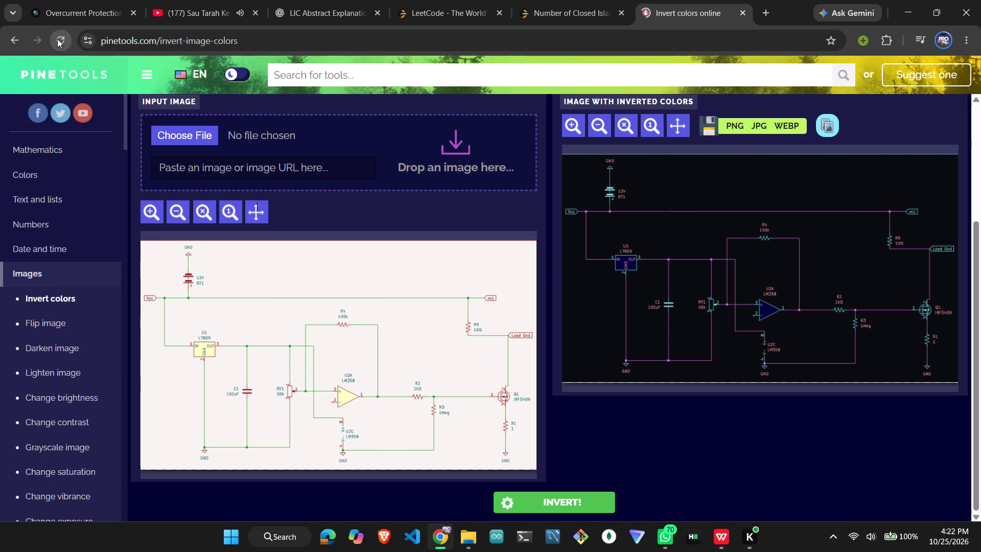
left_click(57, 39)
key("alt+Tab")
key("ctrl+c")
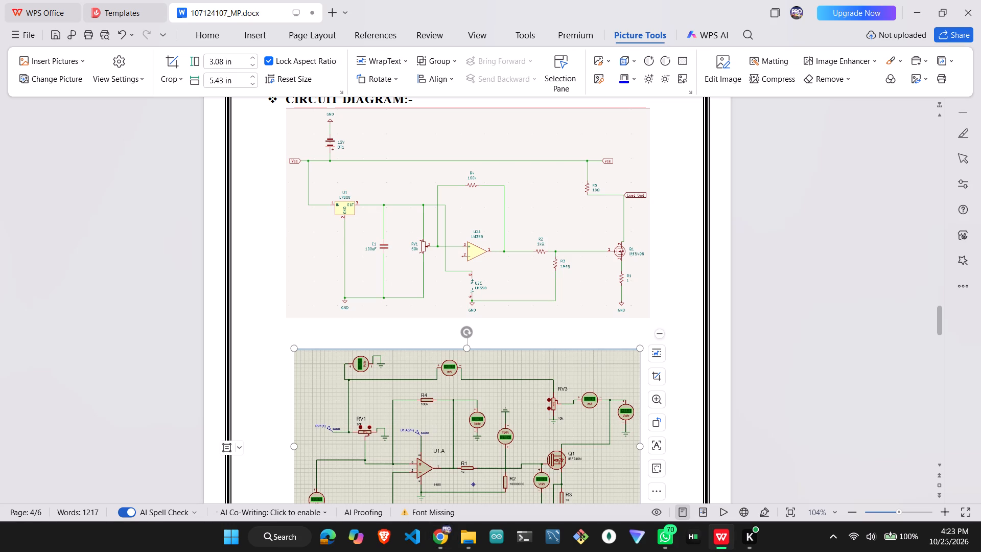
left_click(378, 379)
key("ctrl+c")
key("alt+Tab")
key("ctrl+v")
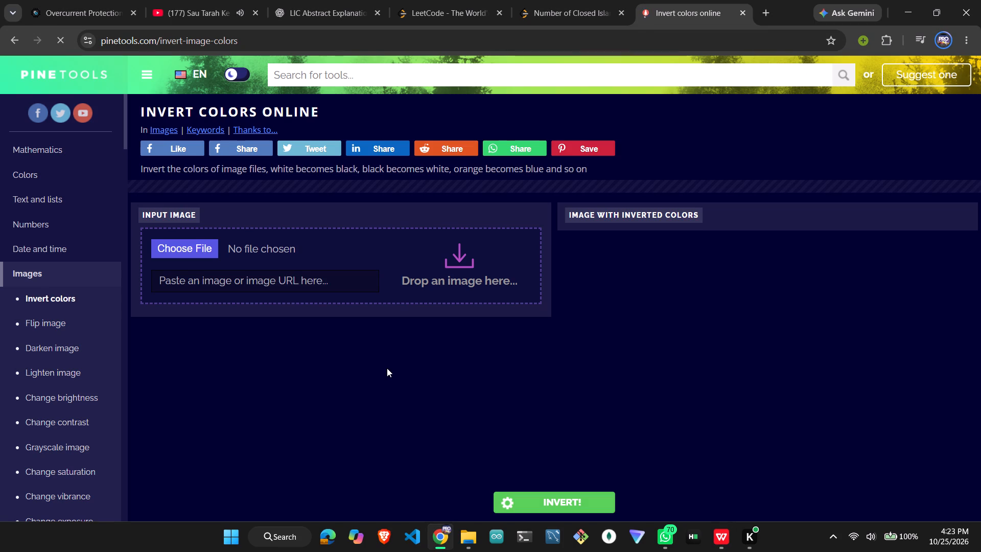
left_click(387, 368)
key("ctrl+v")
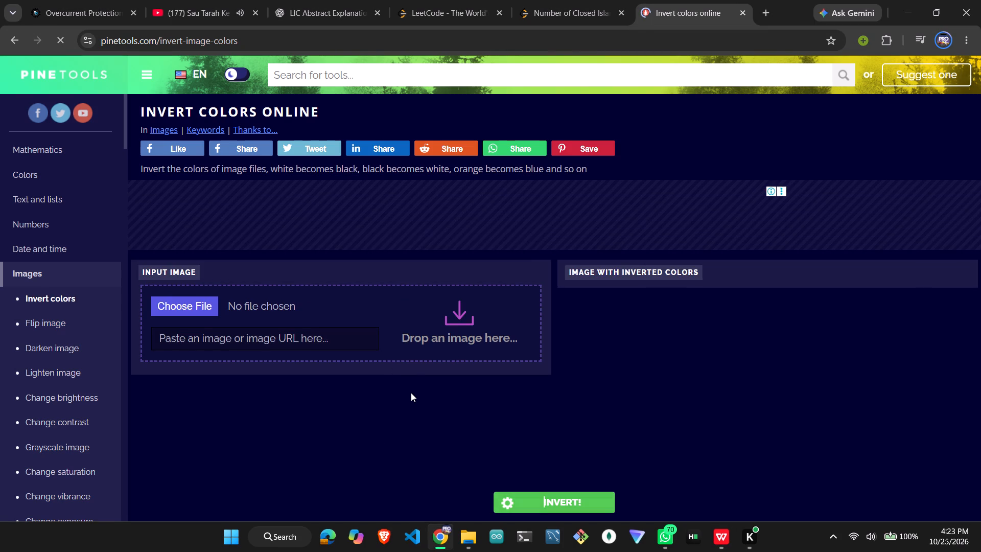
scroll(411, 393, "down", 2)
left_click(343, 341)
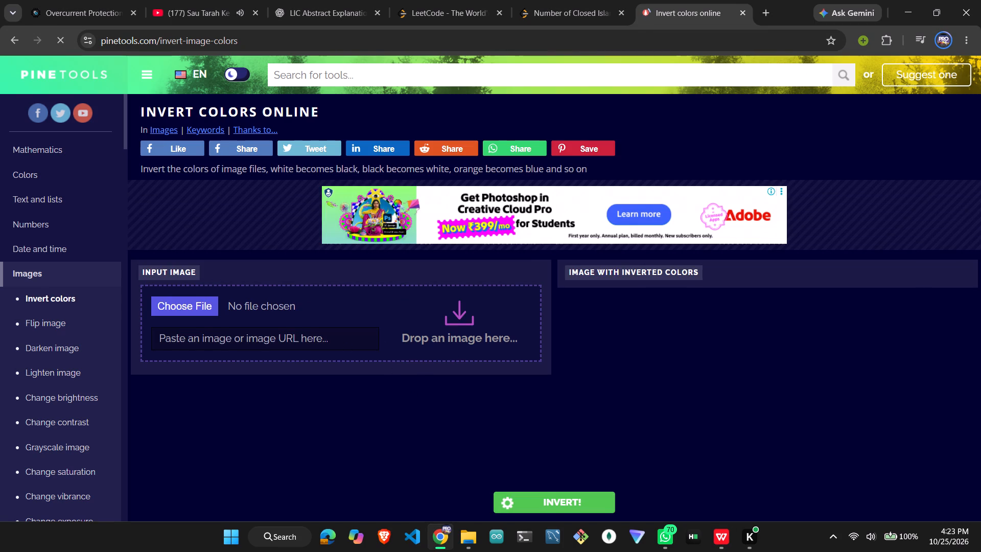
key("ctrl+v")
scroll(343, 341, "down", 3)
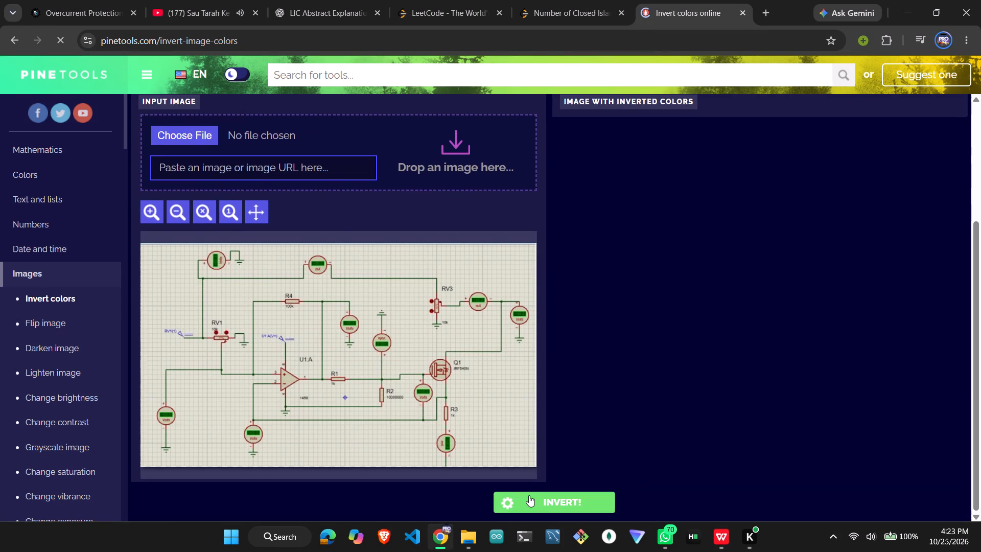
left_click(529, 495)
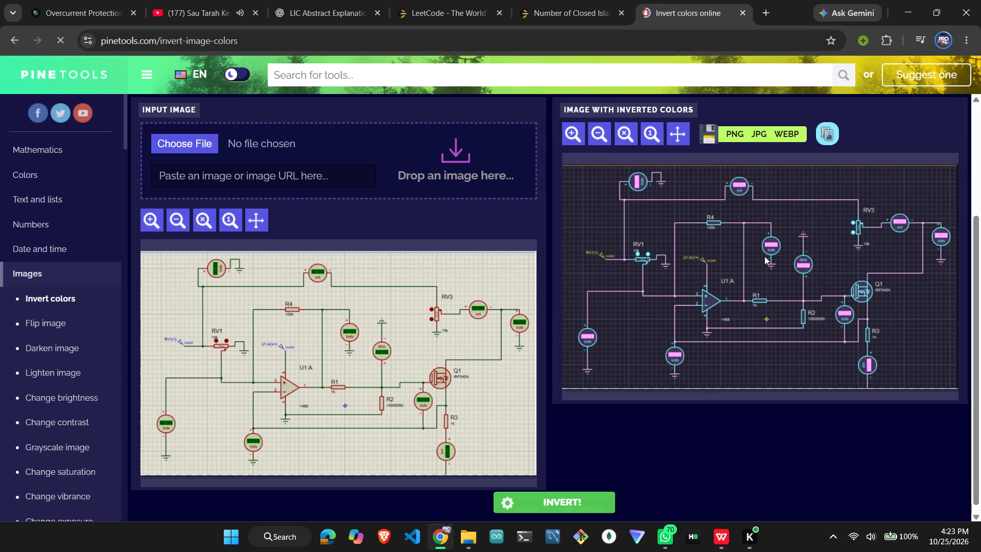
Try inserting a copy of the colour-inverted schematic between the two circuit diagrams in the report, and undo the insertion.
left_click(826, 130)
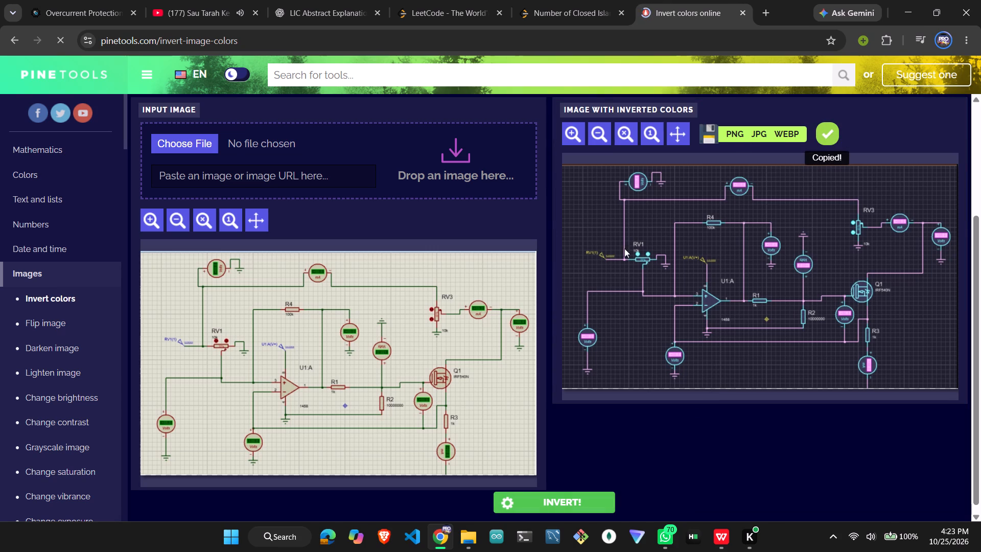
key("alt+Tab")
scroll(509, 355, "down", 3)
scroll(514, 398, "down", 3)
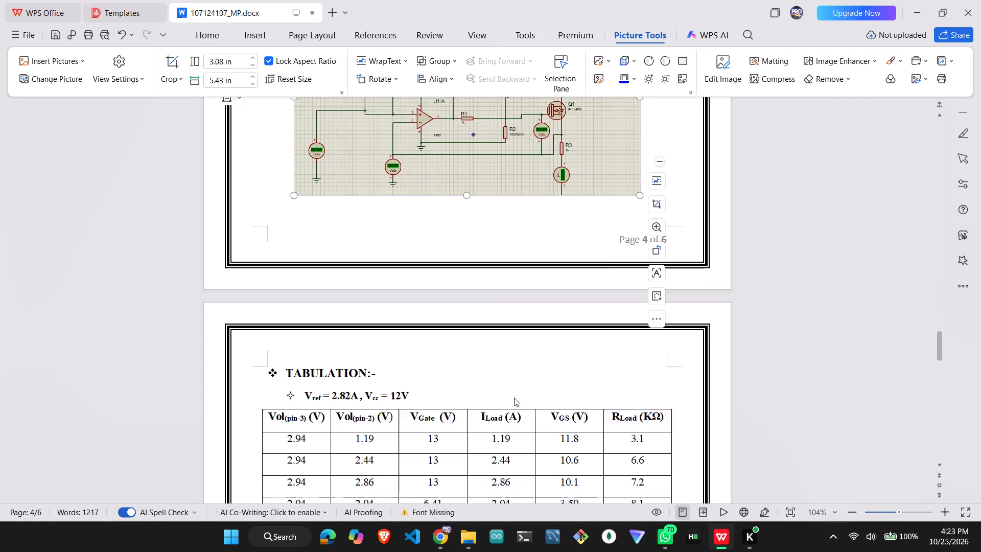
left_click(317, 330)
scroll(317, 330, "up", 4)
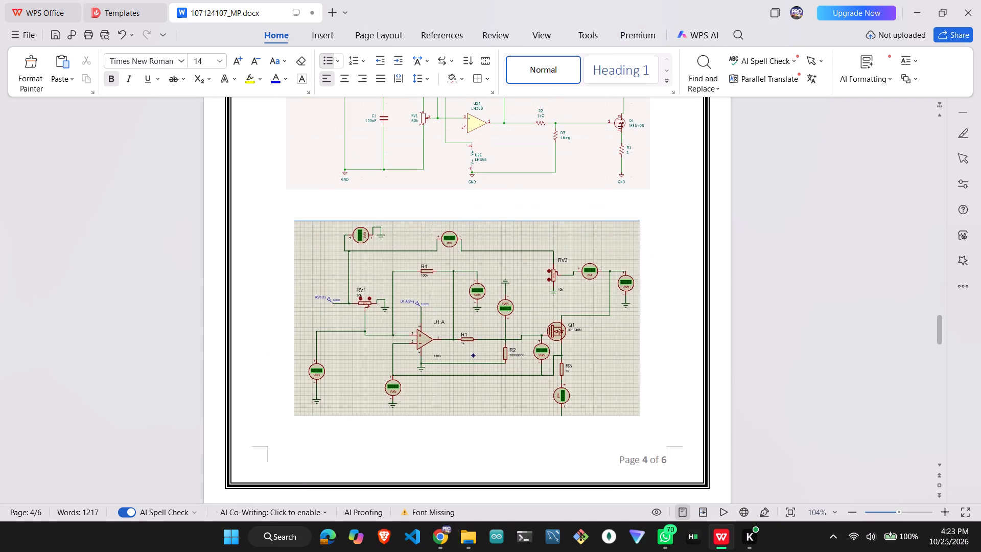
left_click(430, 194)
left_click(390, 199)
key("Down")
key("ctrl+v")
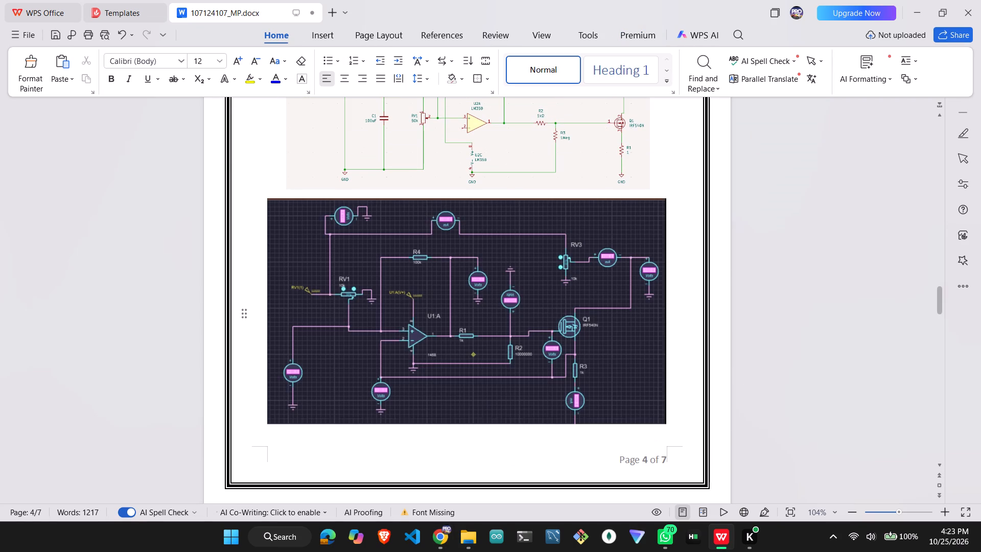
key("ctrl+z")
Delete the OUTPUT WAVEFORMS heading beneath the circuit photo in the report.
scroll(398, 263, "down", 4)
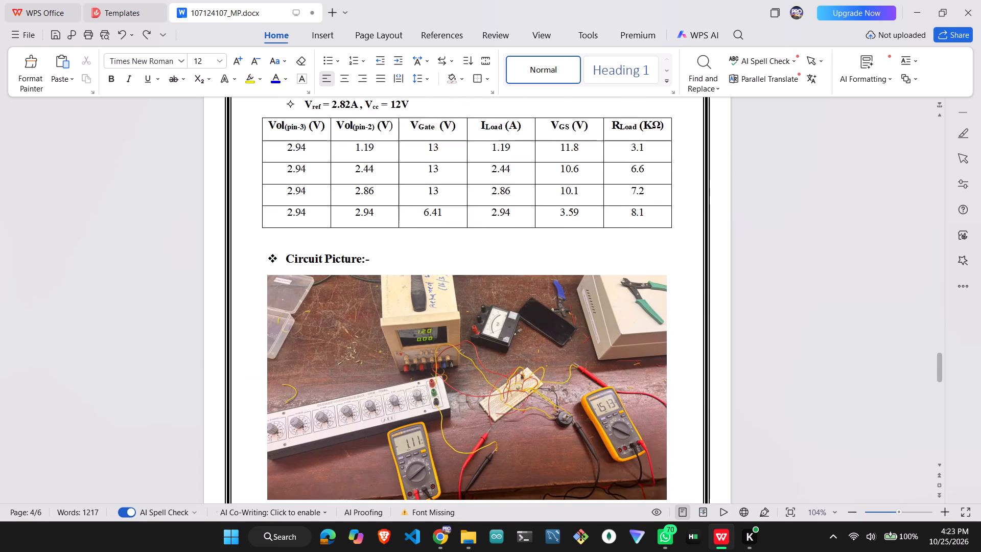
scroll(398, 263, "down", 4)
left_click(356, 220)
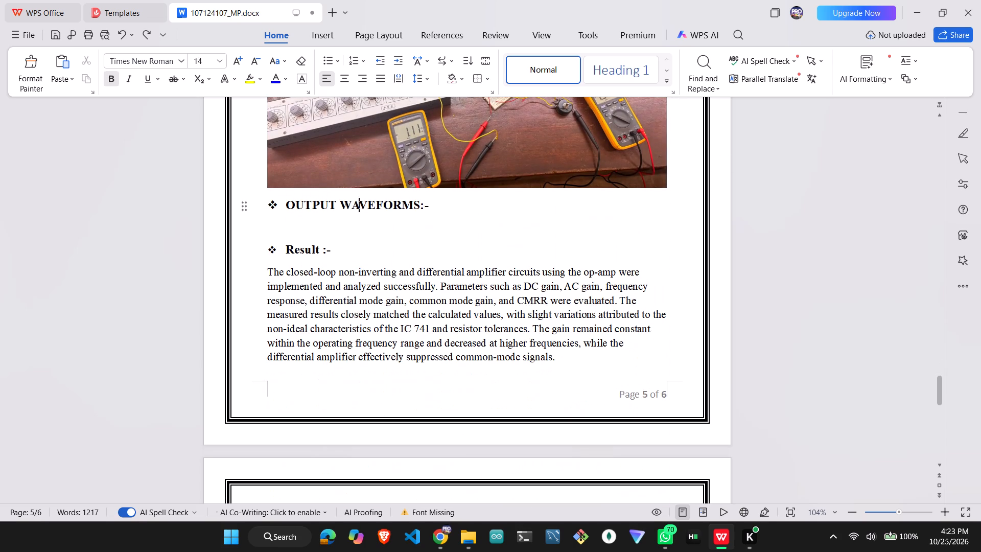
left_click(369, 228)
key("alt+Tab")
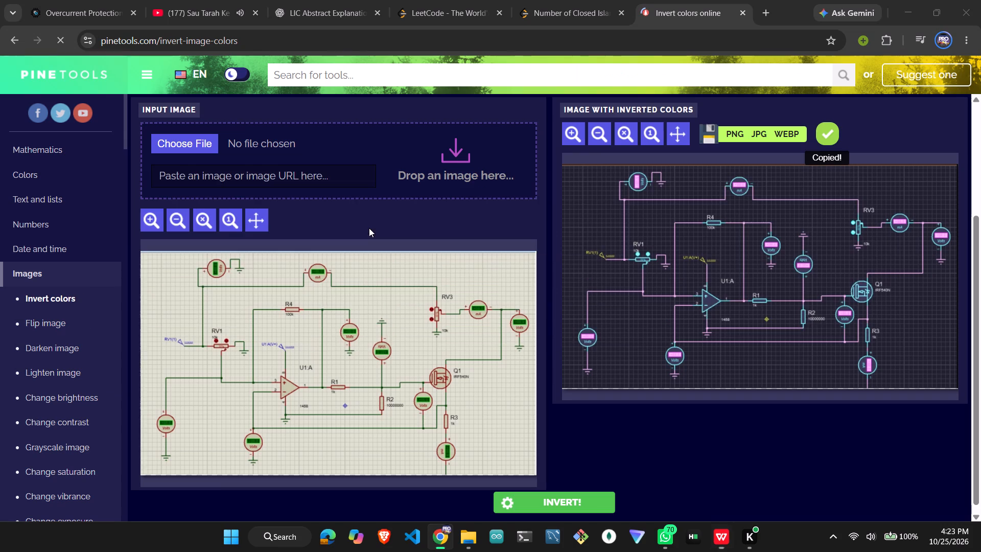
key("alt+Tab")
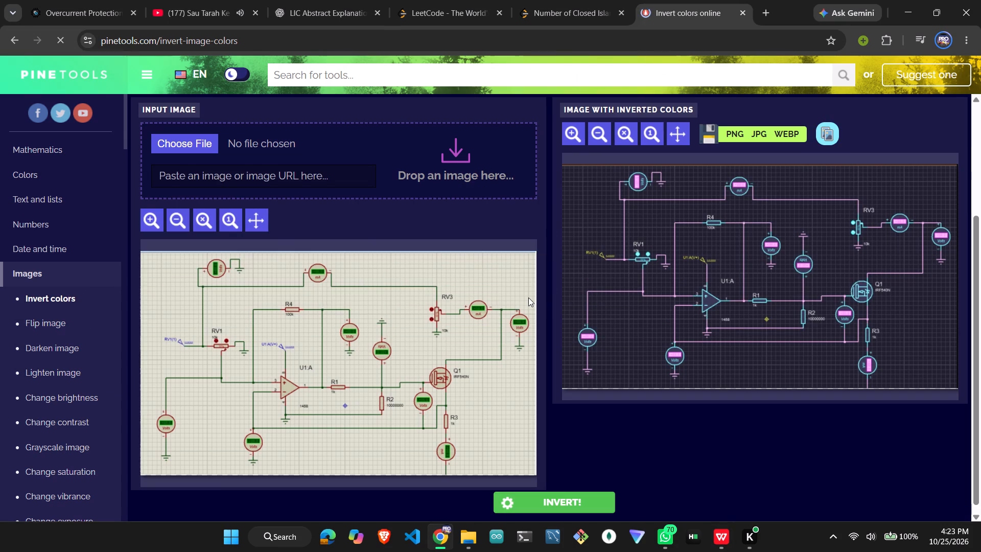
left_click_drag(306, 232, 272, 206)
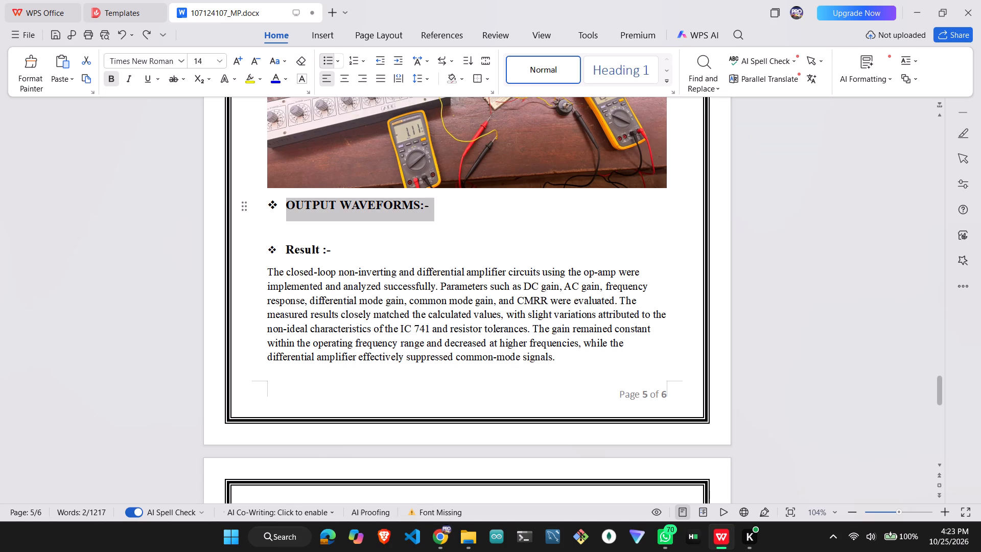
left_click_drag(272, 206, 270, 206)
key("BackSpace")
key("BackSpace")
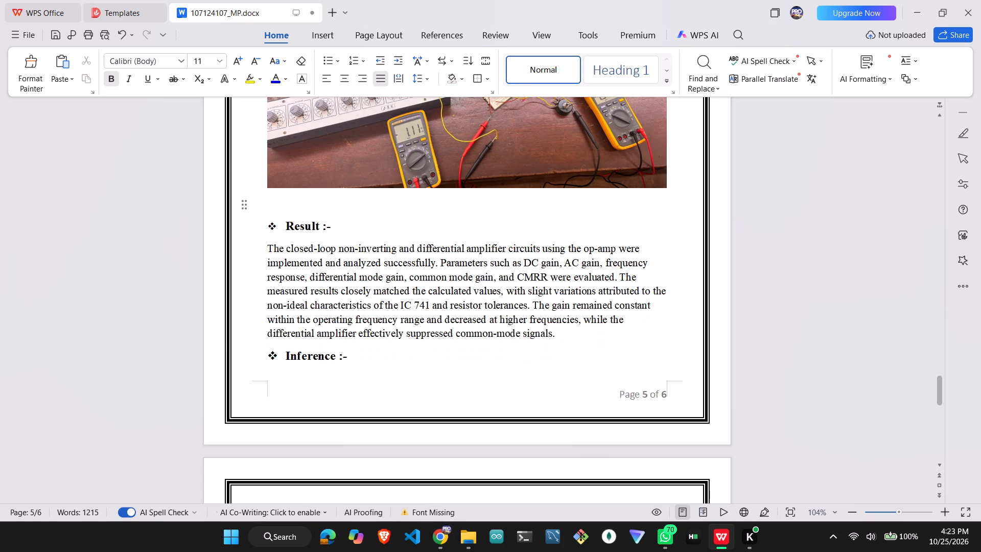
Switch to File Explorer and open the "mini project" DOCX document from the Mini Project folder.
scroll(382, 323, "down", 3)
scroll(382, 323, "up", 4)
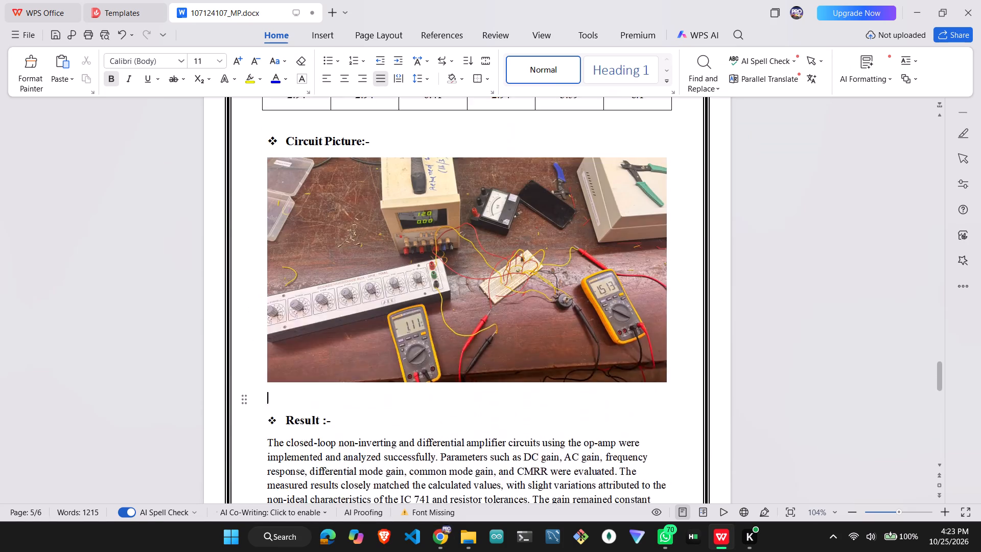
scroll(382, 323, "up", 10)
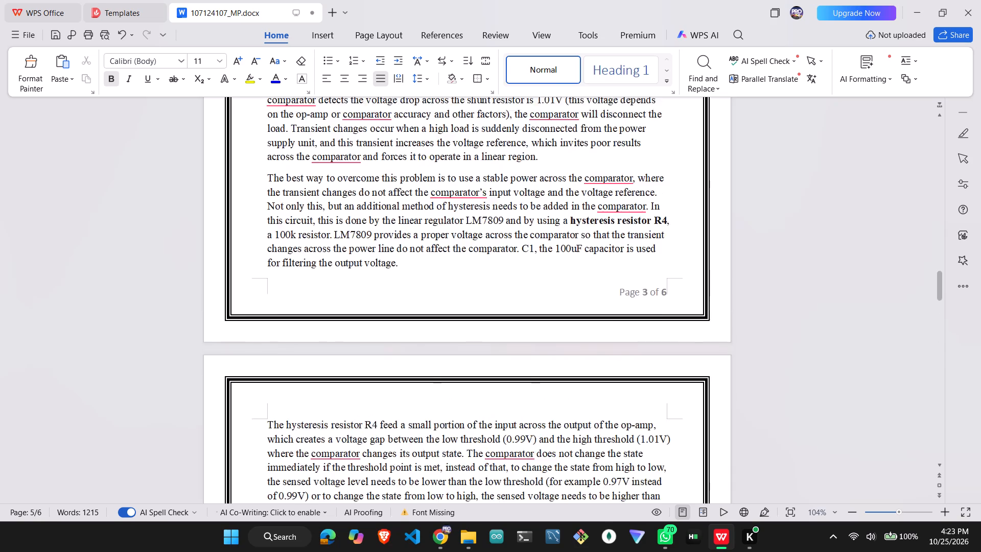
scroll(382, 323, "up", 3)
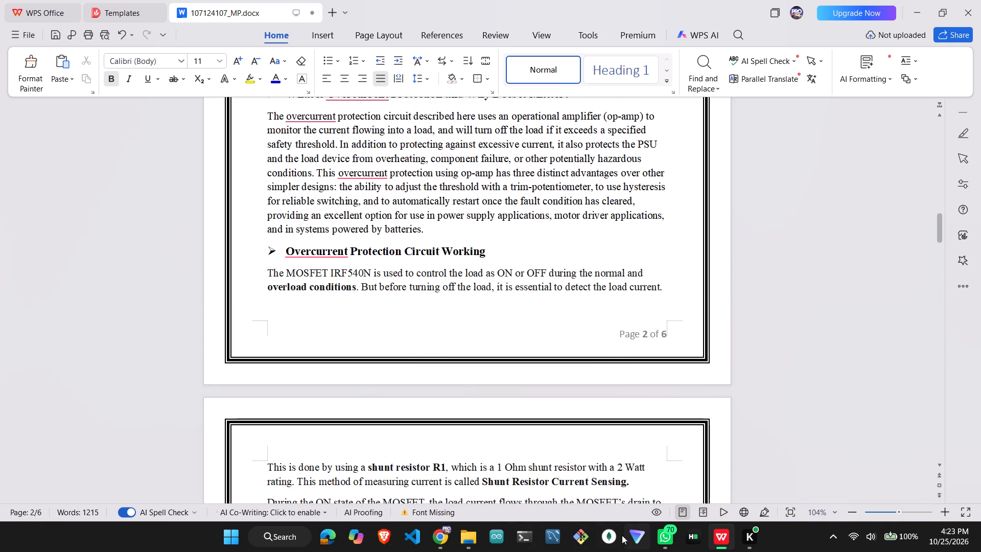
left_click(467, 532)
scroll(271, 316, "down", 3)
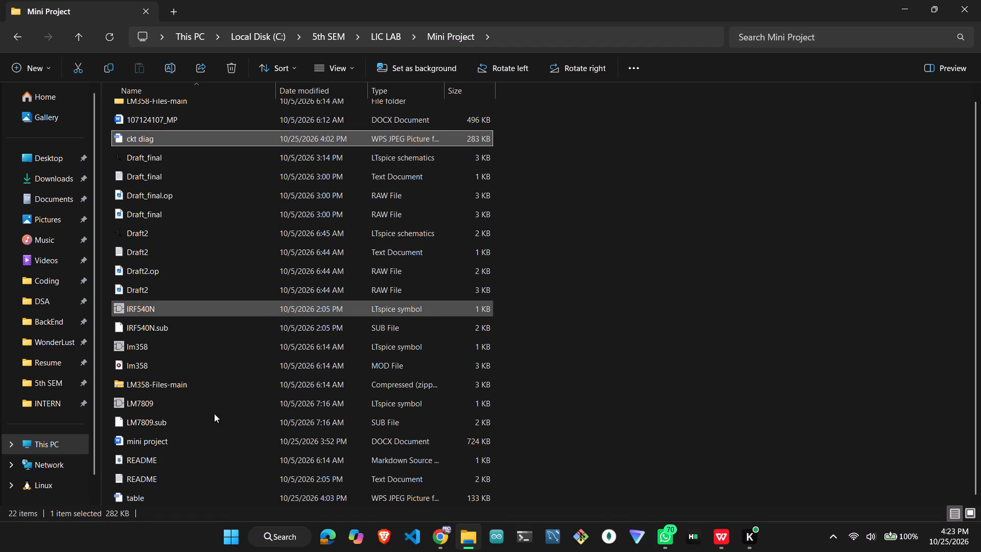
double_click(158, 438)
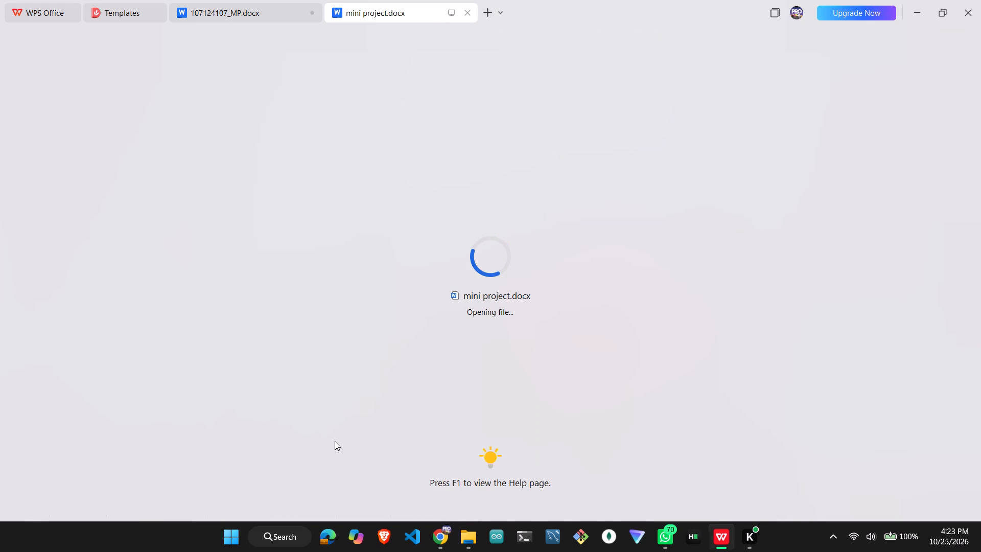
Switch to Chrome, skip the YouTube advertisement and play JUGNI JI, the first video of the mix.
left_click(445, 543)
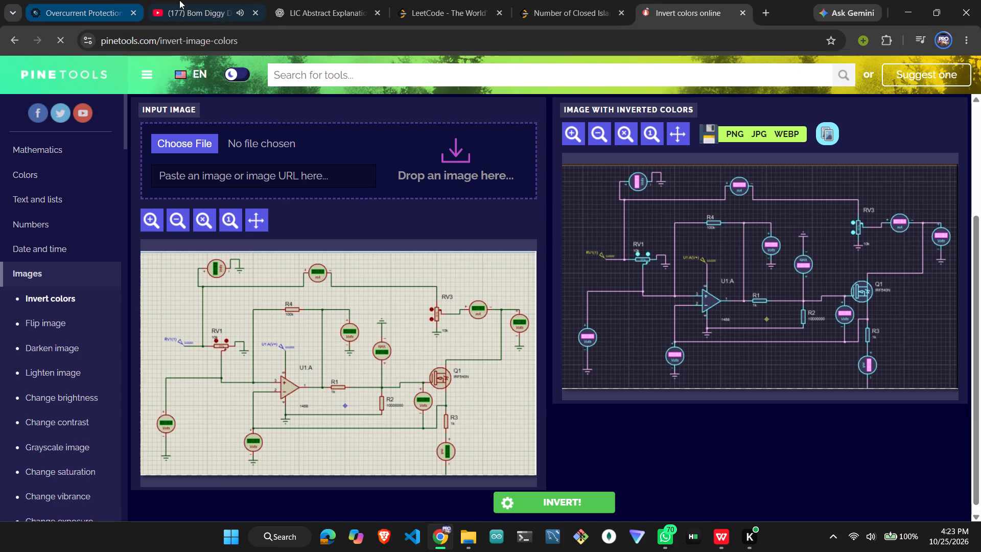
left_click(179, 0)
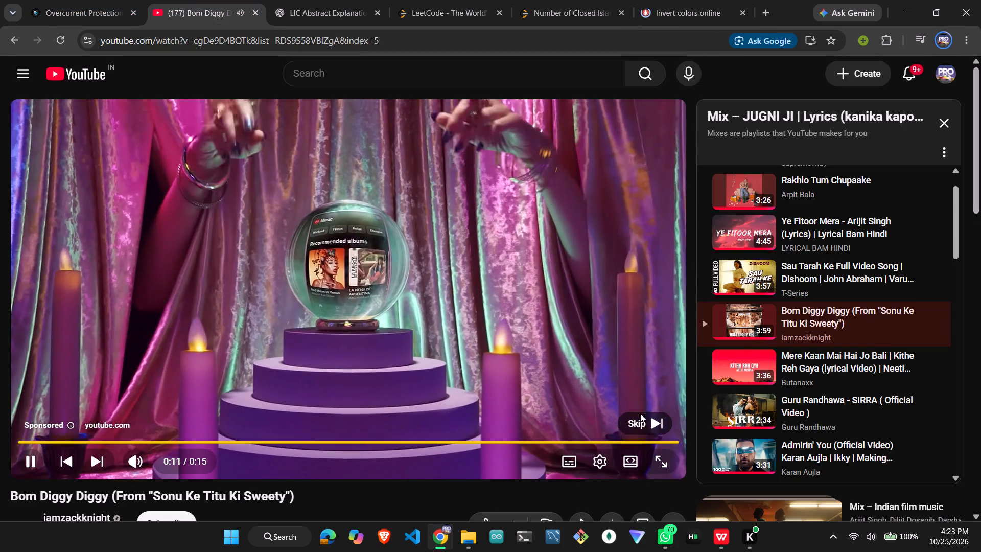
left_click(640, 413)
scroll(777, 247, "up", 3)
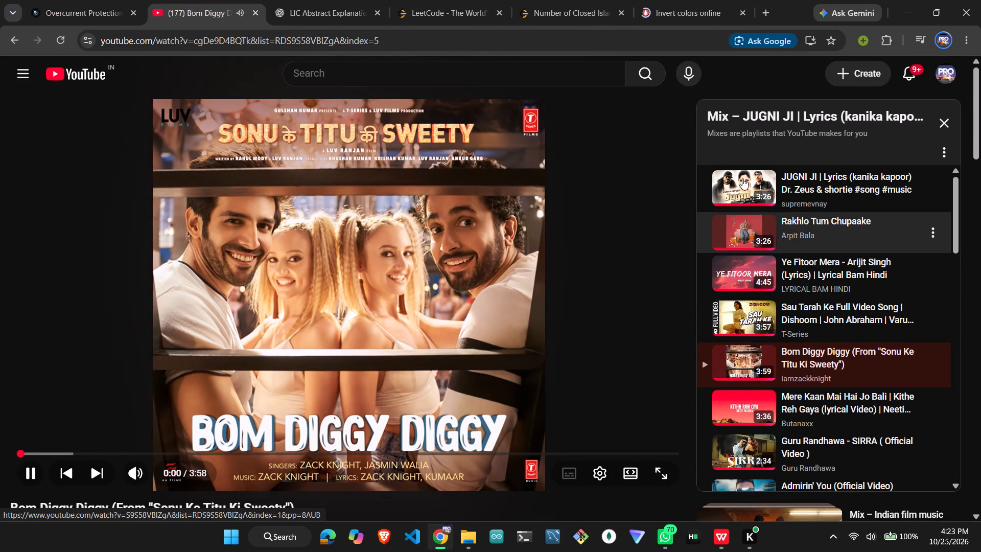
left_click(742, 178)
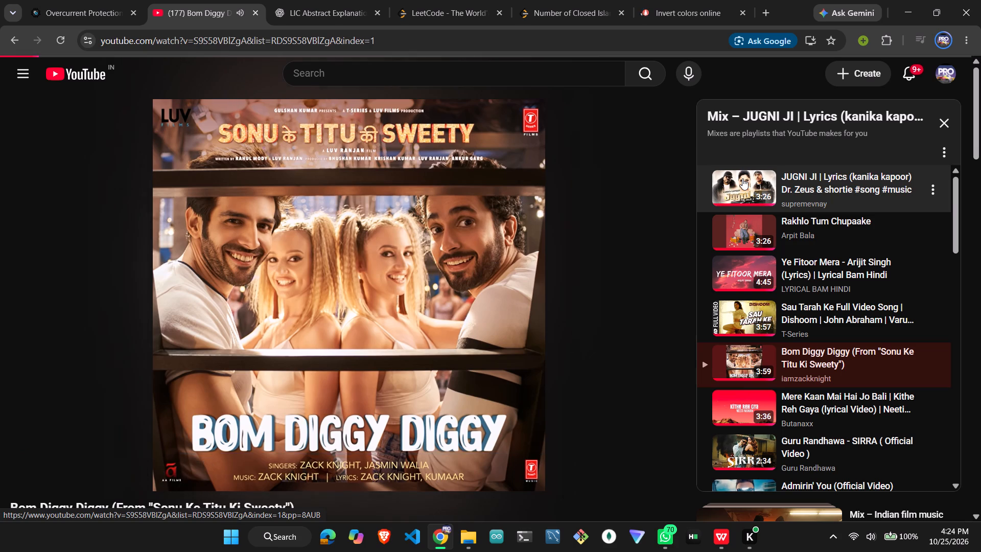
Close the PineTools Invert colors page.
left_click(744, 13)
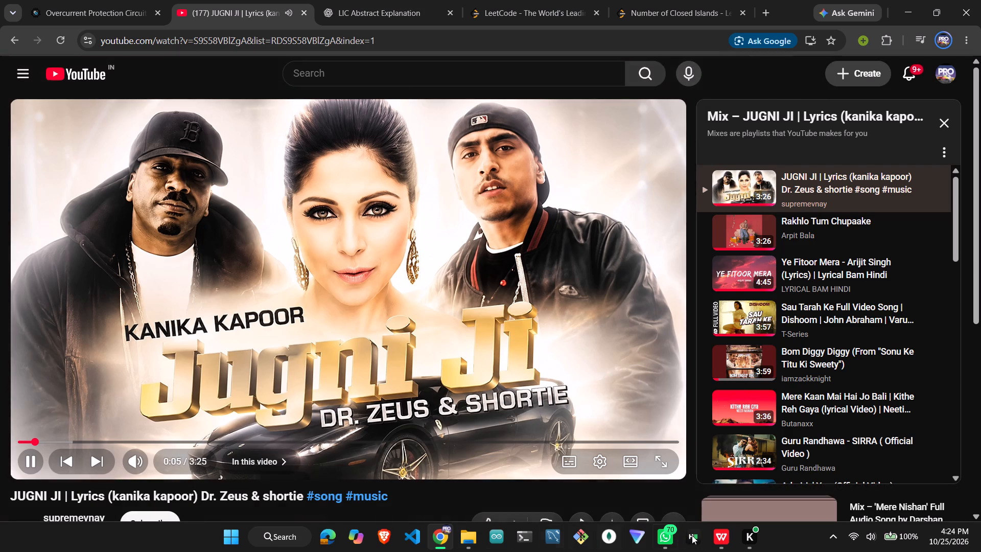
Switch to WPS Office and examine the cover page and specific objectives list in the mini project document.
left_click(718, 539)
scroll(475, 425, "down", 1)
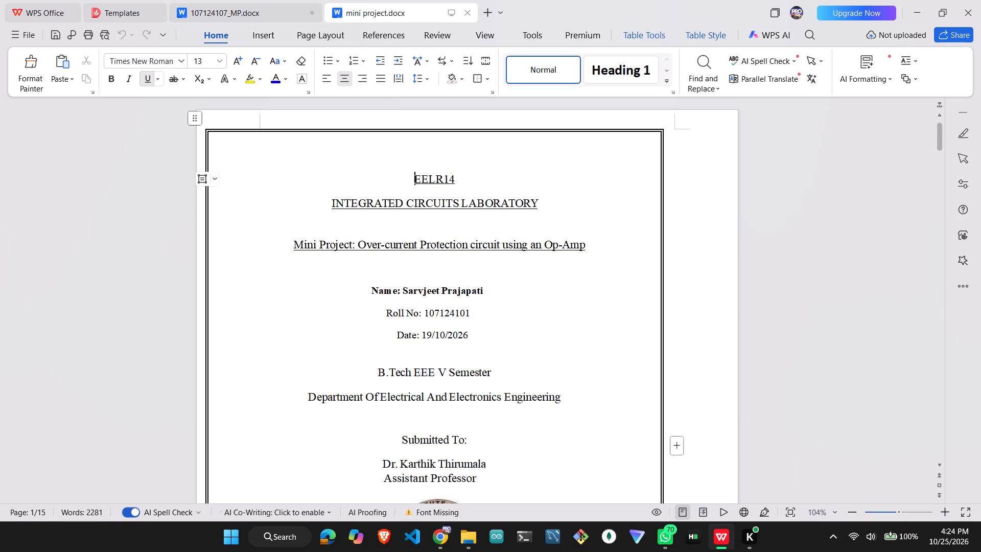
scroll(475, 425, "down", 7)
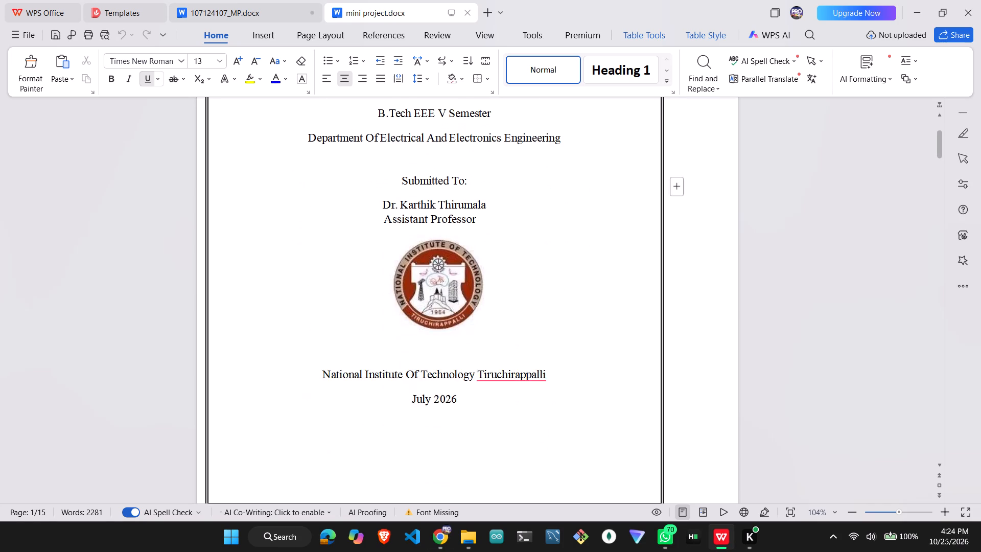
scroll(475, 425, "down", 3)
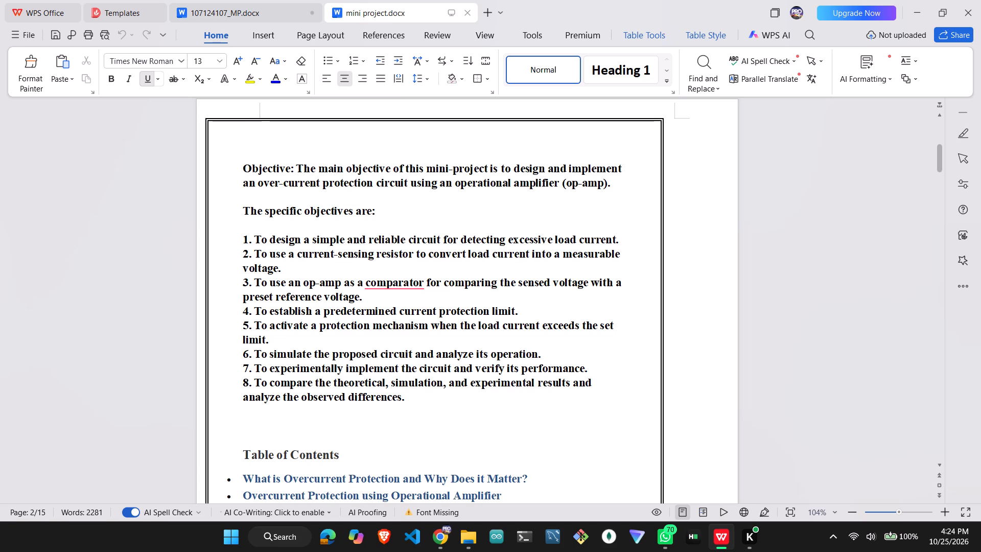
scroll(475, 425, "down", 2)
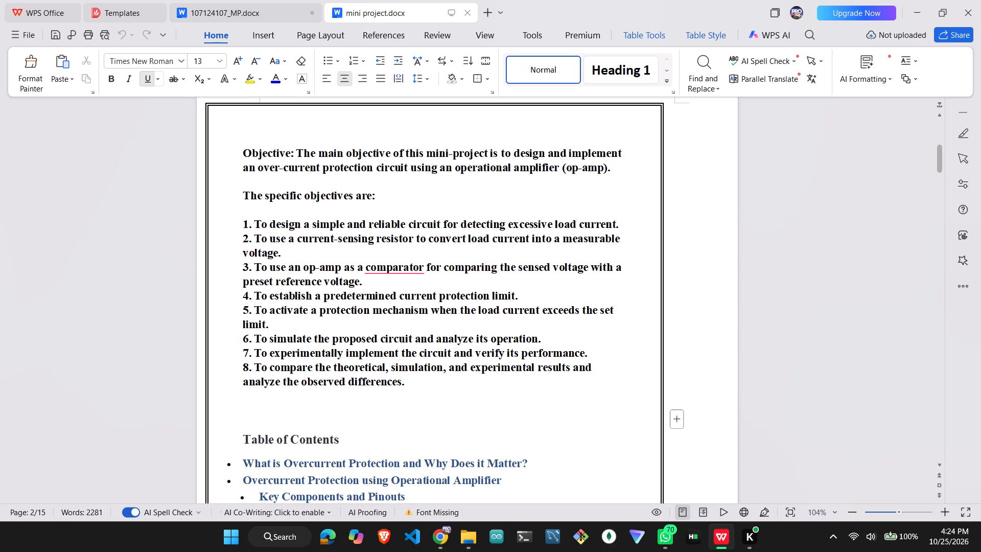
left_click_drag(254, 222, 338, 298)
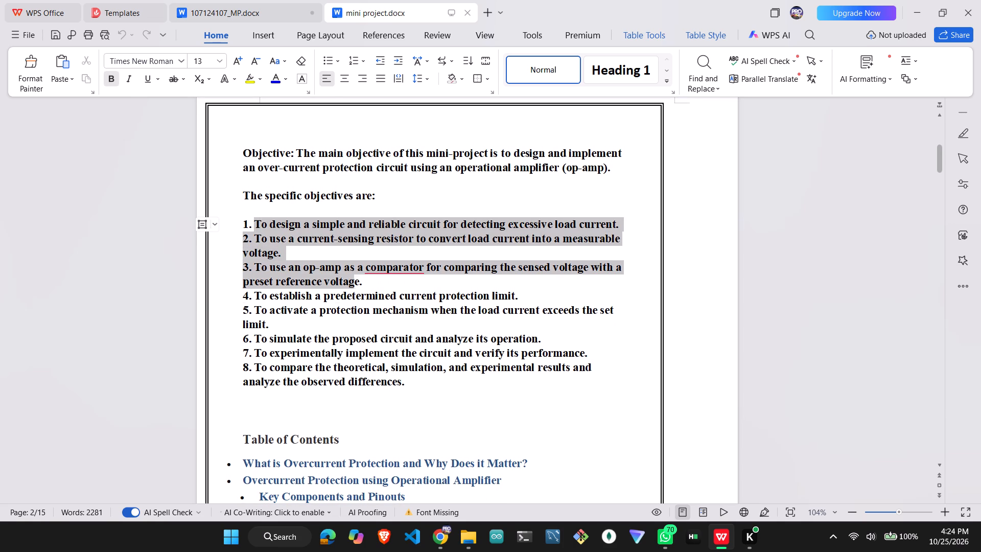
left_click_drag(338, 298, 399, 392)
left_click(399, 392)
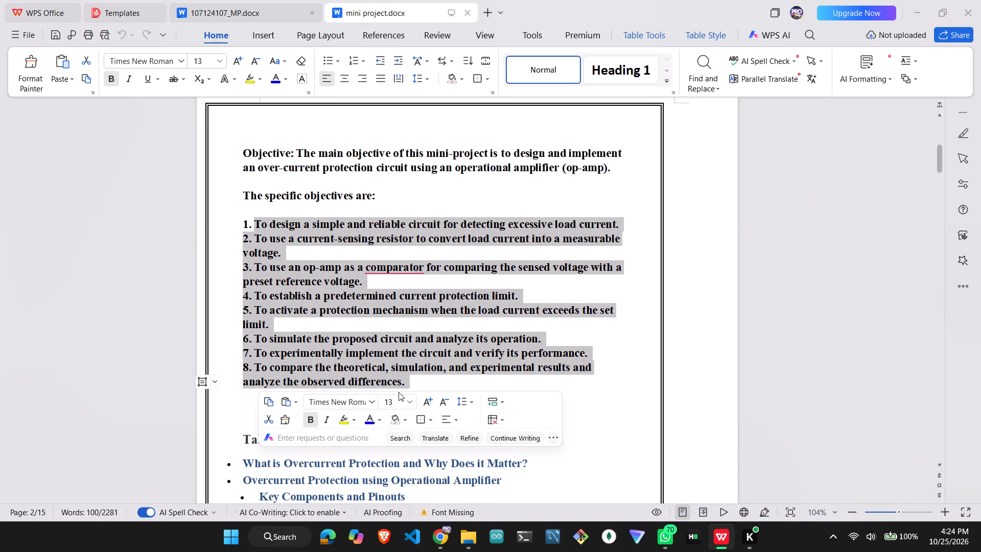
left_click(424, 342)
Read through the mini project document's overcurrent theory, component pinouts, required materials and circuit working sections.
scroll(424, 342, "down", 1)
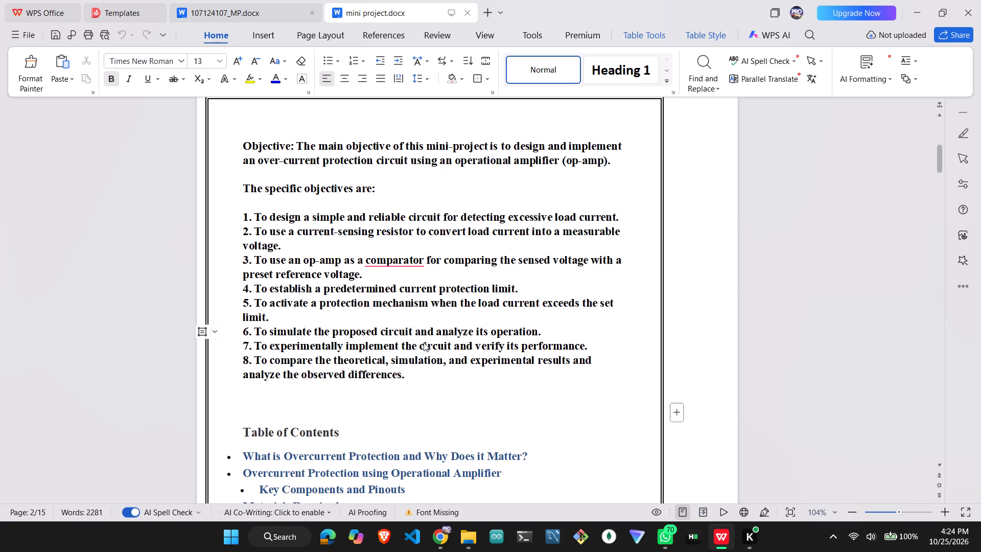
scroll(424, 342, "down", 4)
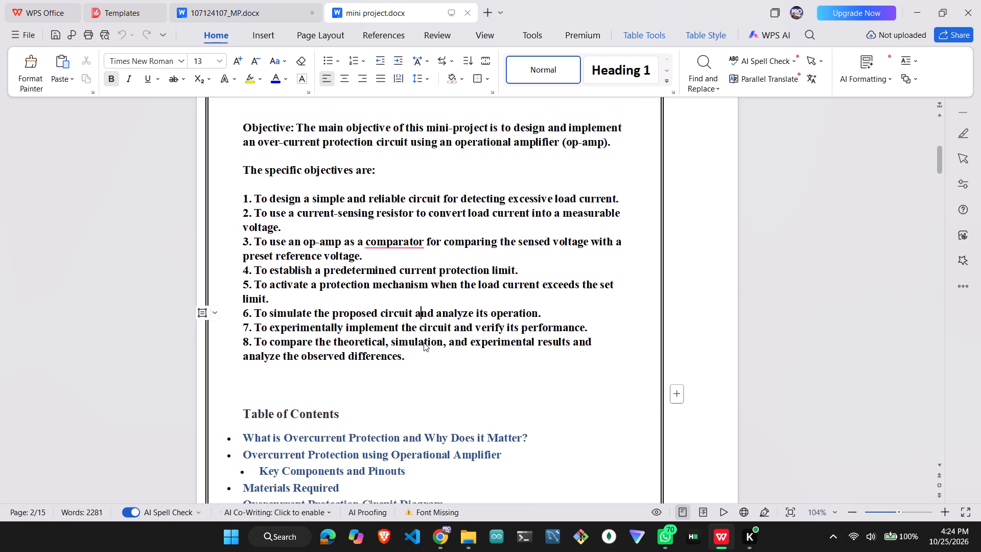
scroll(424, 342, "down", 9)
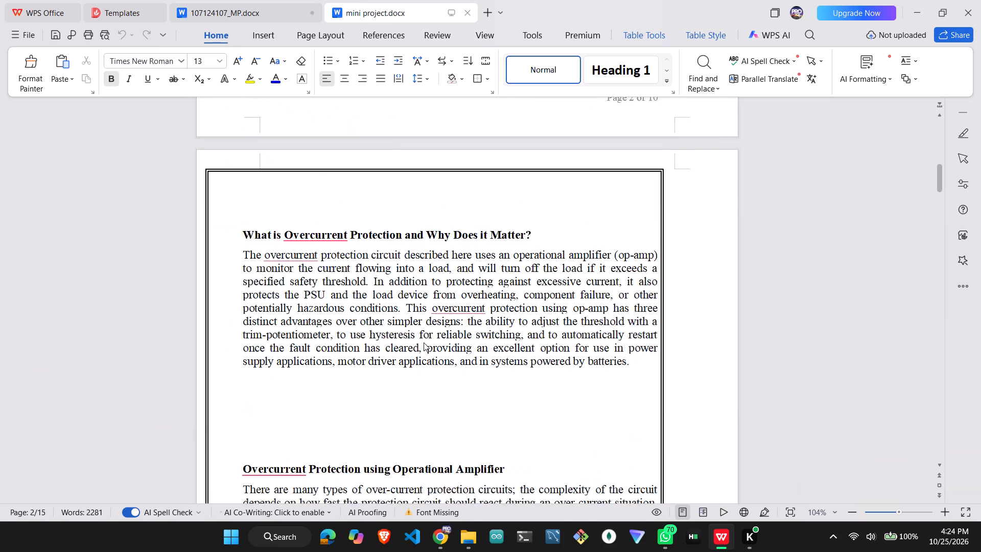
scroll(424, 342, "down", 8)
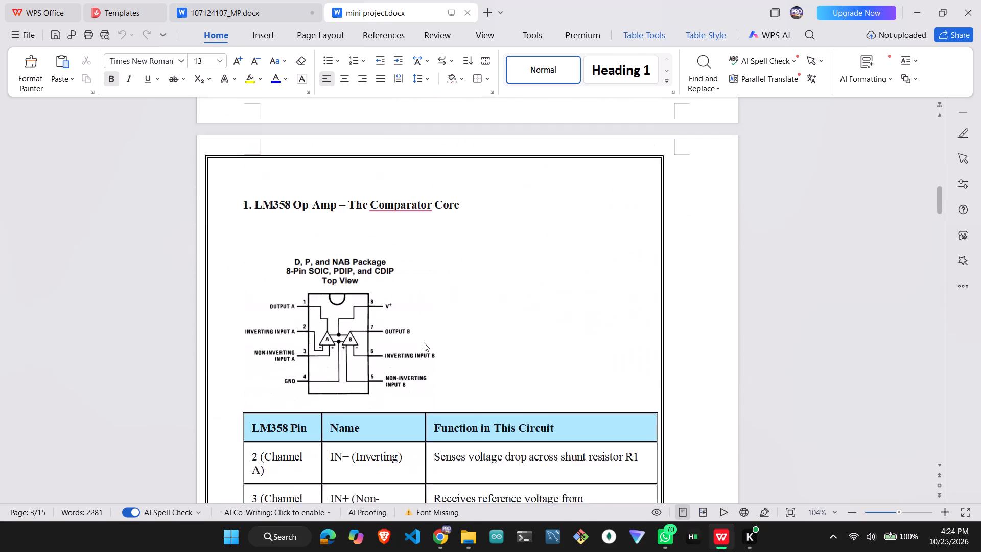
scroll(424, 342, "down", 11)
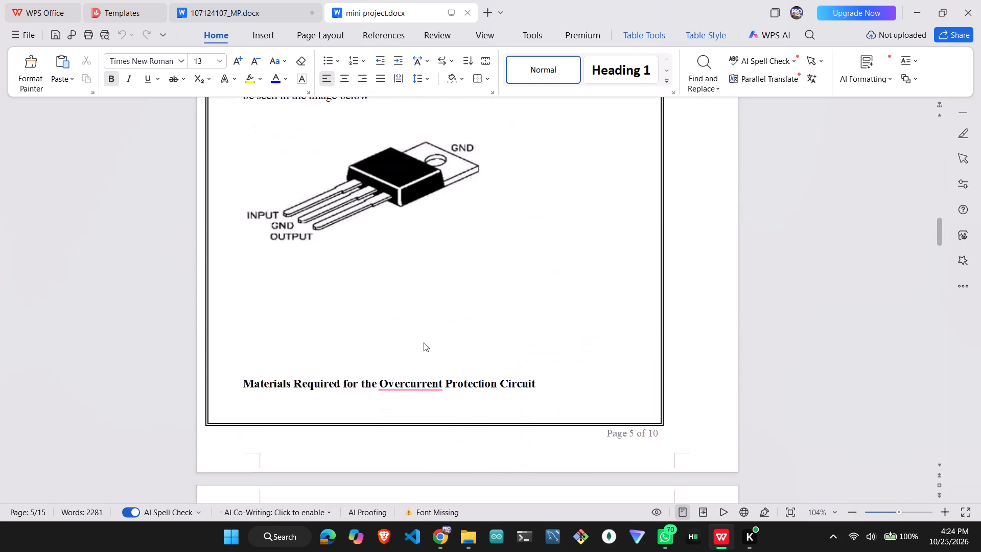
scroll(424, 342, "down", 11)
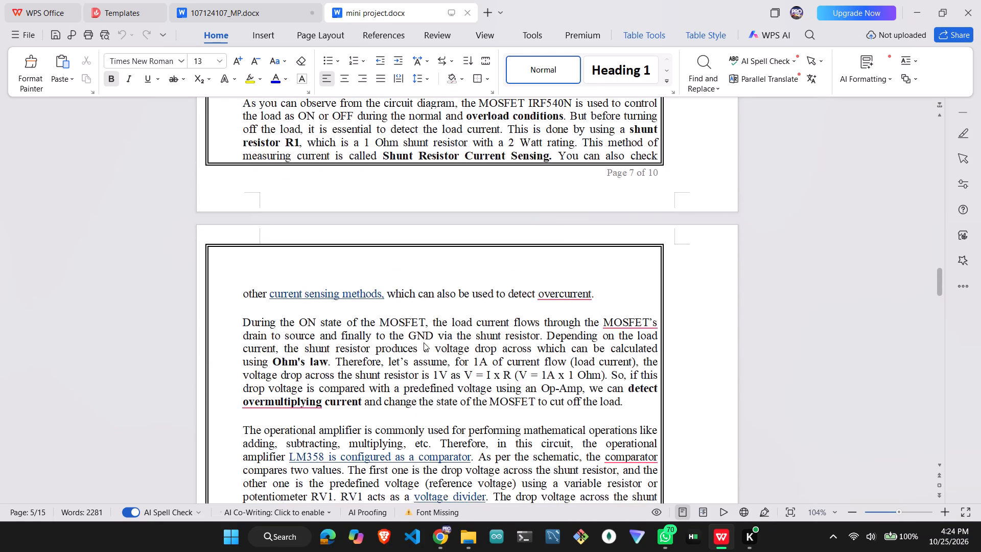
Examine the mini project document's design considerations table, breadboard photo, Result and Inference section and internal marks table.
scroll(424, 342, "up", 2)
scroll(424, 342, "down", 5)
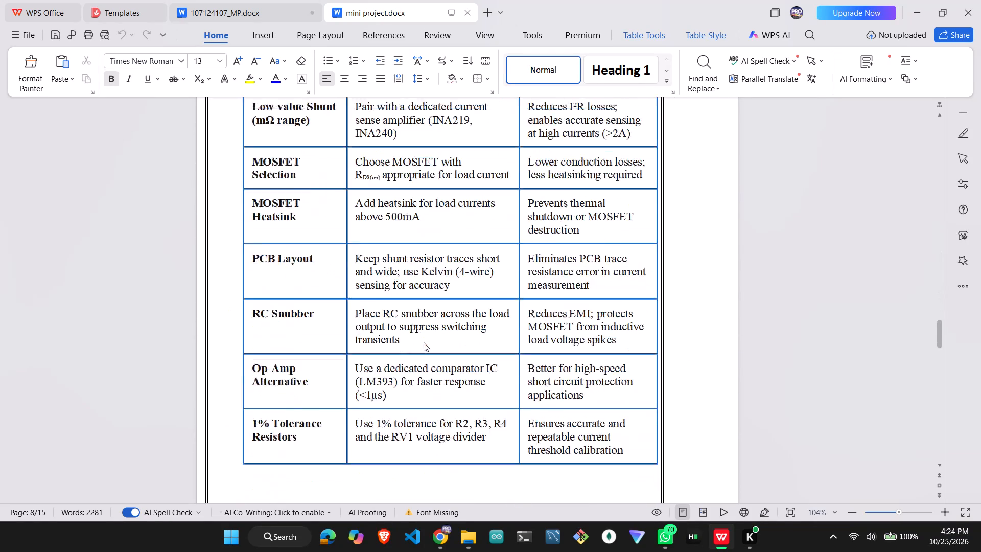
scroll(424, 342, "down", 4)
scroll(424, 342, "up", 1)
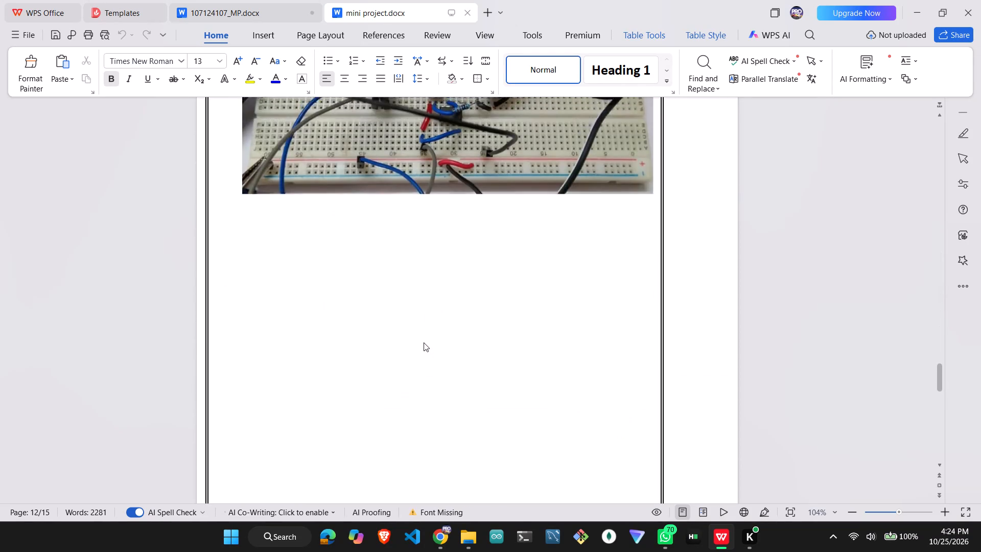
scroll(424, 342, "up", 2)
scroll(424, 342, "down", 12)
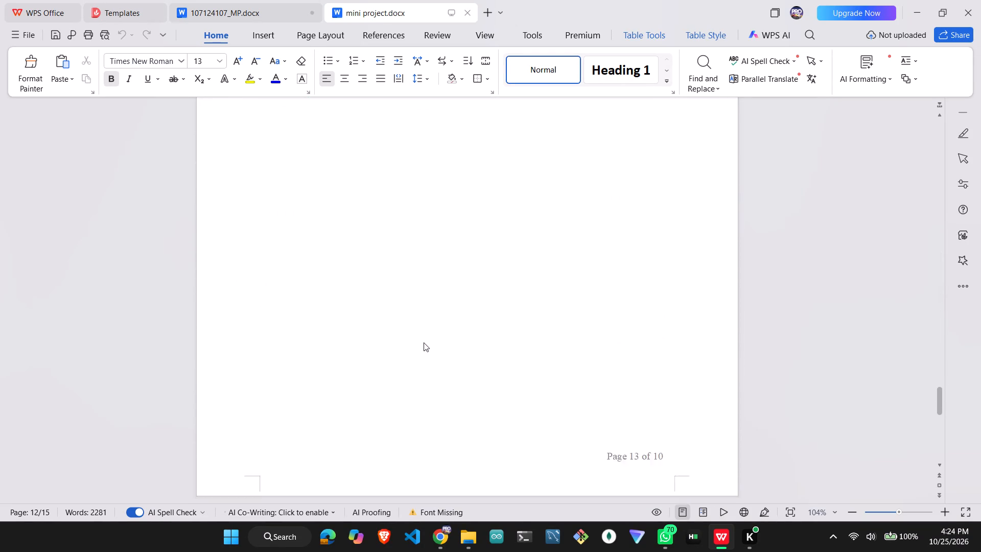
scroll(424, 342, "down", 9)
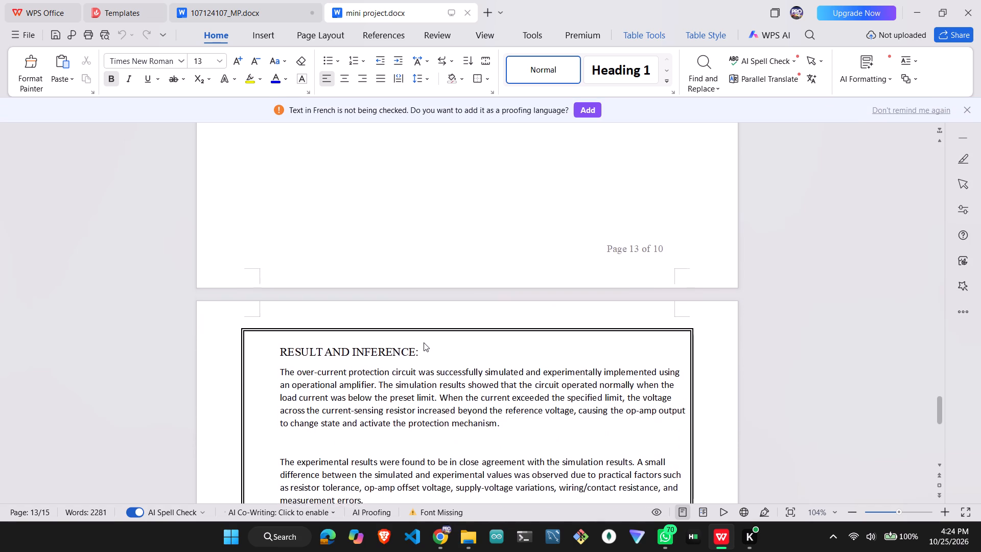
scroll(424, 342, "down", 4)
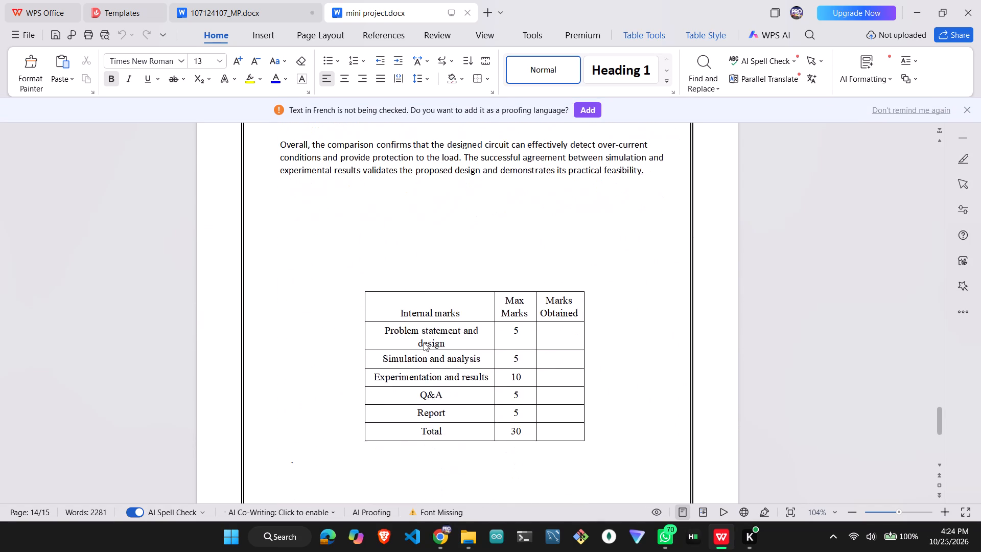
Look back over the design considerations, Test Procedure and Overcurrent Protection Circuit Working sections of the mini project document.
scroll(424, 342, "up", 20)
scroll(424, 342, "up", 2)
scroll(424, 342, "down", 3)
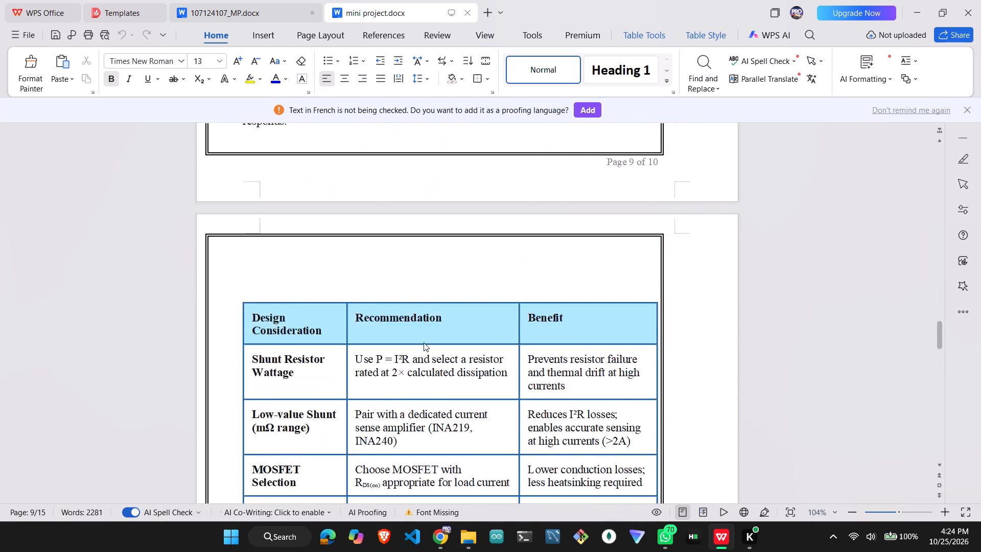
scroll(424, 342, "up", 6)
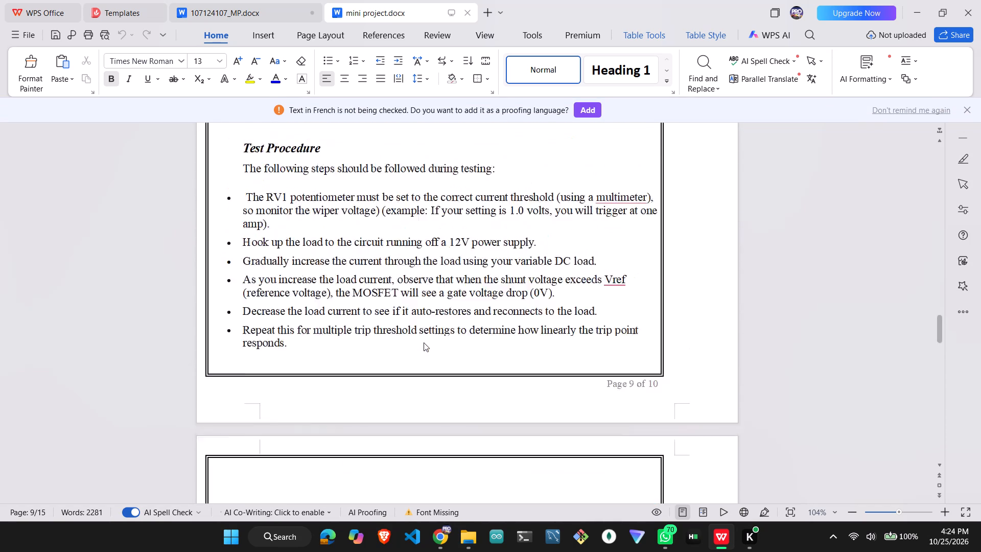
scroll(424, 342, "up", 7)
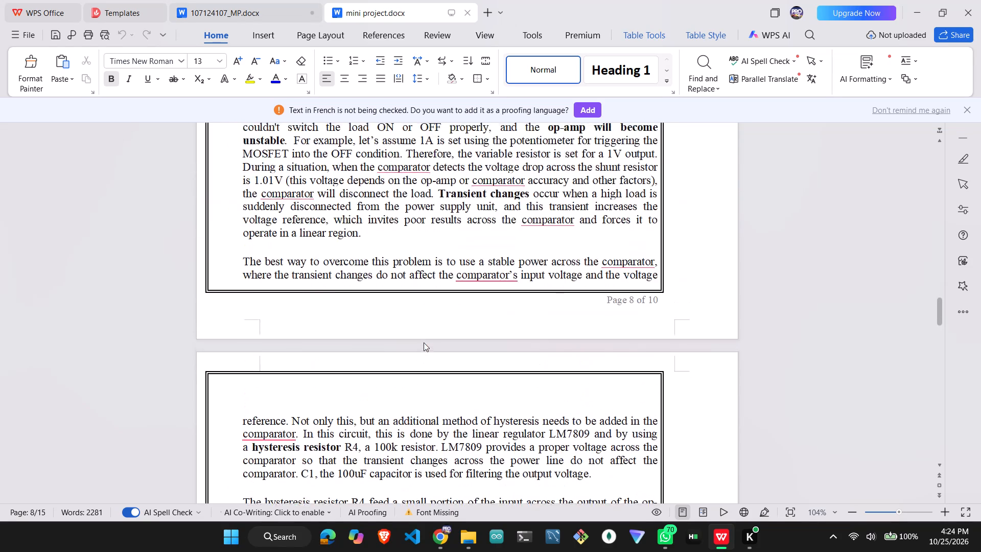
scroll(424, 342, "up", 4)
key("alt+Tab")
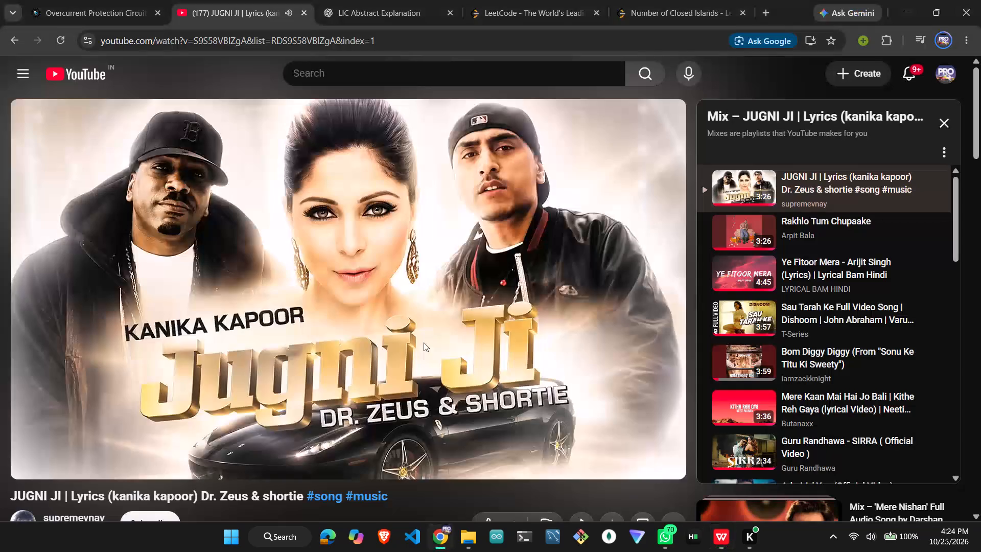
key("alt+Tab")
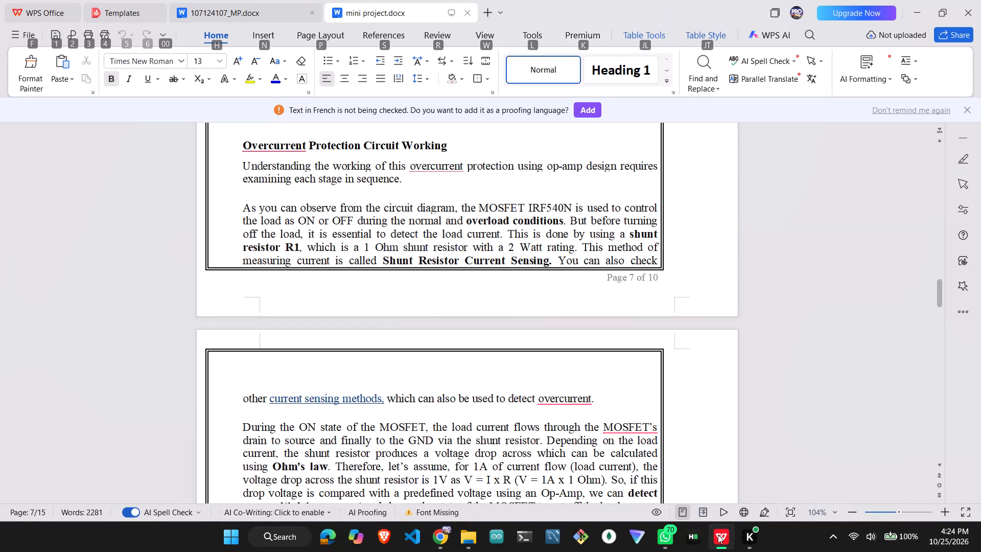
Return to the lab report document being edited and close the open Templates page.
left_click(239, 0)
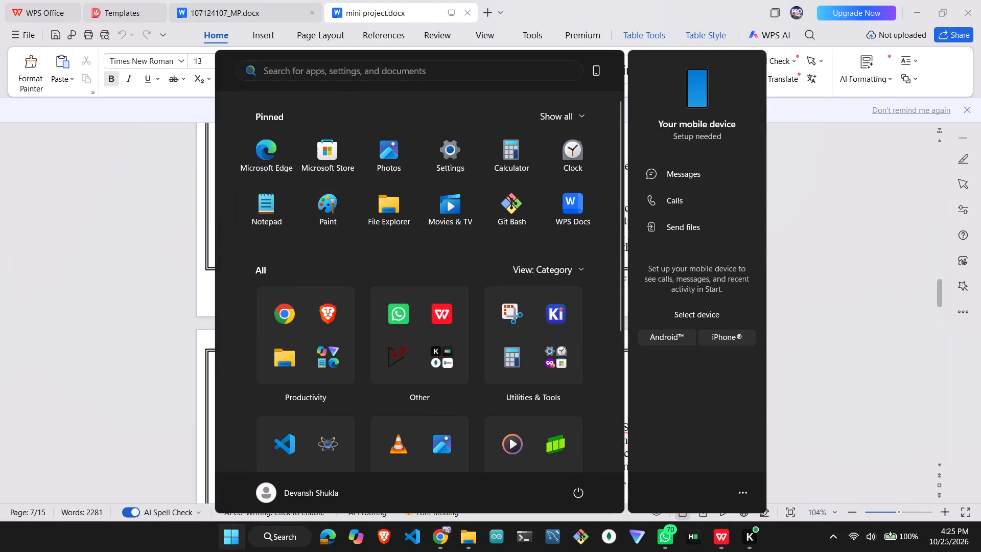
left_click(148, 247)
left_click(198, 0)
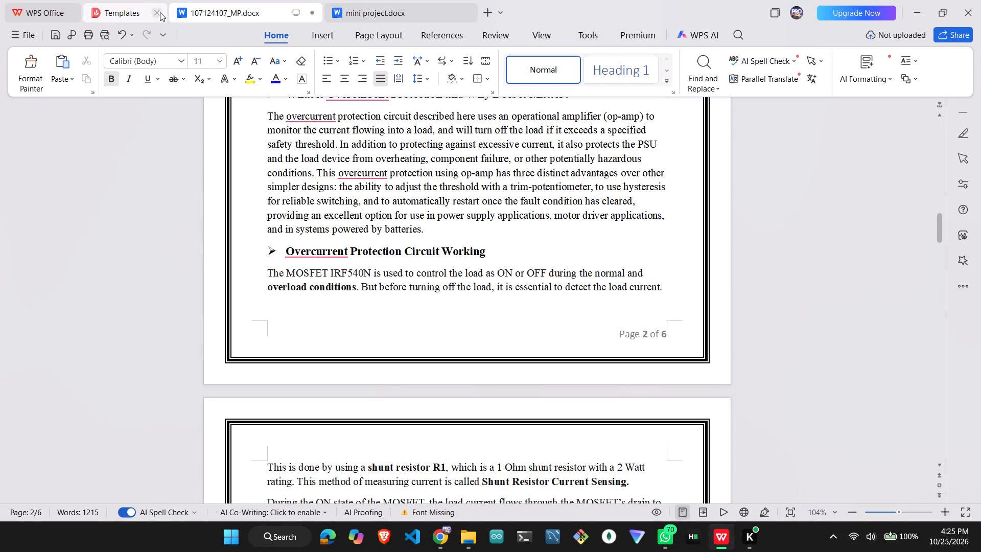
left_click(154, 11)
Review the report's component table, theory section and circuit diagrams against the reference document.
scroll(364, 241, "up", 4)
scroll(364, 241, "down", 2)
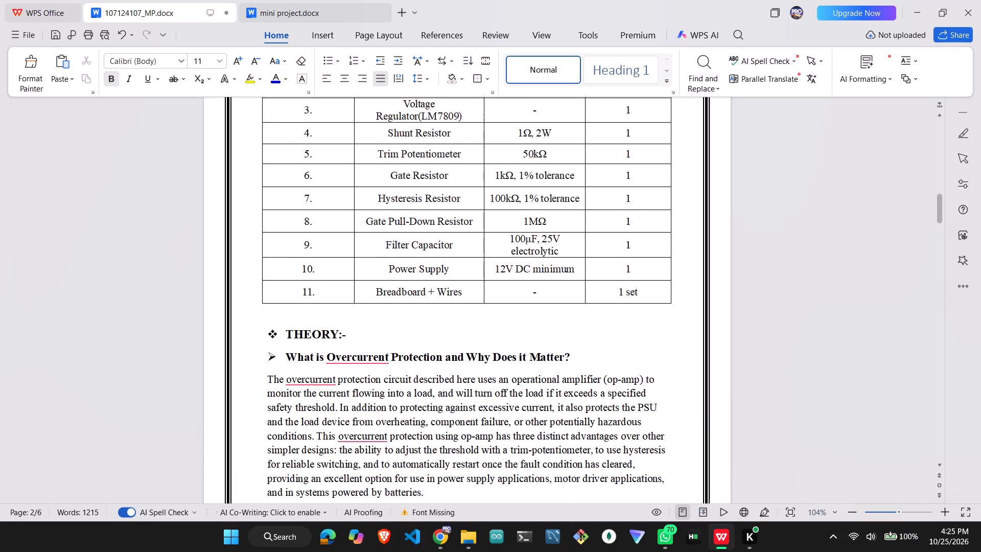
scroll(364, 241, "down", 13)
scroll(364, 241, "up", 1)
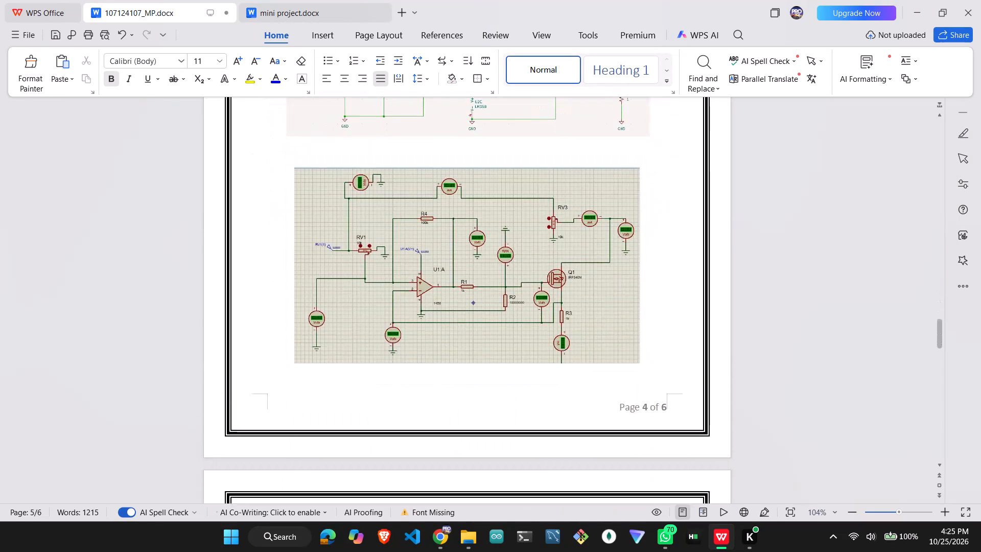
scroll(364, 241, "up", 2)
Switch to the Circuit Digest article in Chrome and read its overcurrent introduction and the LM358, IRF540N and LM7809 component sections.
key("alt+Tab")
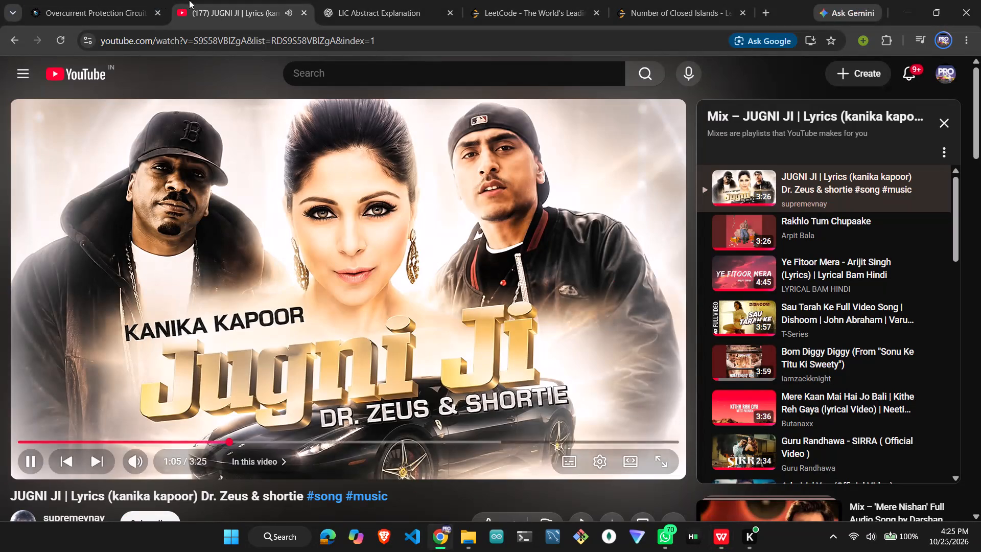
left_click(92, 0)
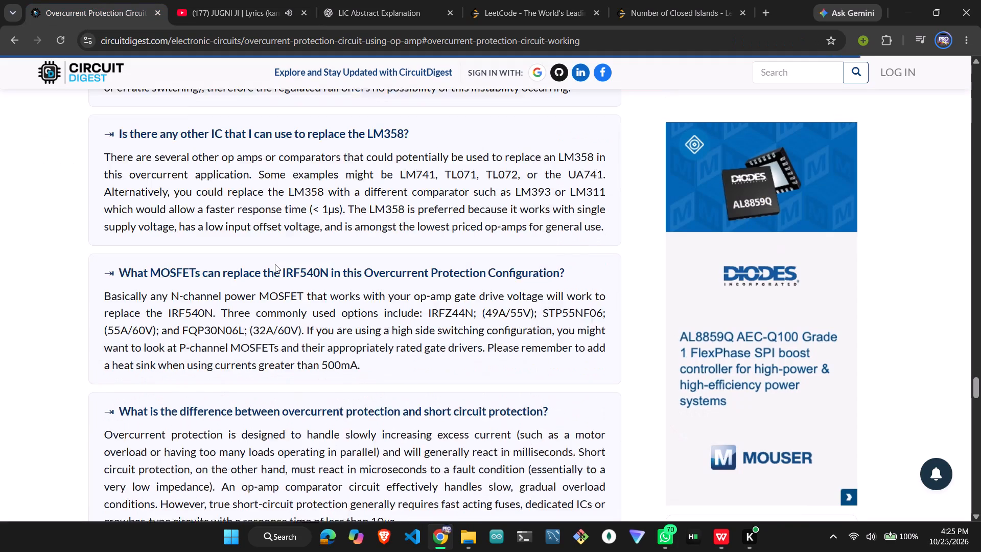
scroll(316, 506, "up", 17)
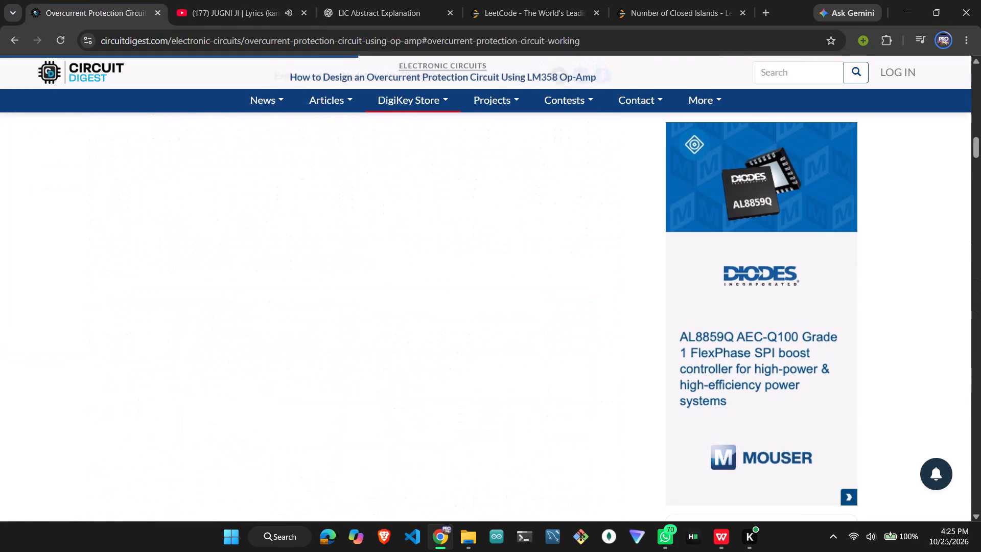
scroll(316, 506, "down", 6)
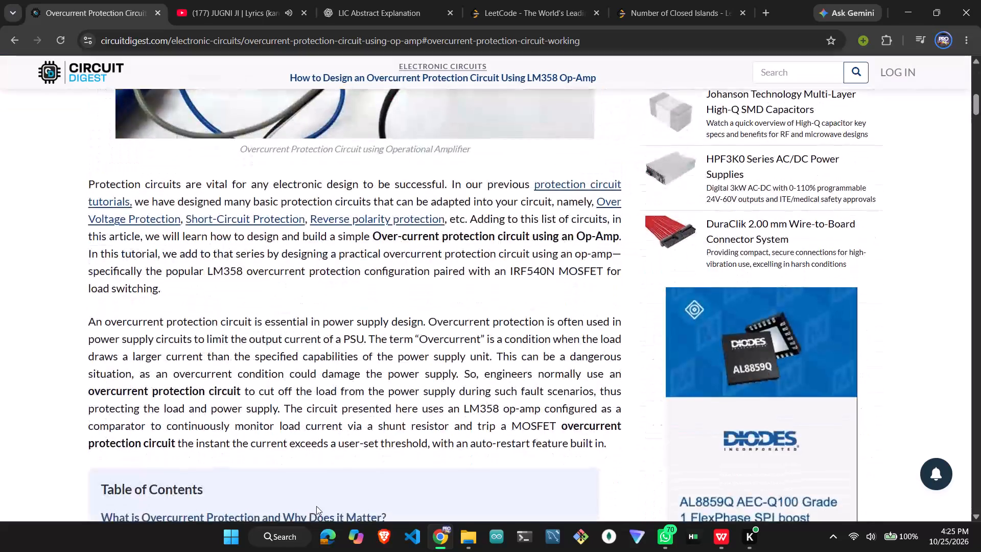
scroll(316, 506, "down", 8)
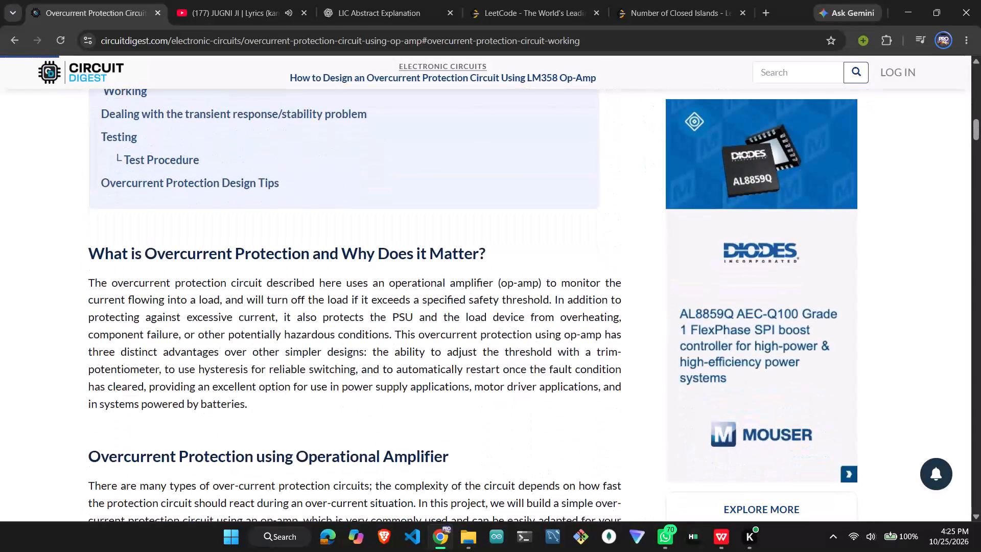
scroll(316, 506, "down", 6)
scroll(316, 506, "up", 1)
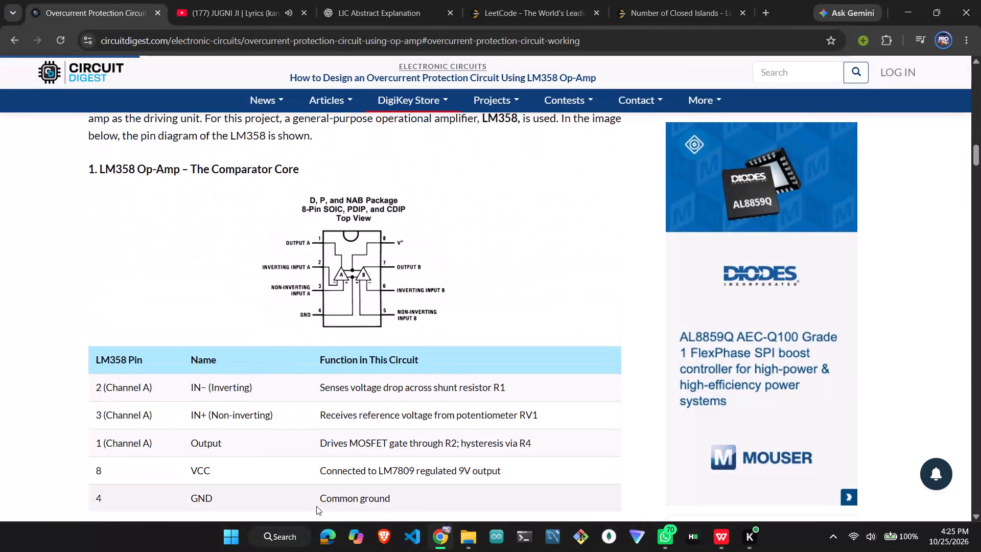
scroll(316, 506, "down", 1)
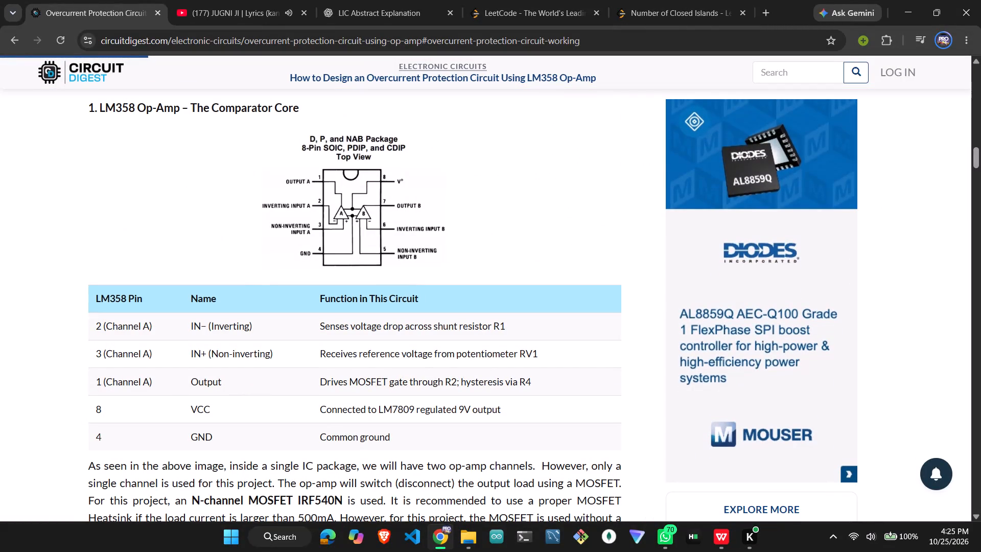
scroll(316, 506, "down", 1)
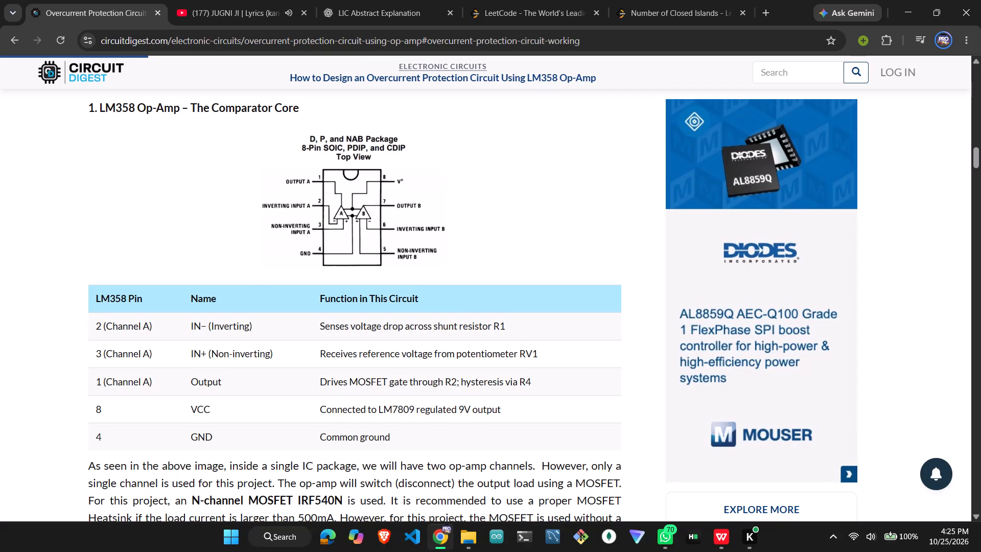
scroll(316, 506, "down", 2)
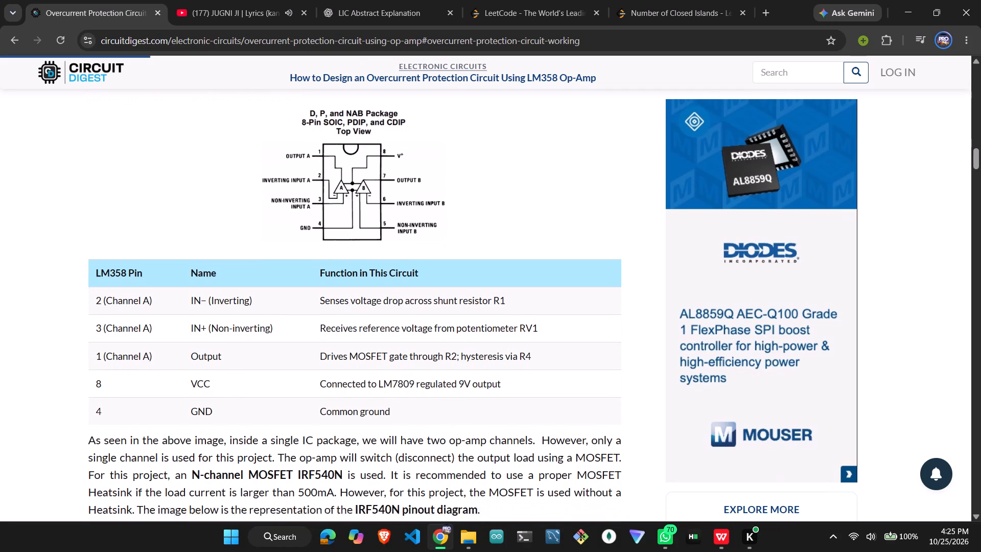
scroll(316, 506, "down", 4)
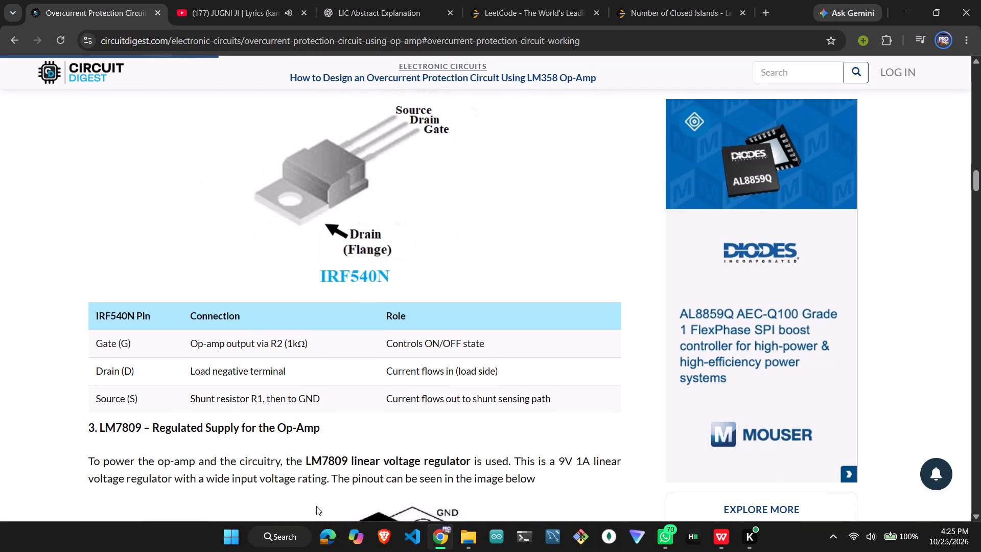
scroll(316, 506, "down", 3)
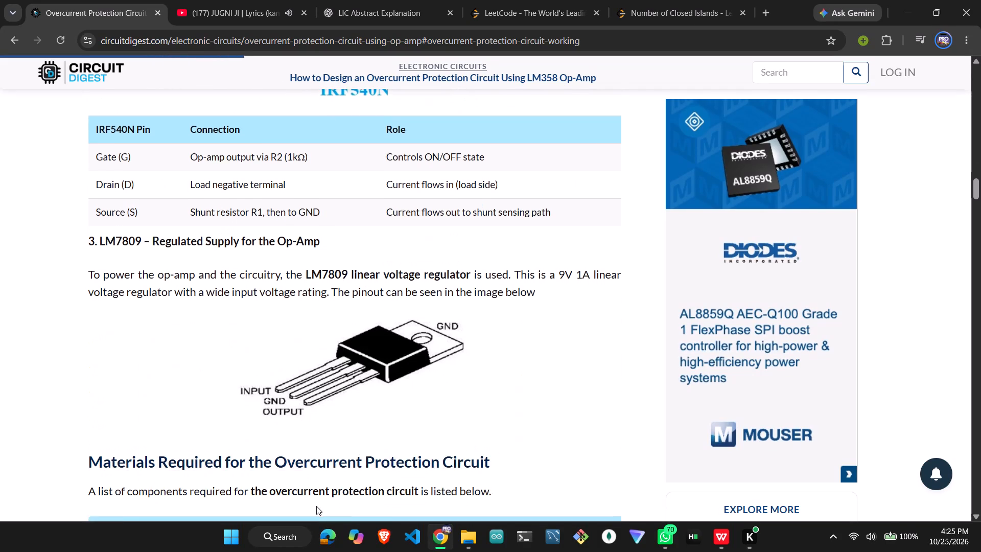
Study the article's Materials Required table, reading the purpose of the MOSFET, voltage regulator, gate resistor and hysteresis resistor.
scroll(316, 506, "down", 6)
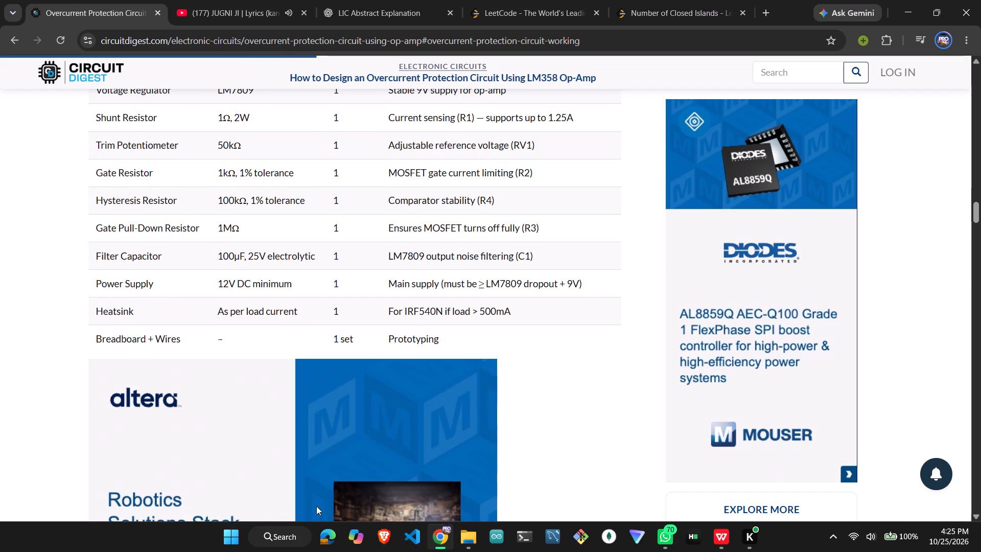
scroll(316, 506, "up", 3)
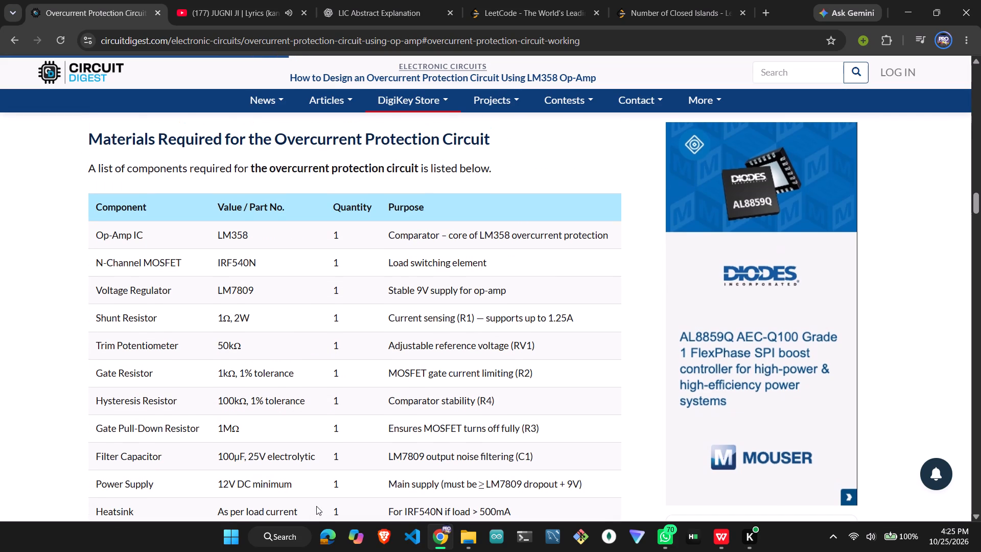
scroll(316, 506, "down", 1)
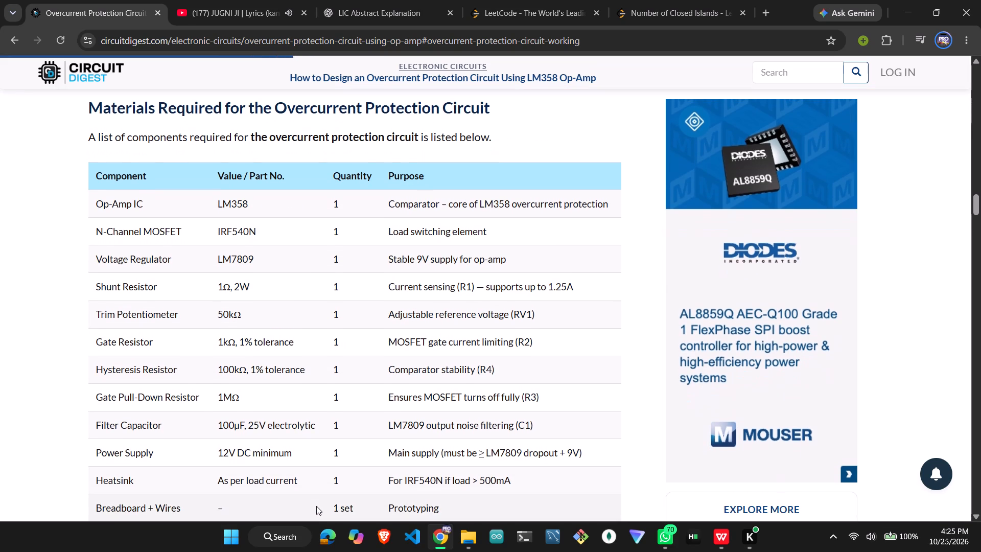
scroll(316, 506, "down", 6)
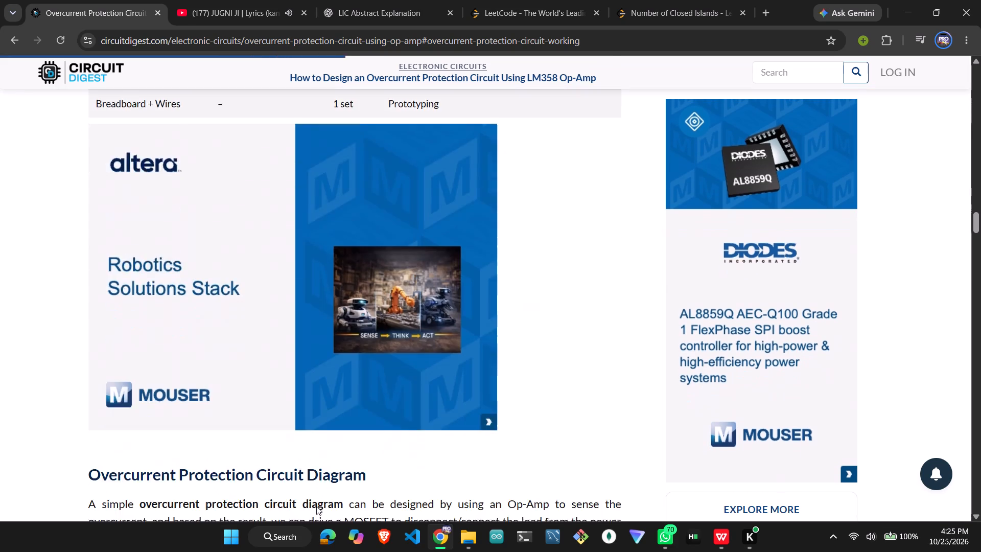
scroll(316, 506, "down", 5)
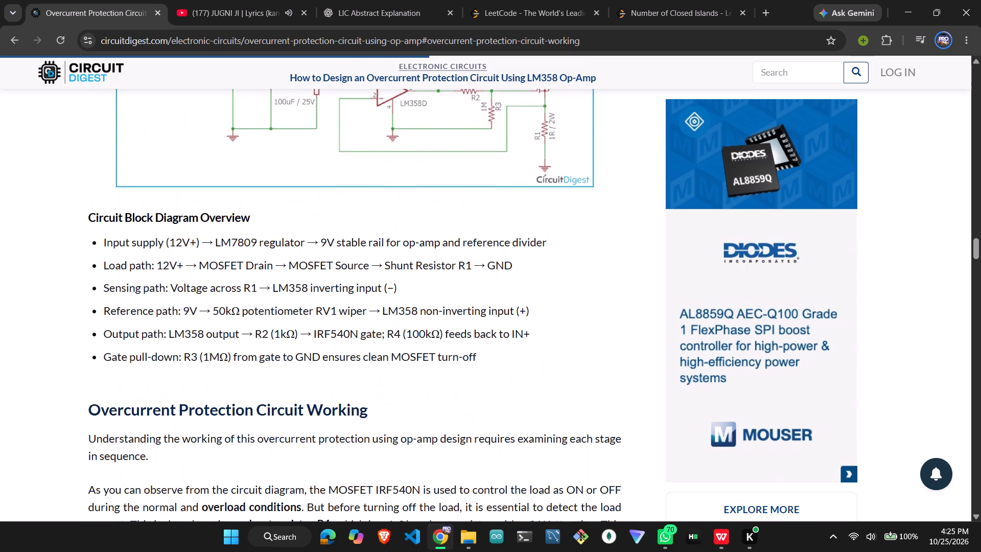
scroll(316, 506, "up", 7)
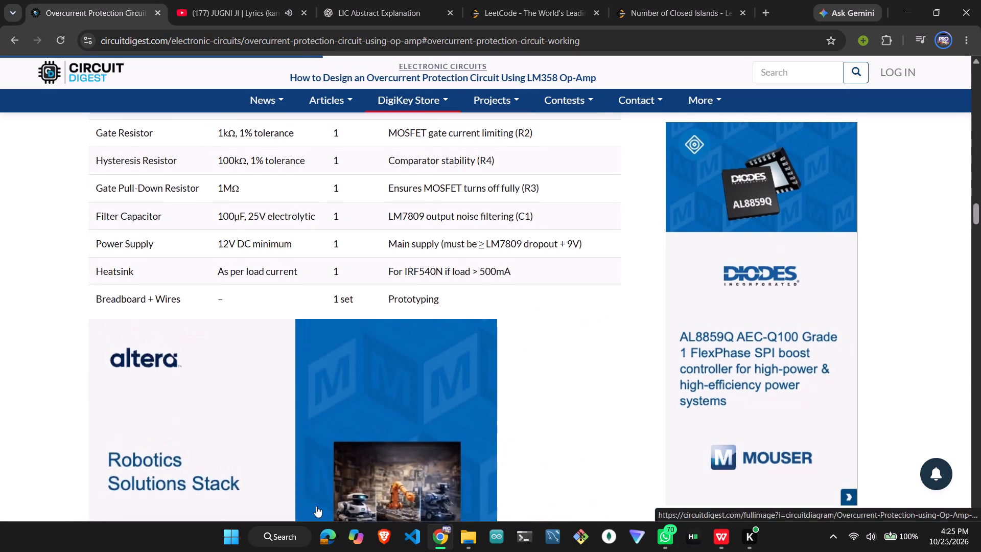
scroll(316, 506, "up", 2)
scroll(316, 506, "down", 3)
scroll(365, 499, "down", 1)
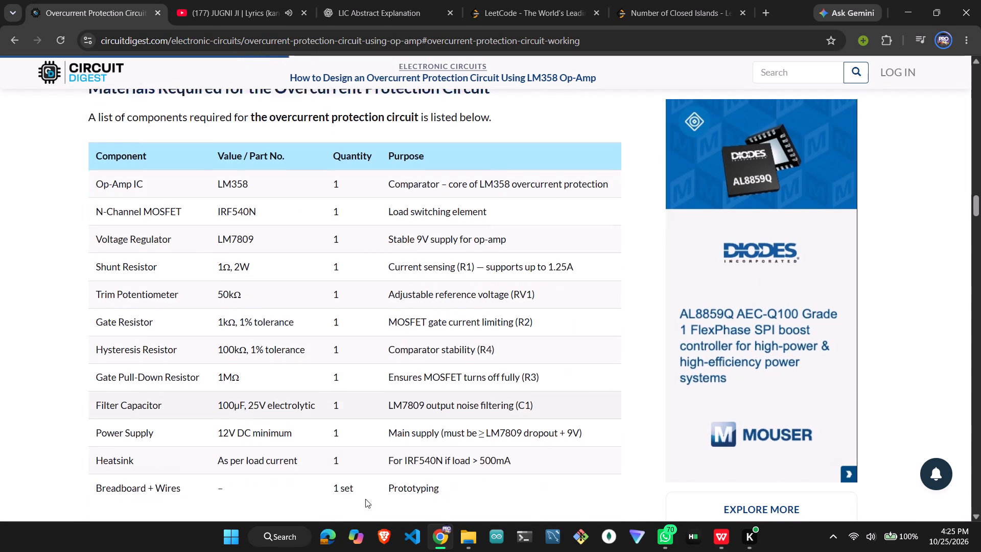
scroll(365, 499, "down", 1)
left_click_drag(390, 195, 468, 198)
left_click(468, 198)
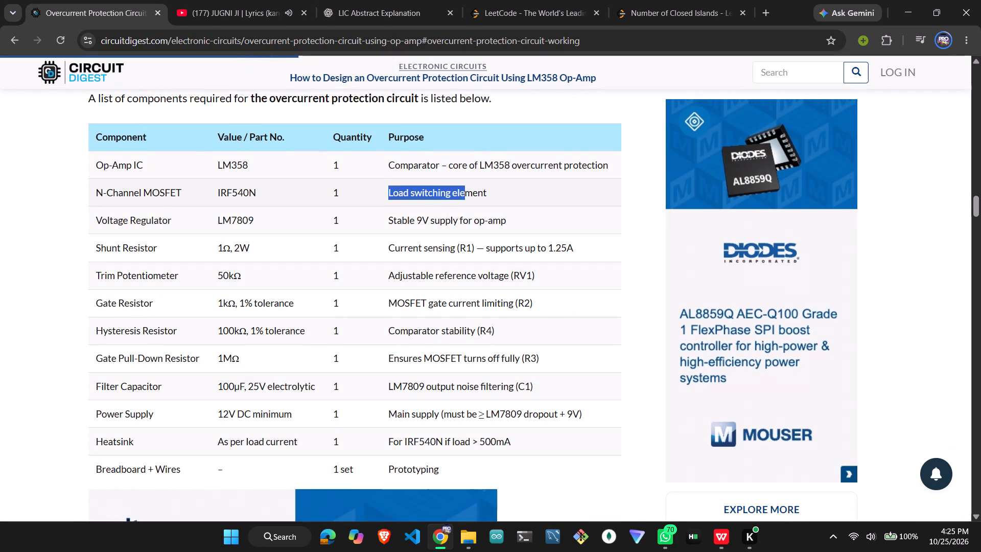
left_click_drag(389, 216, 510, 226)
left_click(510, 226)
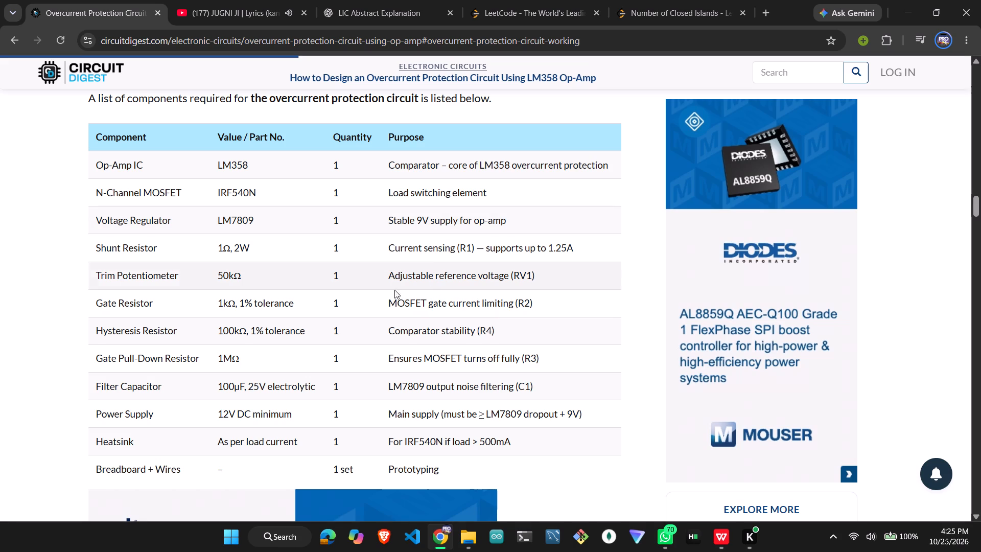
left_click_drag(387, 302, 542, 295)
left_click(542, 295)
left_click_drag(385, 329, 528, 335)
left_click(528, 335)
Look through the article's circuit diagram, working, testing, design tips and frequently asked questions sections.
scroll(488, 378, "down", 7)
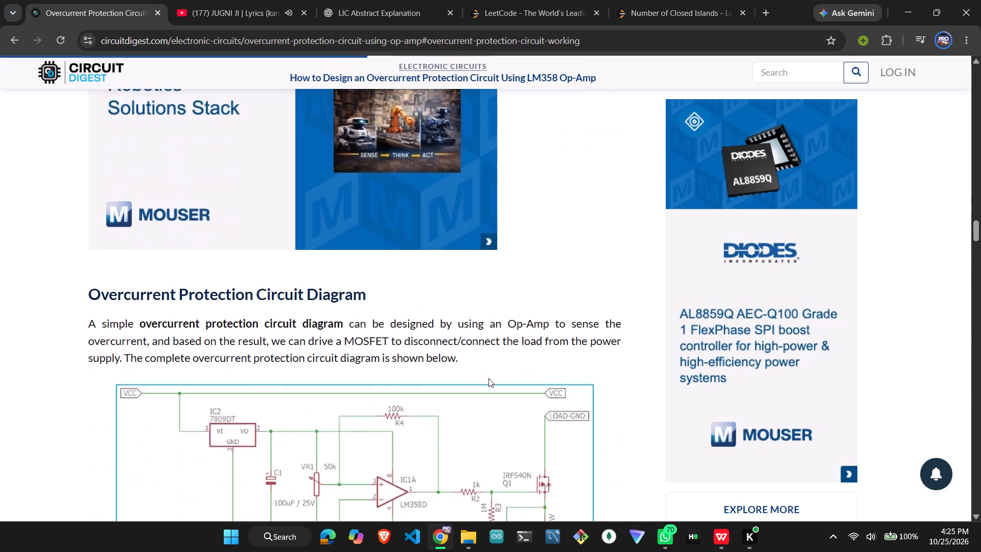
scroll(488, 378, "down", 8)
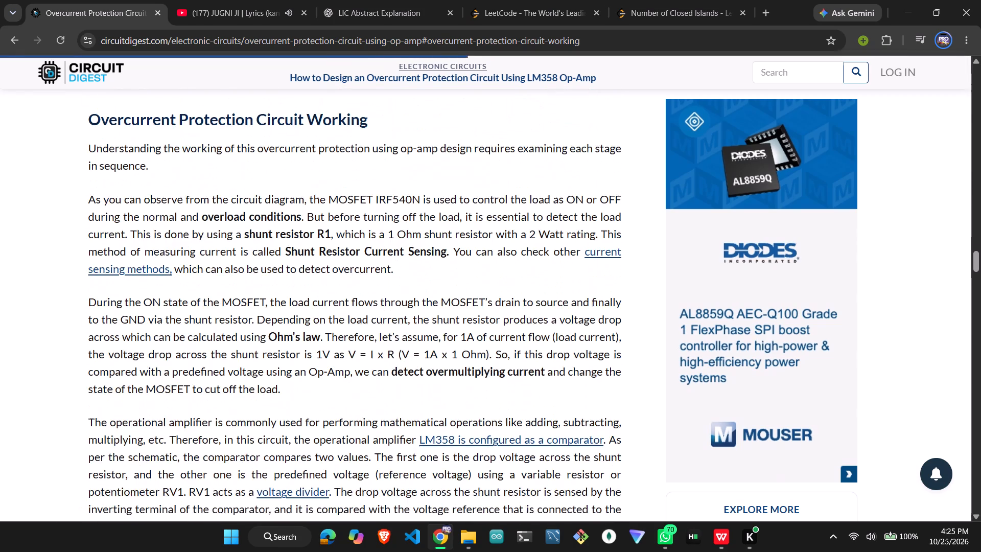
scroll(488, 378, "down", 9)
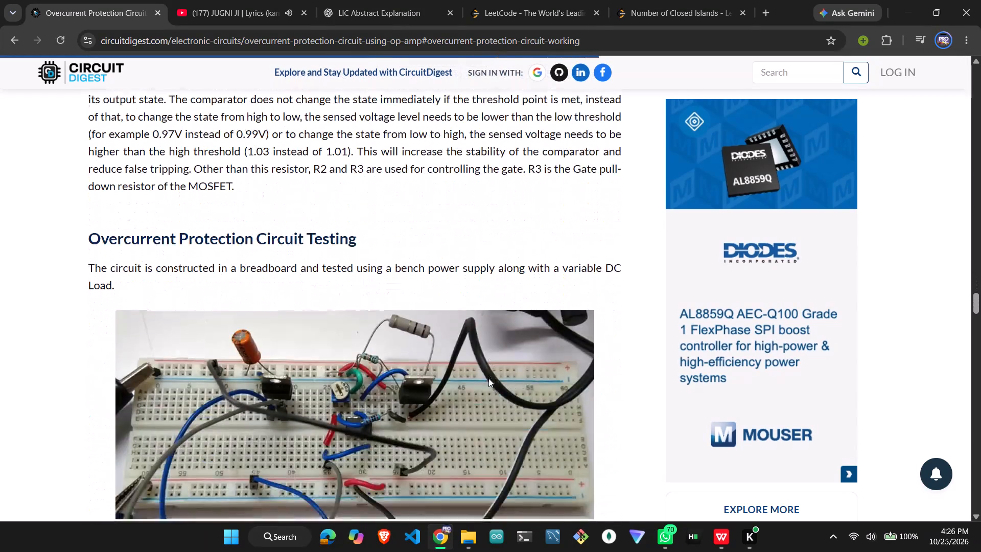
scroll(488, 378, "down", 13)
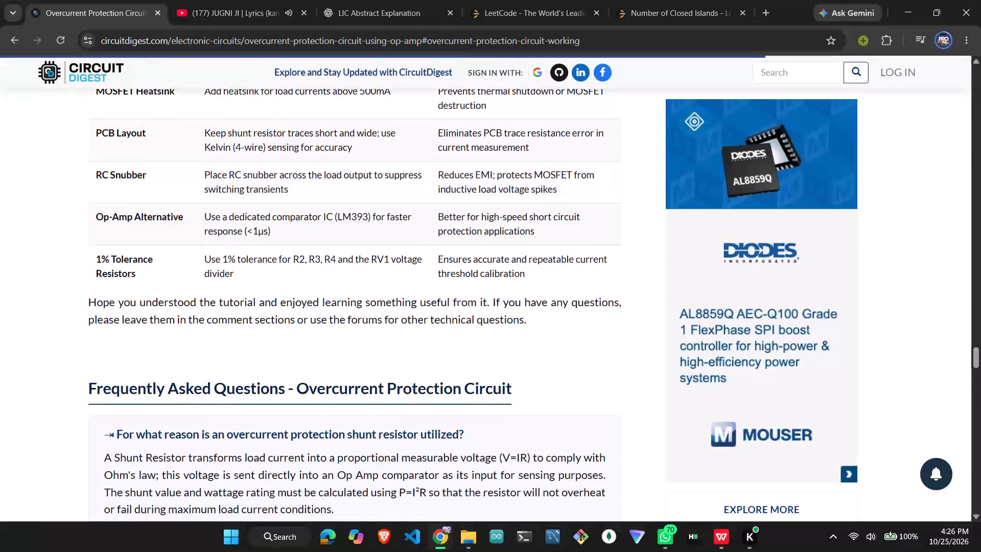
scroll(488, 378, "down", 4)
Switch back to the report in WPS Office and look over its circuit diagrams, hardware photo and Result section.
left_click(714, 541)
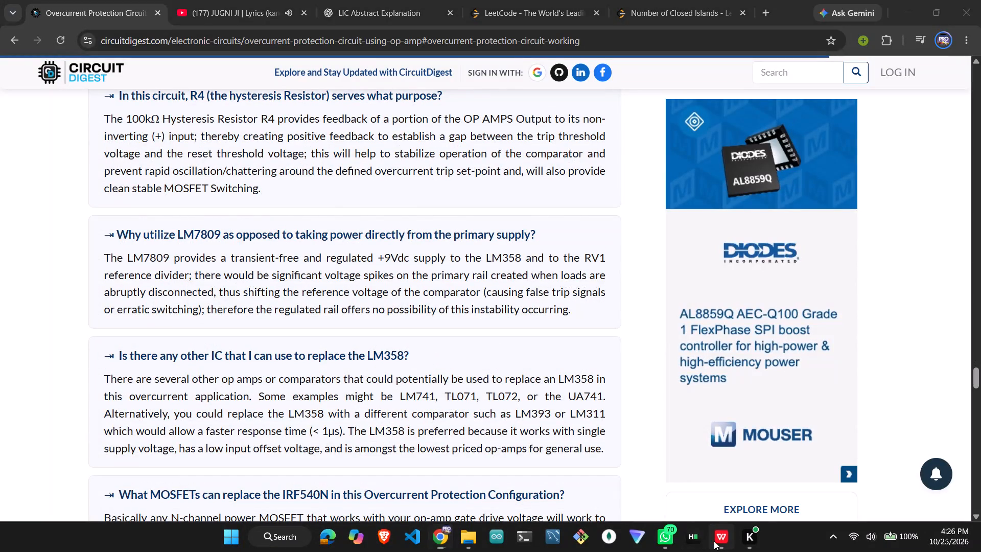
scroll(572, 393, "down", 7)
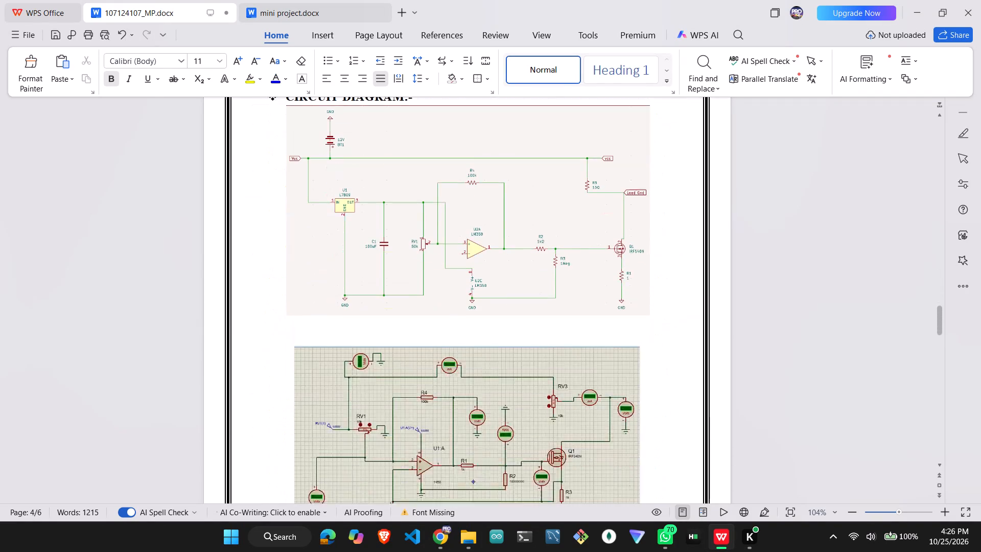
scroll(572, 393, "down", 13)
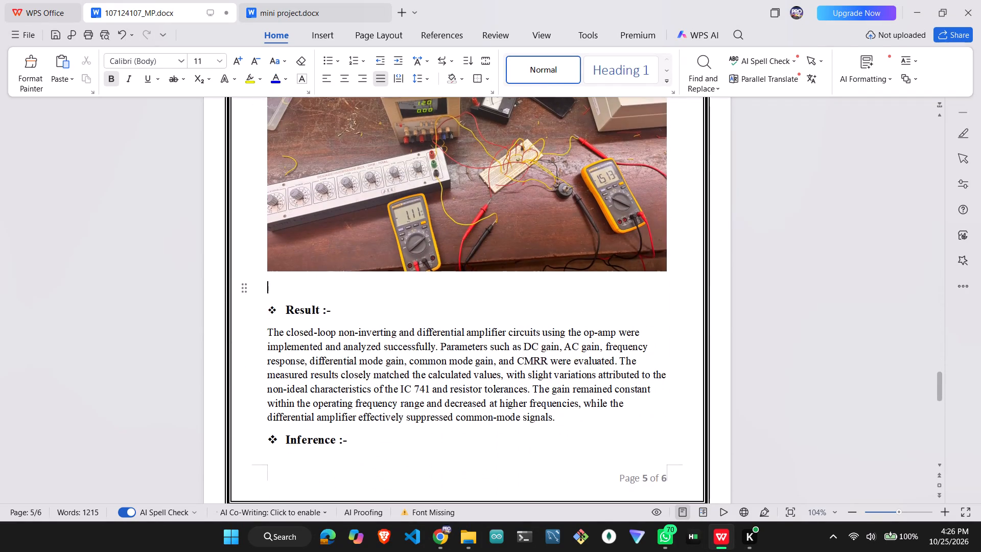
scroll(572, 393, "down", 1)
Return to the Circuit Digest article in Chrome and jump to Test Procedure from its table of contents.
key("alt+Tab")
scroll(386, 355, "down", 5)
scroll(386, 355, "up", 6)
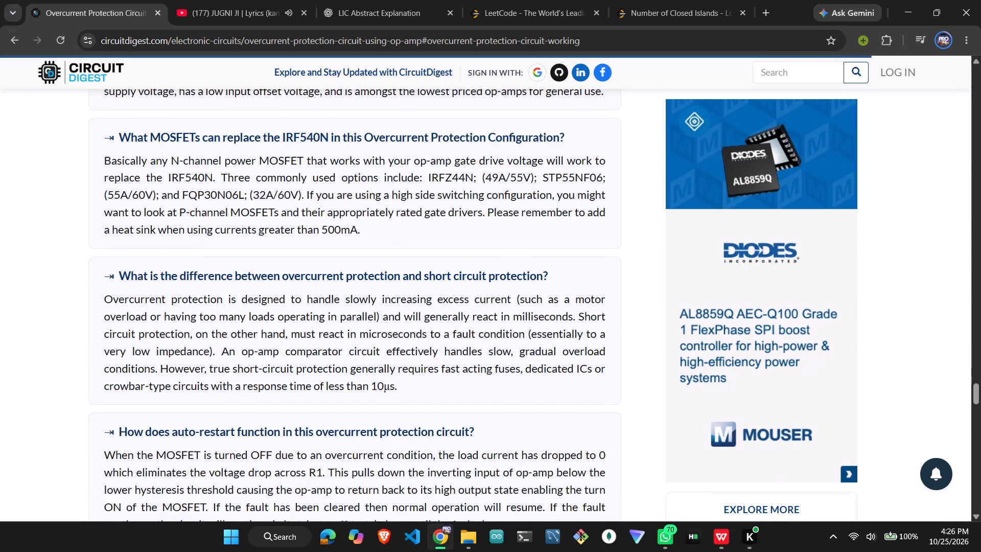
scroll(386, 355, "up", 13)
scroll(386, 355, "down", 6)
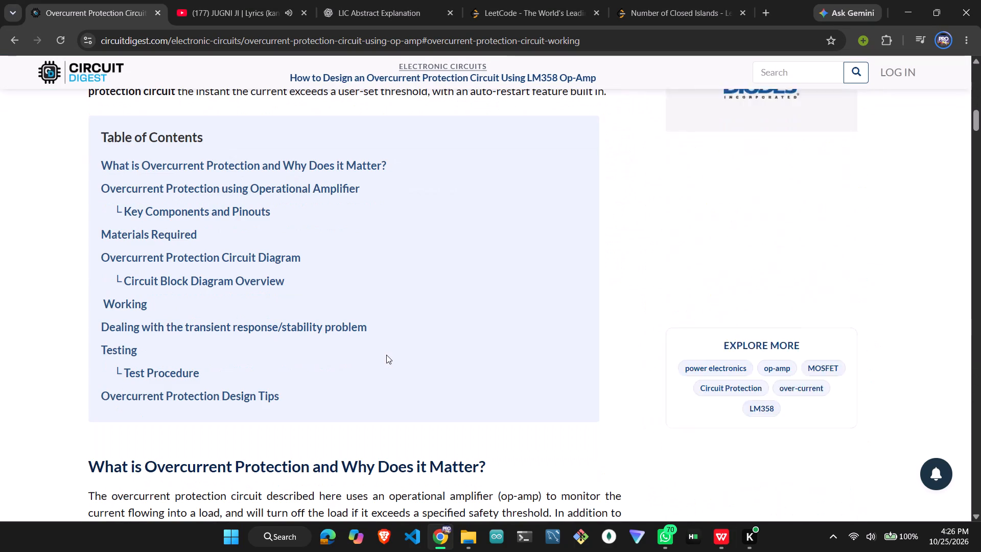
scroll(386, 355, "down", 1)
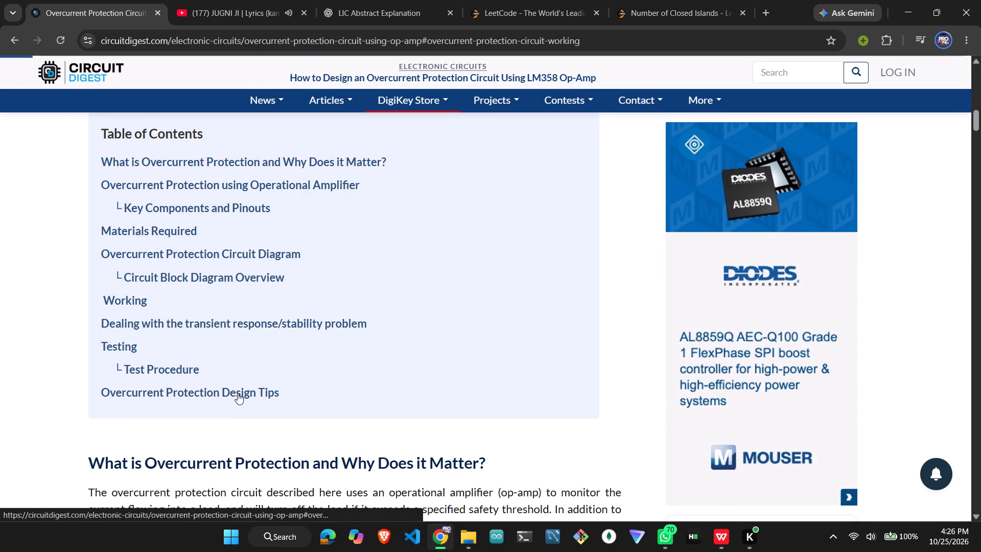
left_click(160, 372)
Read through the article's Test Procedure steps, from setting the RV1 potentiometer to repeating the test for multiple trip thresholds.
scroll(171, 364, "up", 1)
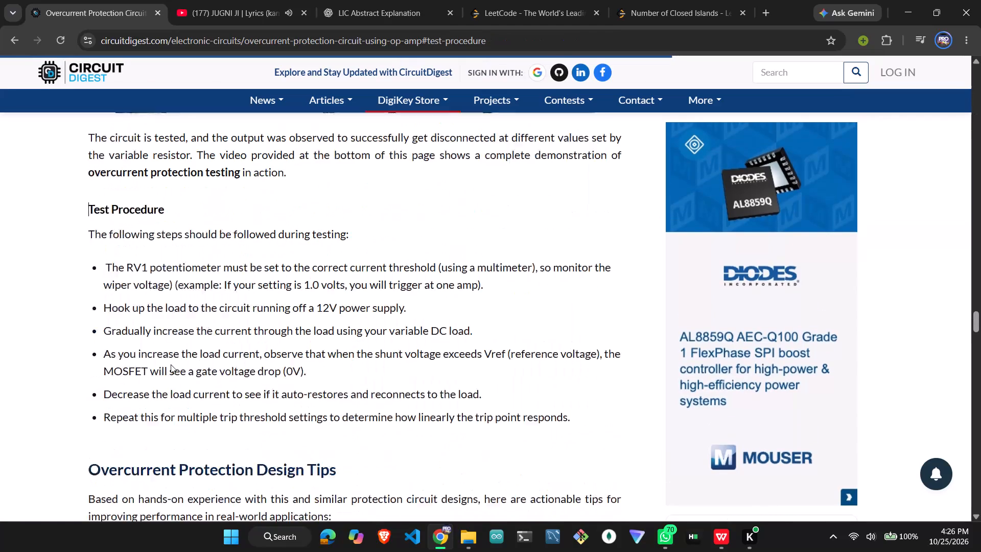
scroll(171, 364, "up", 2)
right_click(171, 364)
scroll(171, 364, "down", 2)
left_click(116, 366)
scroll(116, 366, "down", 2)
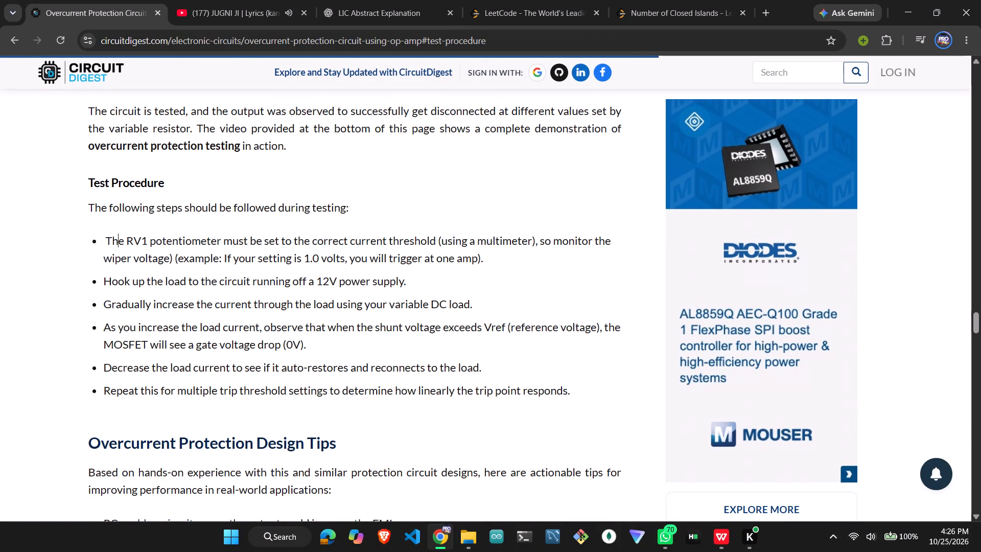
left_click_drag(110, 279, 384, 274)
left_click(384, 274)
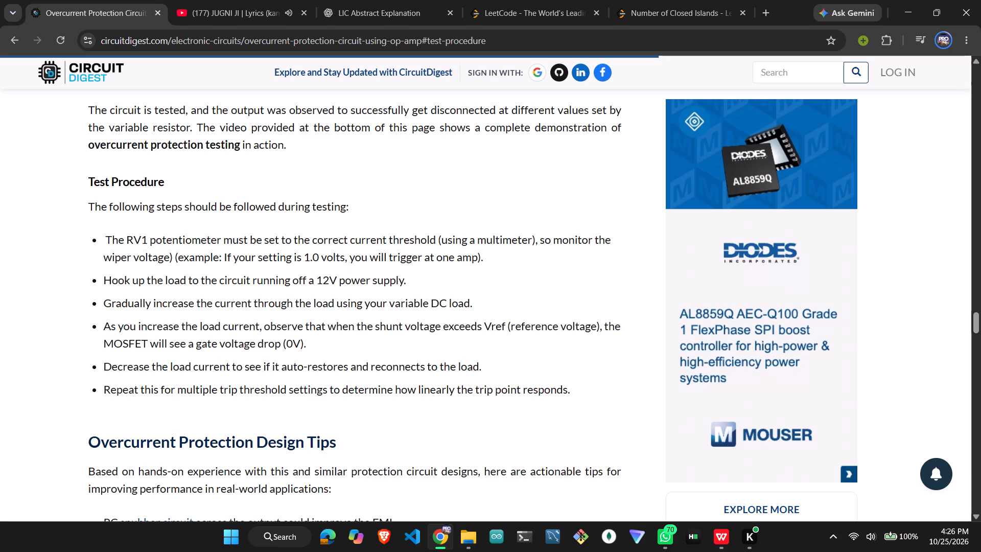
left_click_drag(104, 325, 372, 330)
left_click(372, 330)
left_click_drag(108, 367, 288, 366)
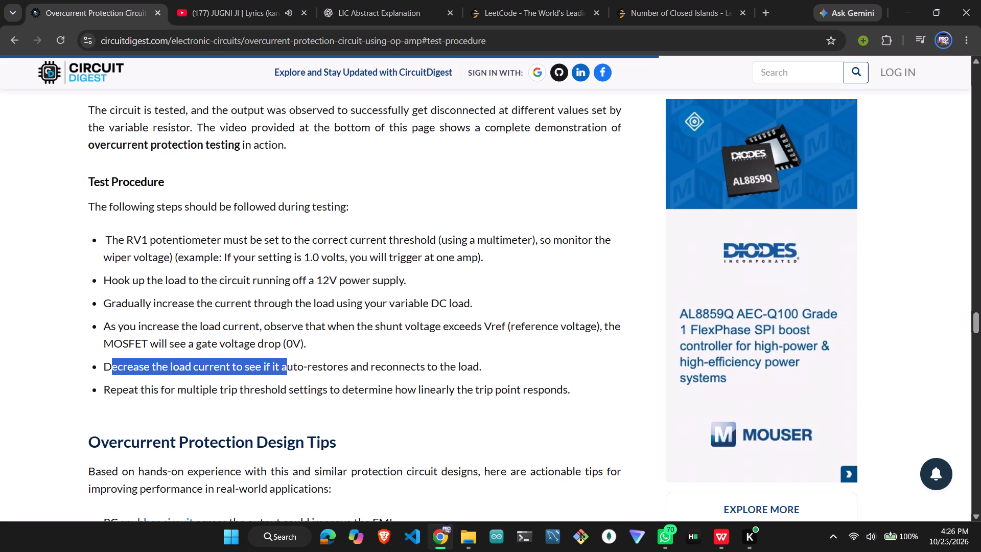
left_click_drag(288, 366, 328, 368)
left_click(328, 368)
left_click_drag(282, 371, 334, 370)
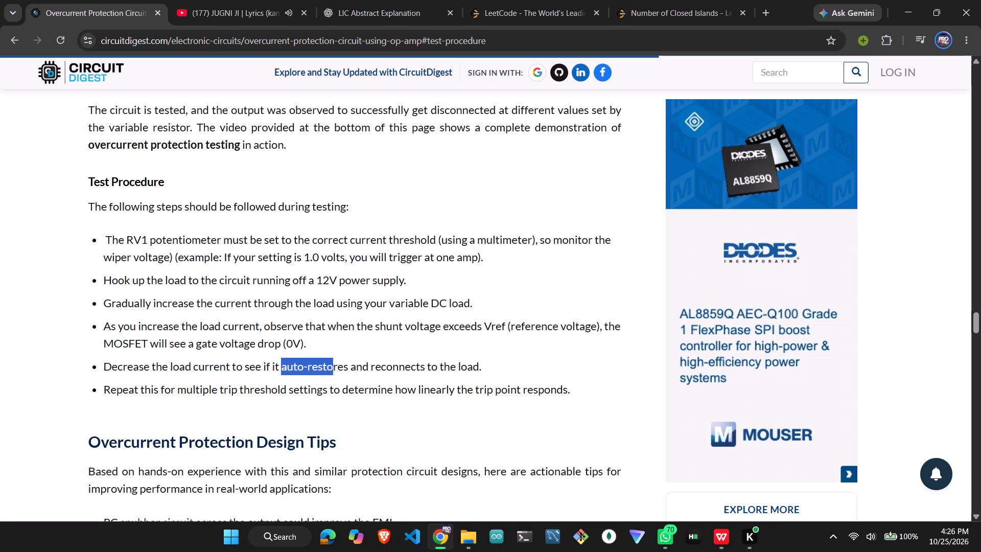
left_click_drag(334, 370, 476, 363)
left_click(476, 363)
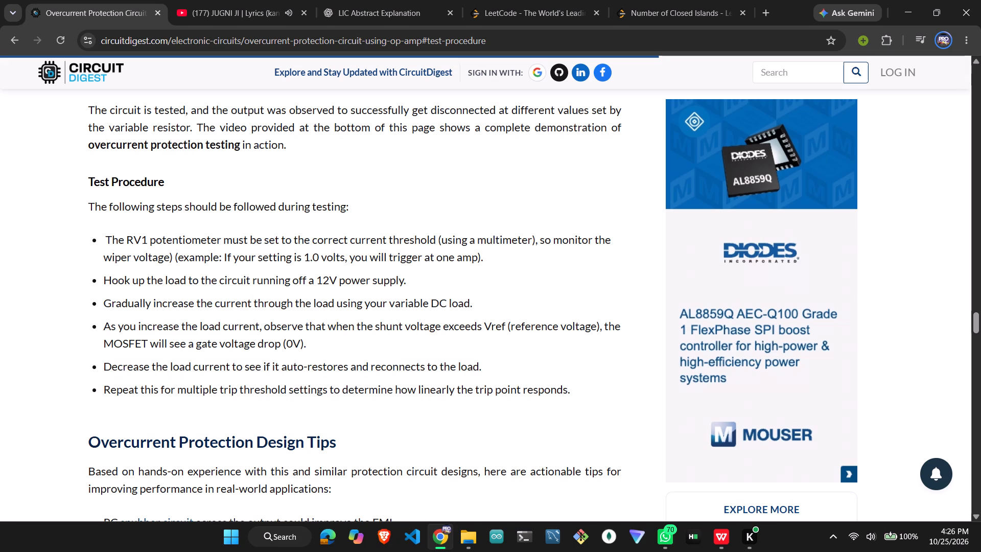
left_click_drag(104, 390, 235, 391)
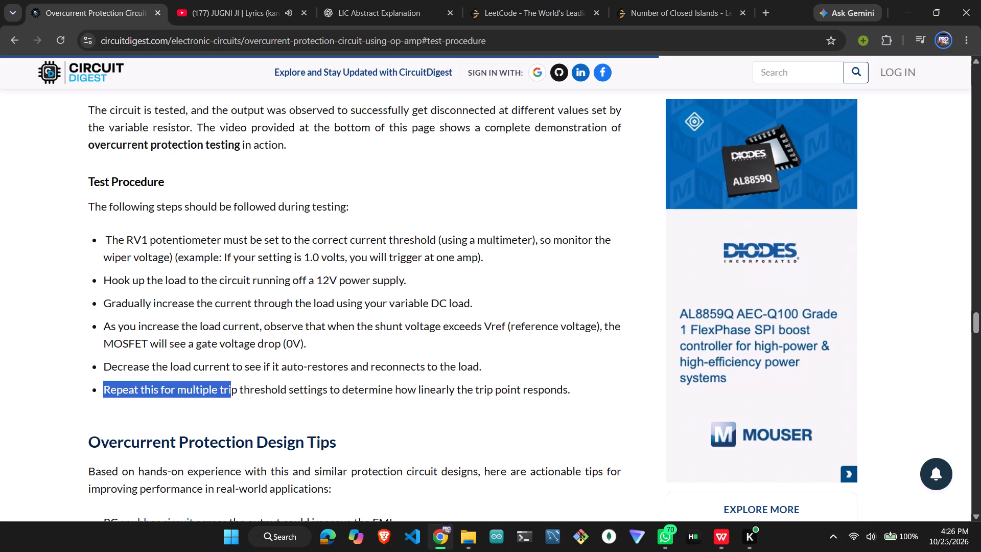
left_click_drag(235, 391, 369, 397)
left_click(369, 397)
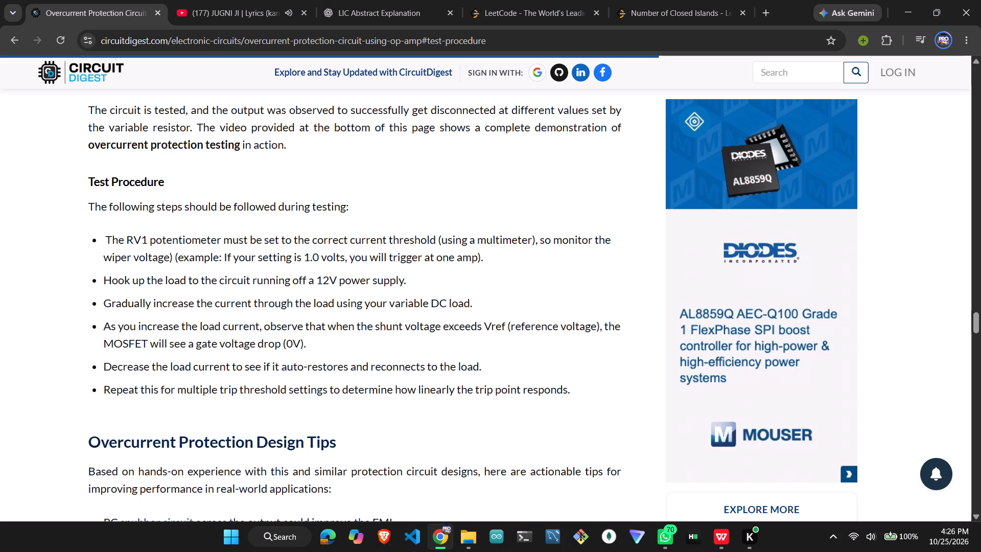
left_click_drag(570, 390, 134, 223)
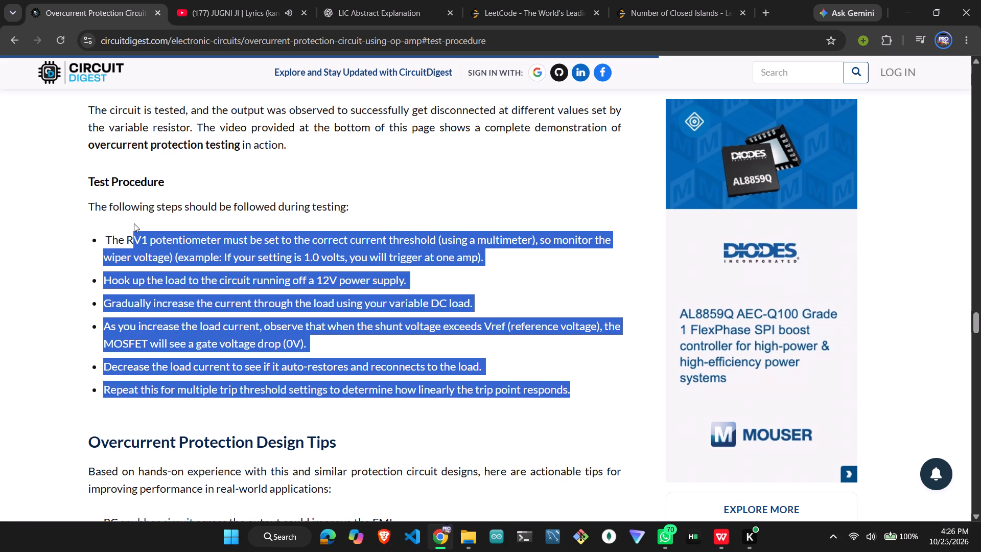
left_click_drag(134, 223, 116, 212)
left_click(116, 212)
scroll(247, 306, "down", 1)
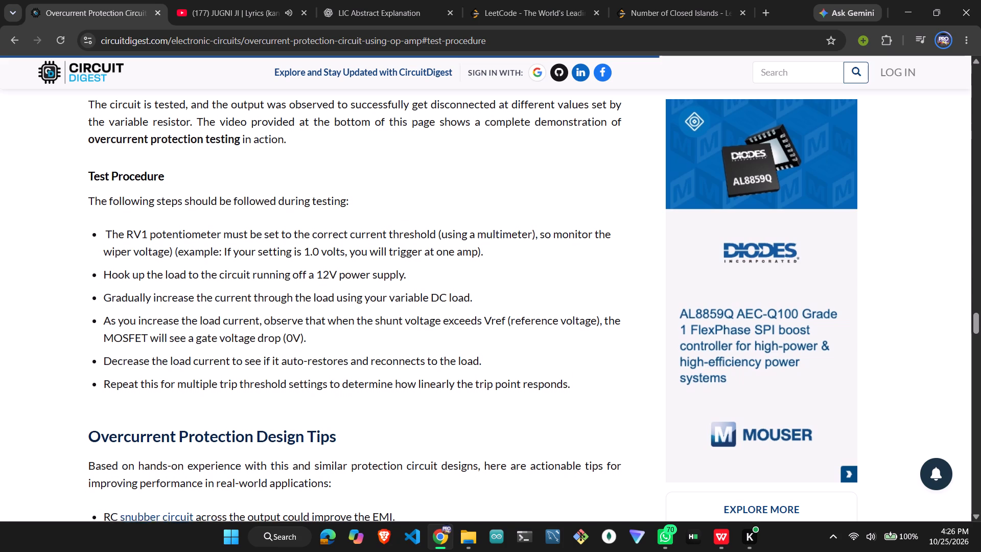
scroll(247, 306, "down", 1)
Switch to the report in WPS Office and insert an empty bulleted line above the TABULATION heading.
key("alt+Tab")
scroll(400, 274, "up", 3)
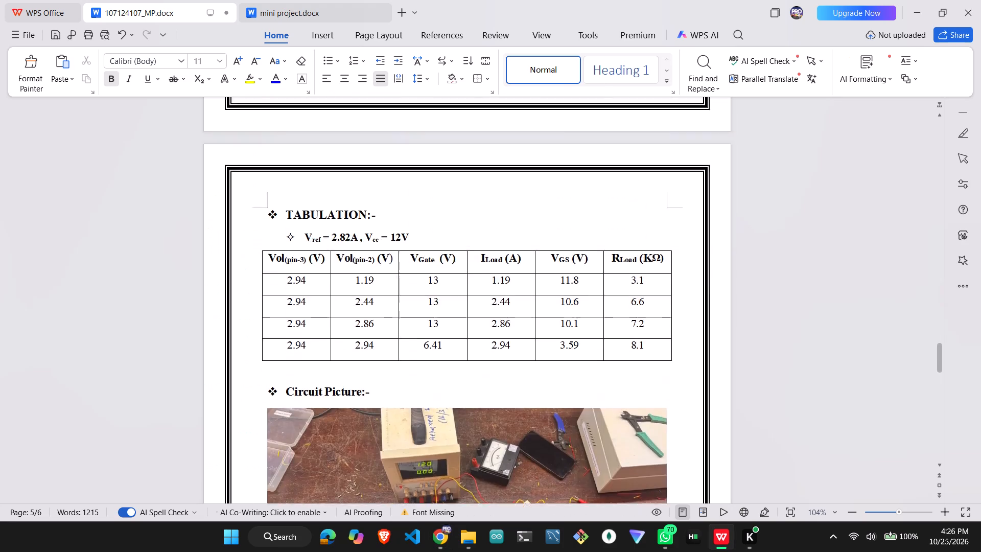
scroll(400, 274, "up", 9)
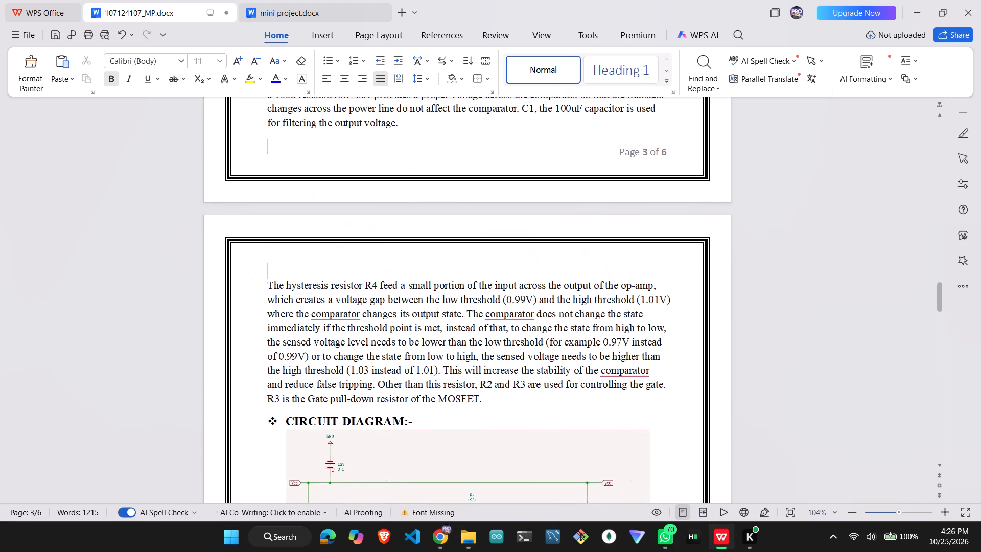
scroll(400, 274, "up", 4)
scroll(400, 274, "down", 7)
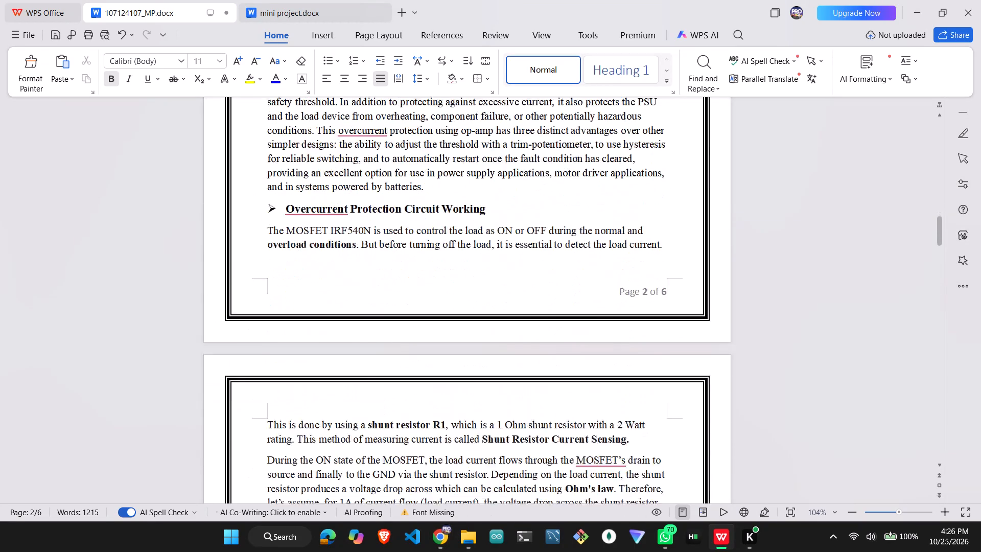
scroll(400, 274, "down", 9)
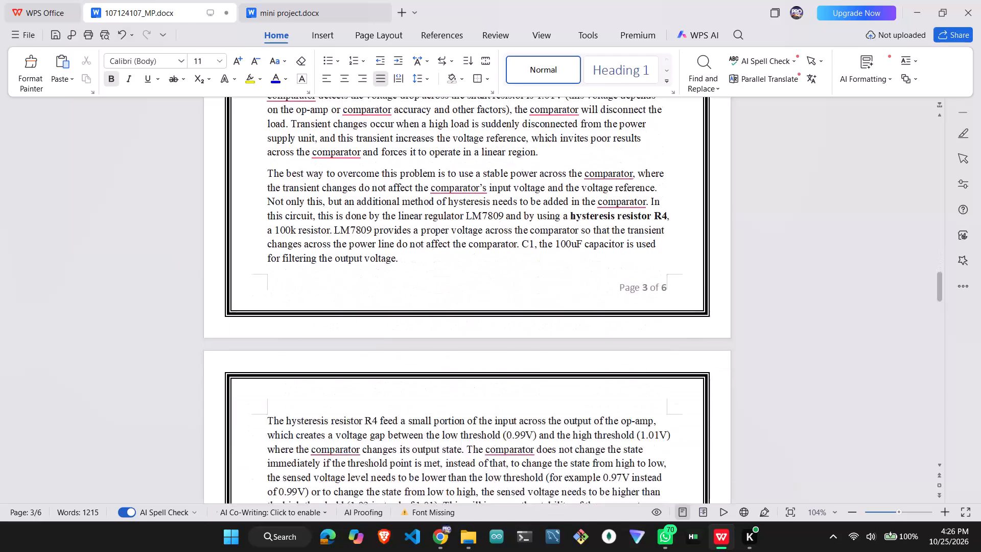
scroll(400, 274, "down", 8)
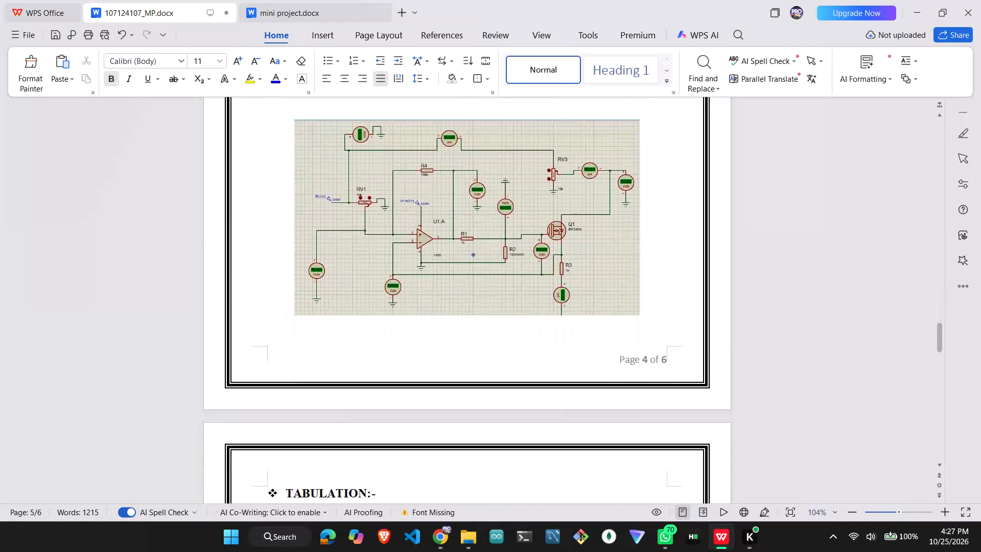
scroll(400, 274, "down", 2)
left_click(285, 326)
key("Return")
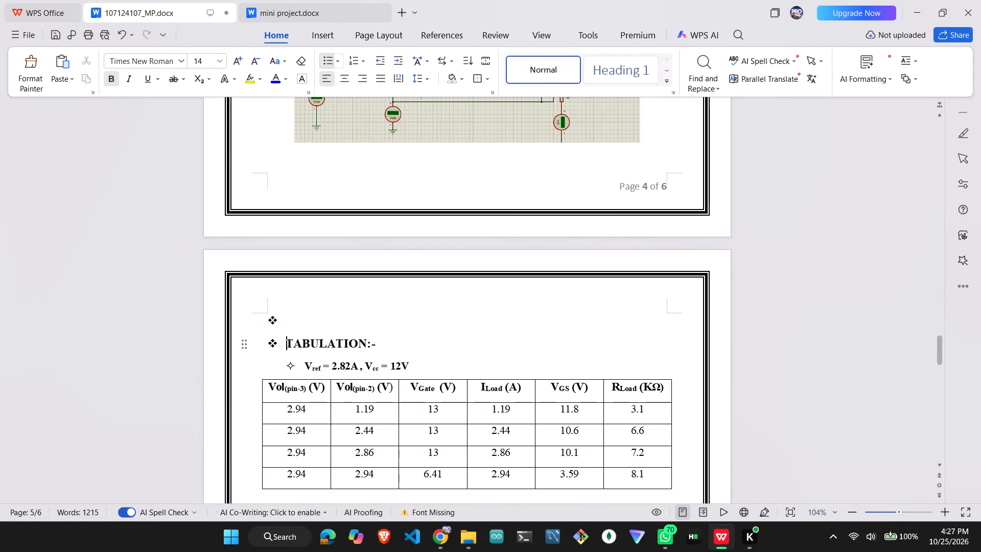
Copy the word "Procedure" from the article's Test Procedure heading into the empty bullet with matched formatting, and remove the extra bullet below it.
left_click(289, 321)
key("alt+Tab")
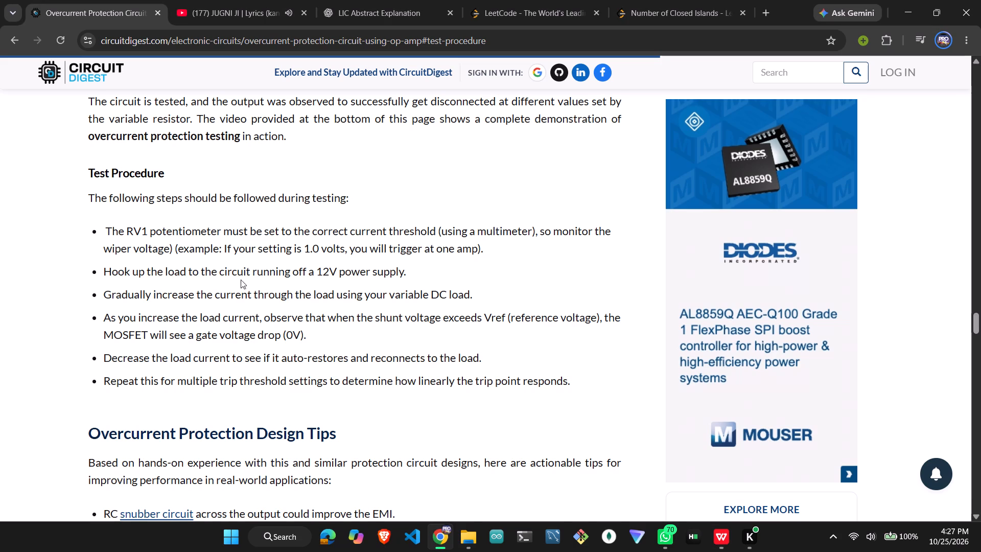
left_click_drag(112, 170, 178, 172)
key("ctrl+c")
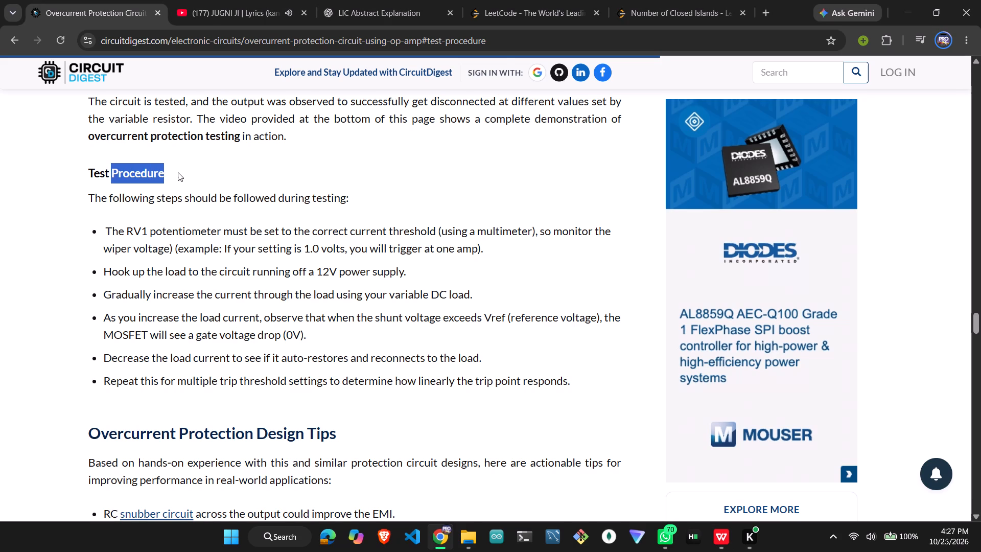
key("alt+Tab")
key("ctrl+v")
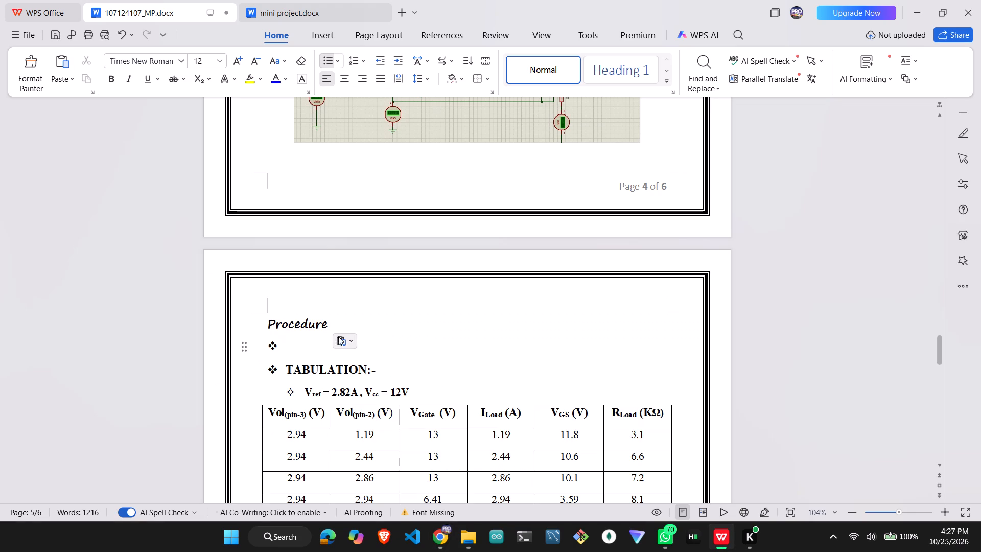
left_click(339, 337)
left_click(363, 386)
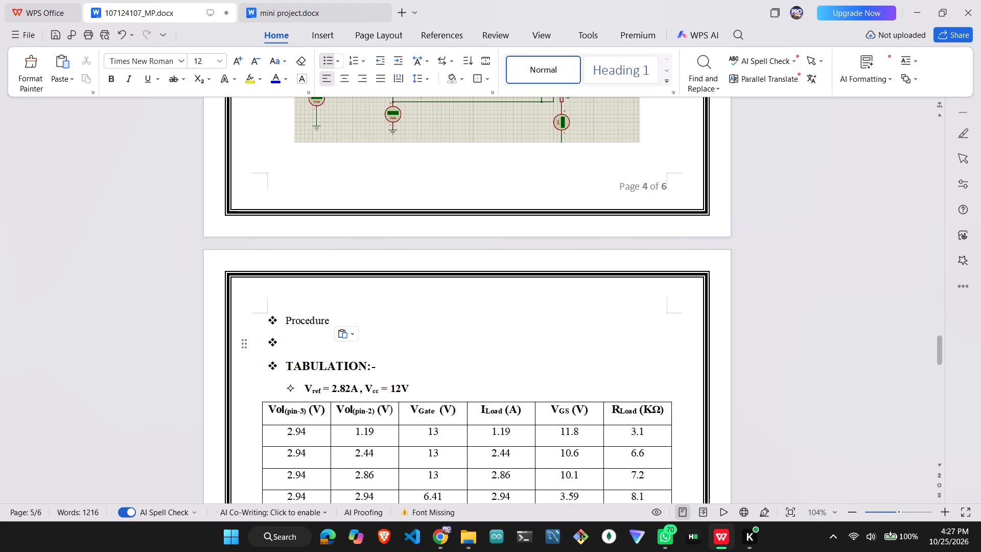
key("BackSpace")
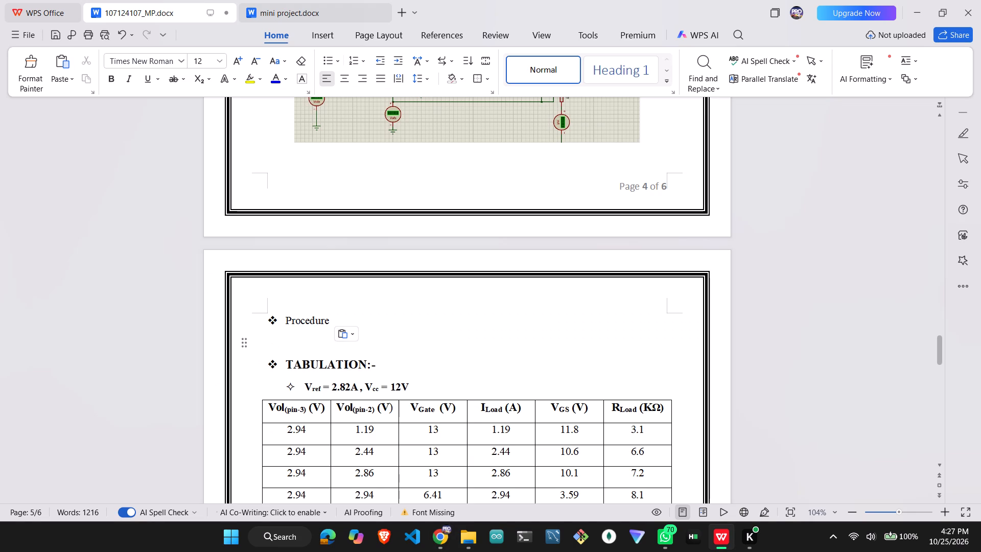
Format the Procedure heading as 14 pt bold and end it with " :-".
left_click_drag(285, 318, 323, 319)
left_click(330, 319)
left_click_drag(330, 319, 288, 320)
left_click(272, 269)
type("14")
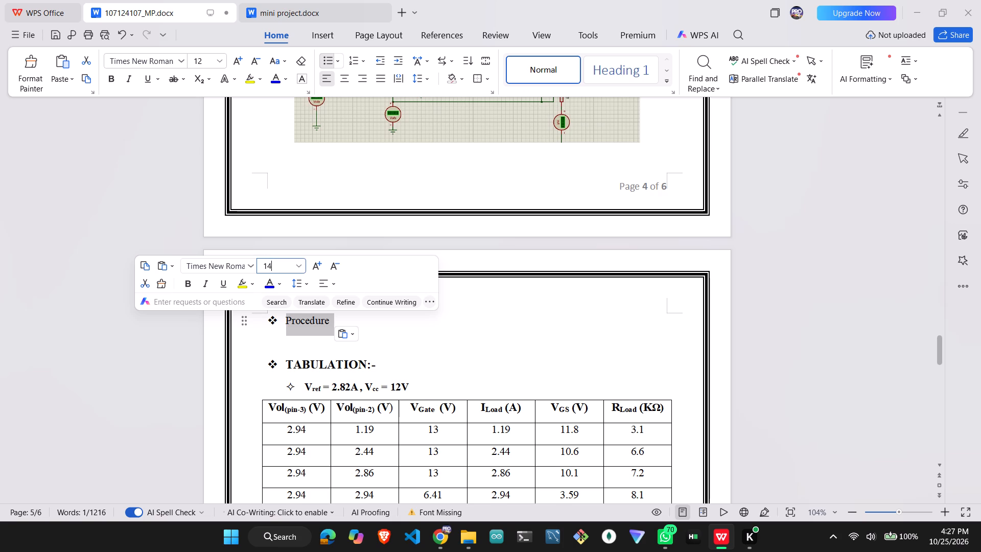
key("Return")
left_click_drag(192, 273, 188, 281)
left_click(188, 281)
left_click(356, 318)
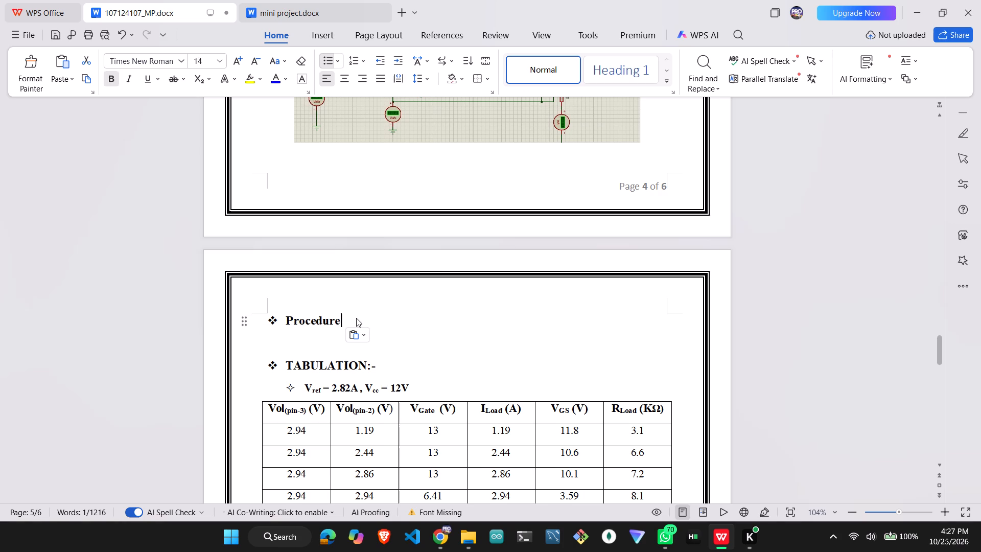
key("space")
type(":-")
Add a new line under the Procedure heading and start an indented check-mark bullet list there.
key("Return")
key("BackSpace")
key("Tab")
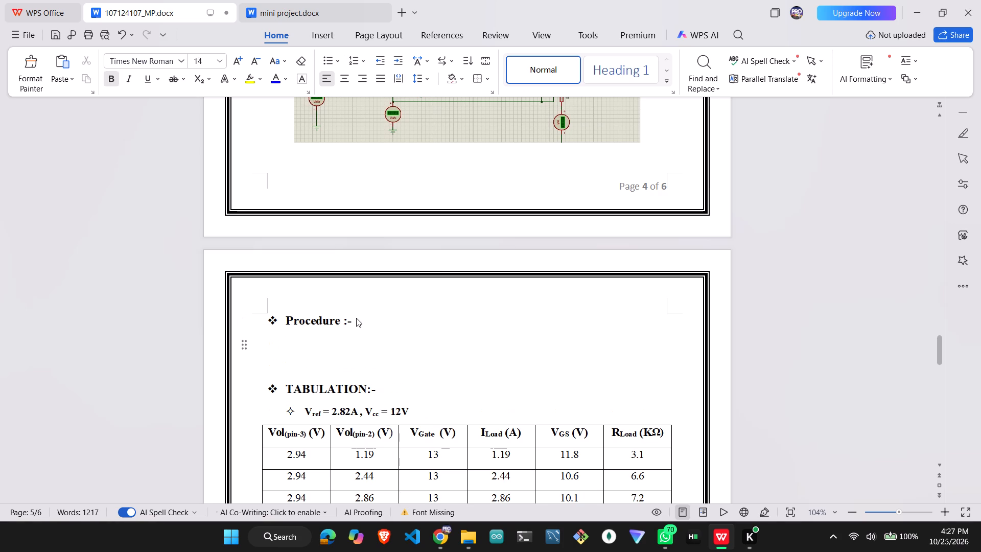
left_click(338, 63)
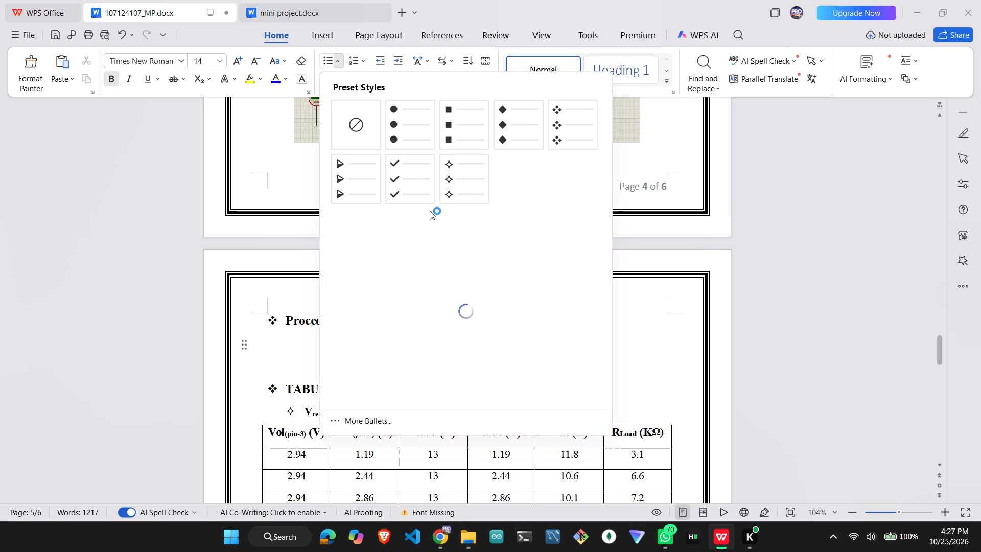
left_click(417, 175)
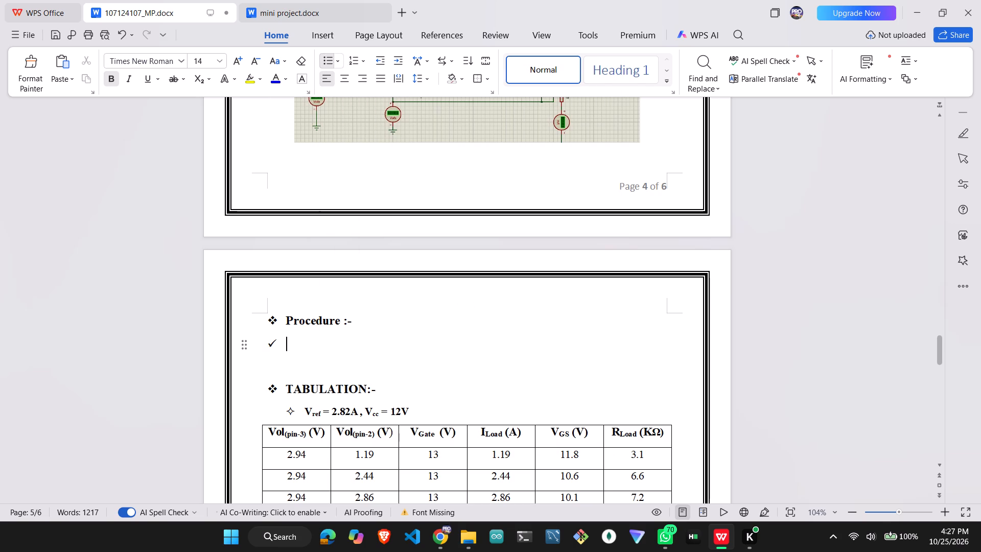
left_click(272, 342)
left_click_drag(272, 342, 290, 342)
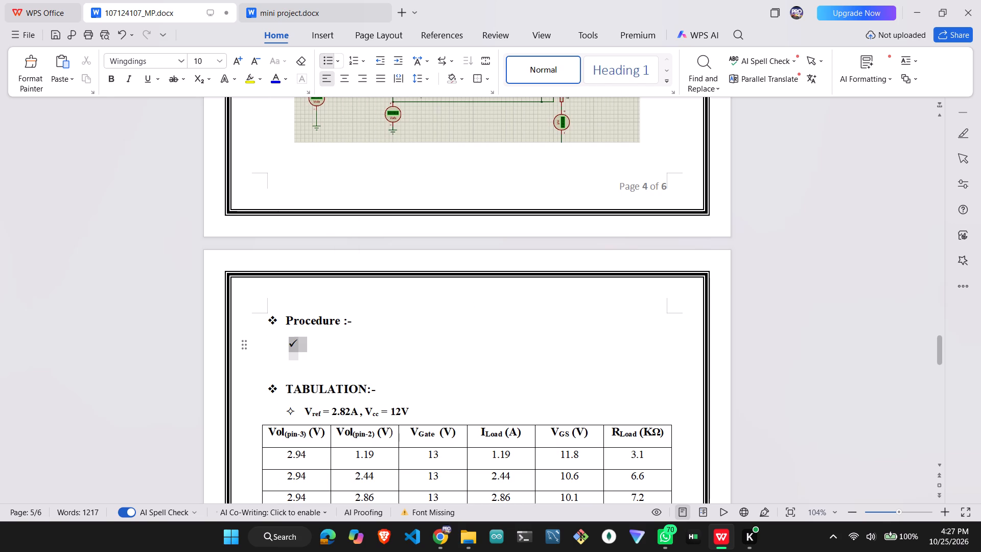
left_click(333, 342)
Copy the article's first test step, about setting the RV1 potentiometer, into the first check-mark bullet with matched formatting.
key("alt+Tab")
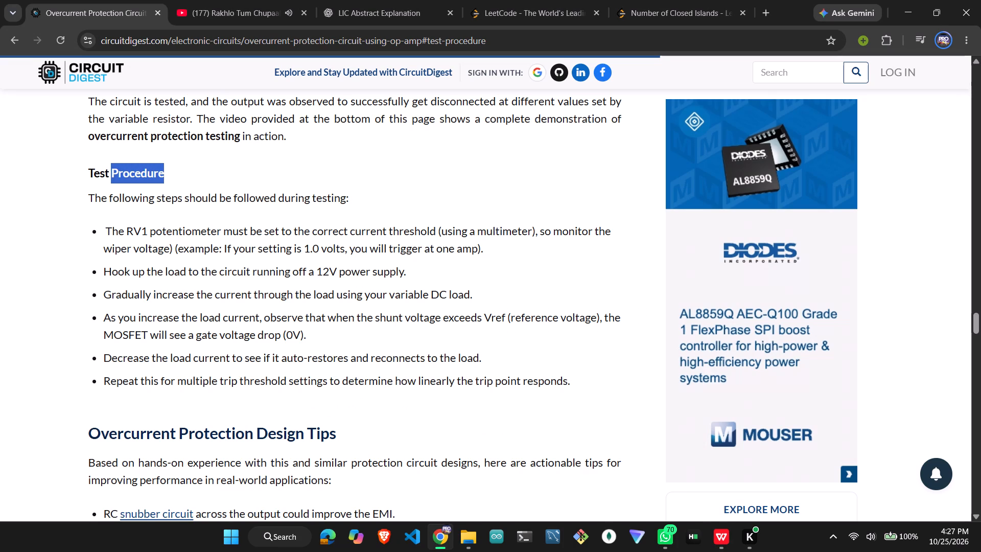
left_click_drag(104, 227, 488, 242)
key("ctrl+c")
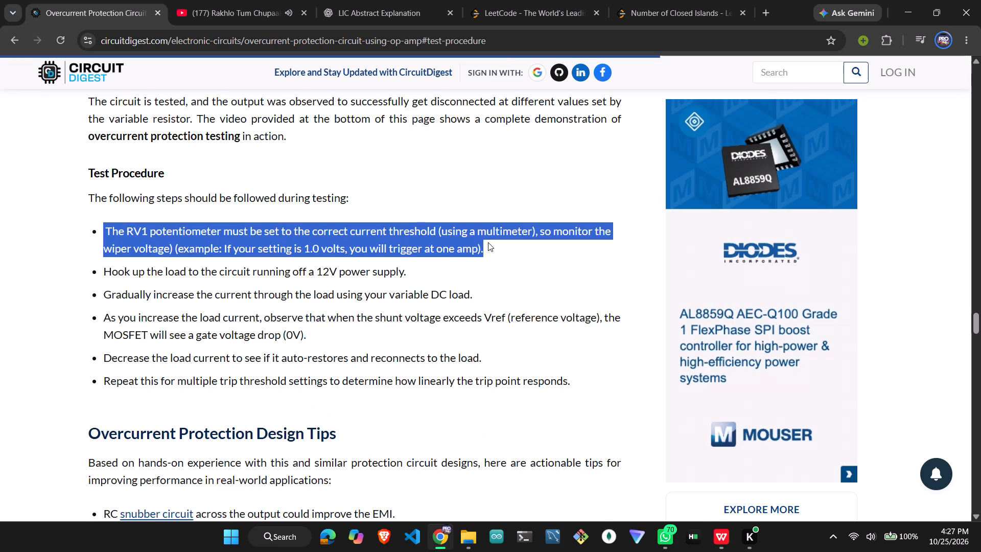
key("alt+Tab")
key("ctrl+v")
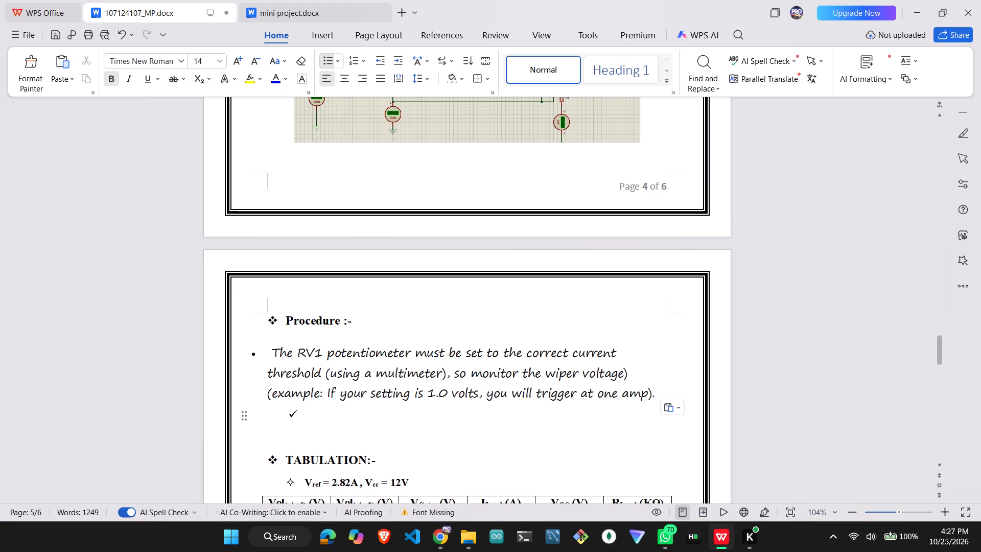
left_click(667, 407)
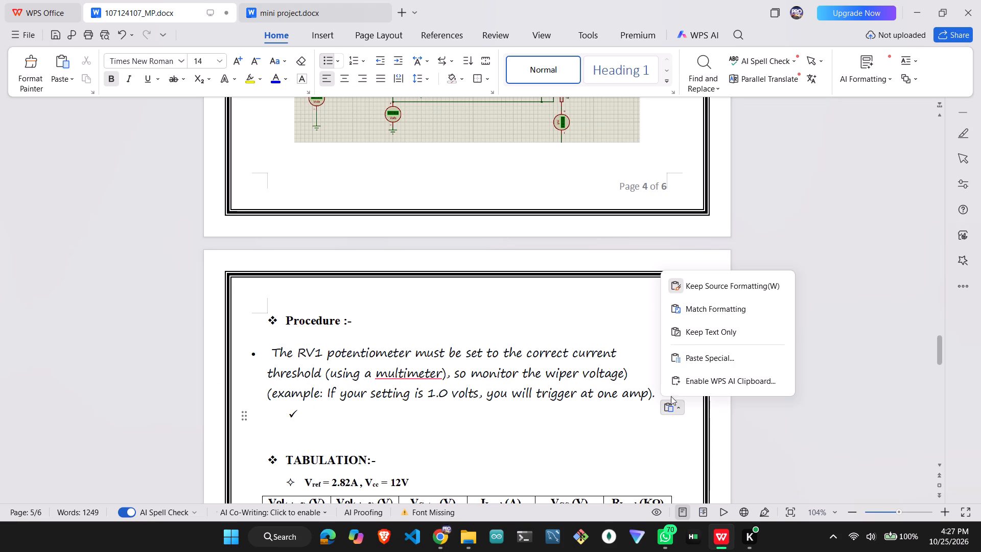
left_click(704, 311)
scroll(360, 391, "down", 1)
Copy the article's second test step, about hooking up the load to a 12V supply, into the next check-mark bullet with matched formatting.
key("alt+Tab")
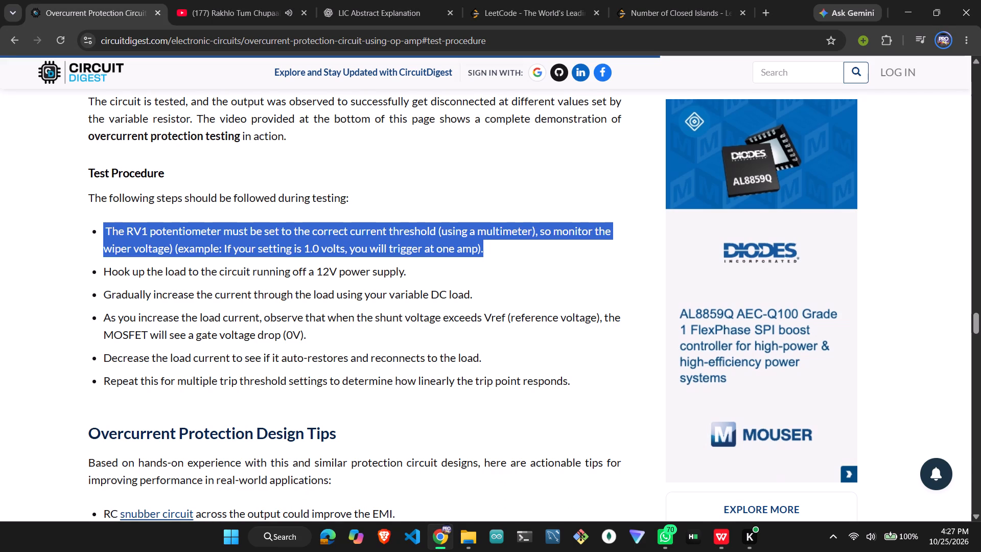
left_click_drag(108, 274, 114, 274)
left_click_drag(105, 273, 396, 259)
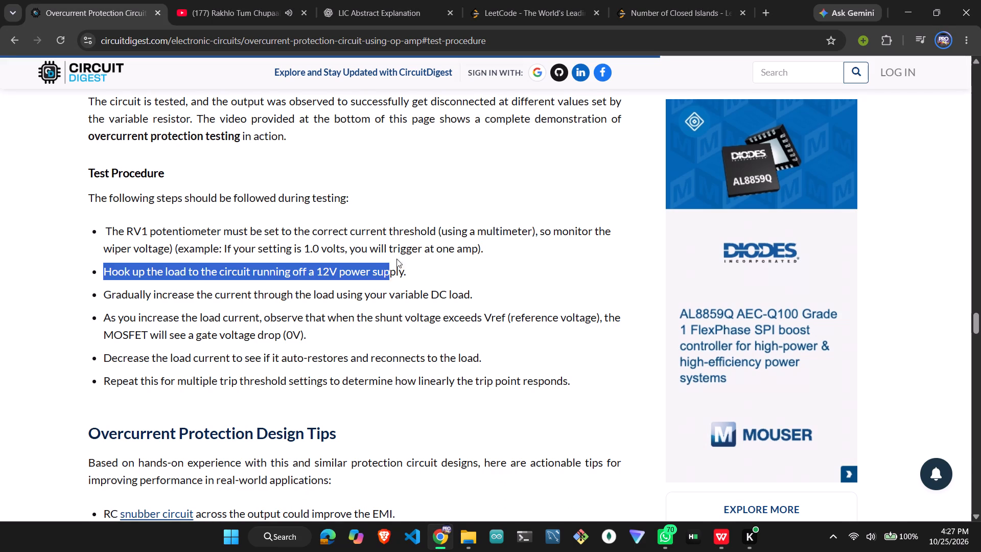
left_click_drag(396, 259, 409, 258)
key("ctrl+c")
key("alt+Tab")
key("ctrl+v")
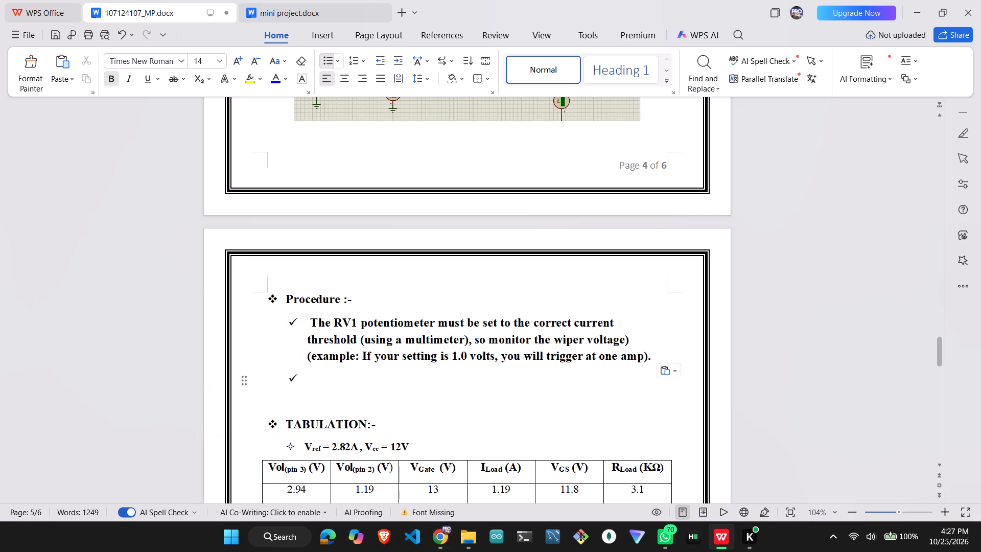
scroll(375, 389, "down", 1)
left_click(658, 373)
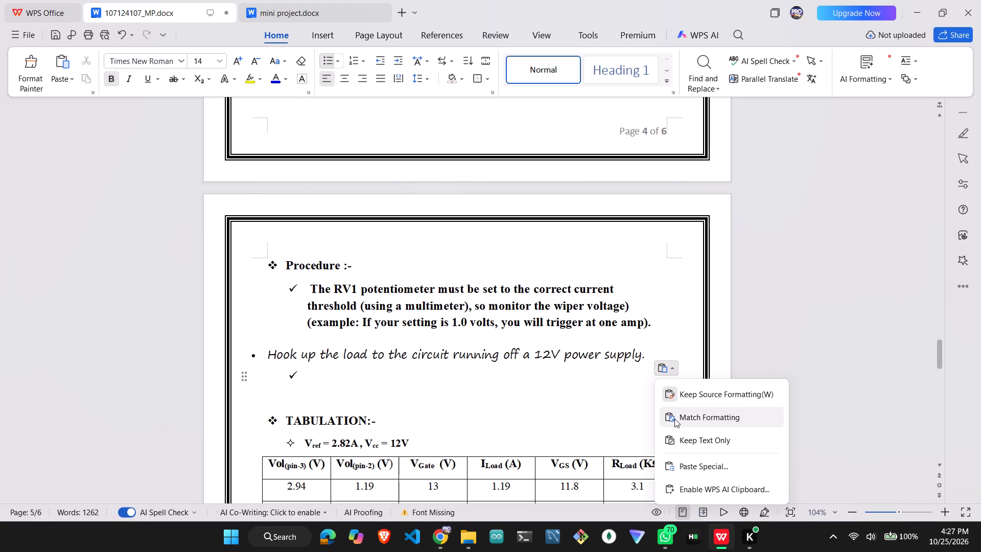
left_click(674, 419)
Copy the article's third test step, about gradually increasing the load current, into the next check-mark bullet with matched formatting.
key("alt+Tab")
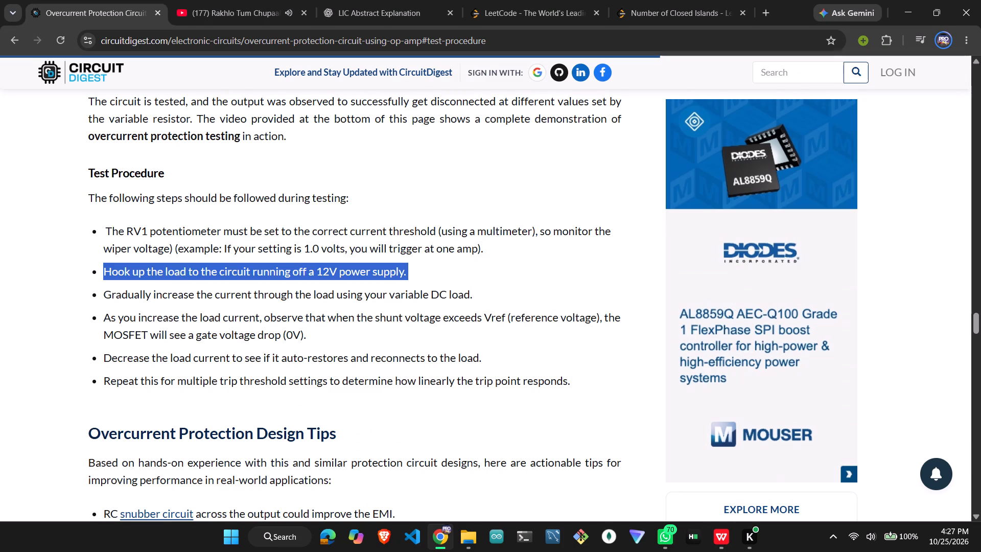
left_click_drag(105, 295, 475, 292)
key("ctrl+c")
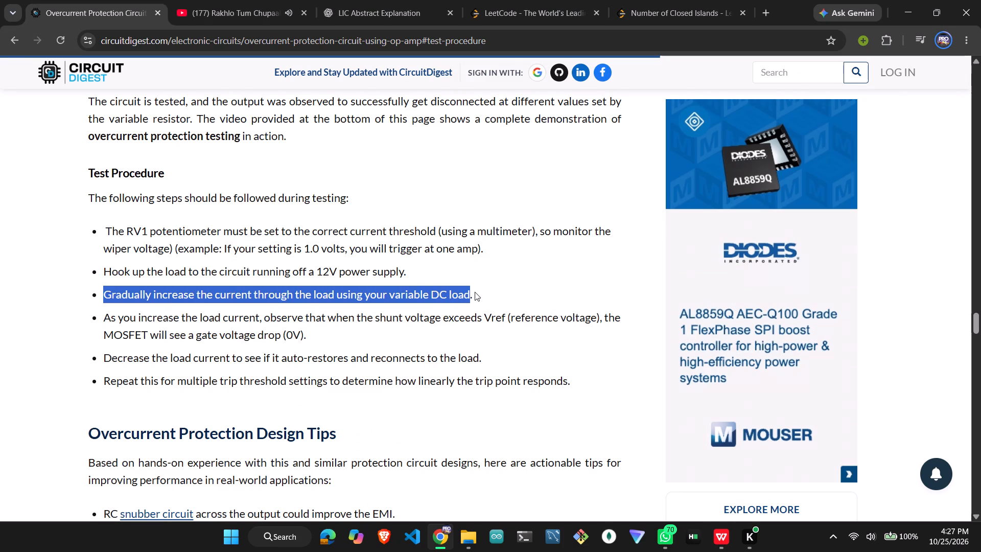
key("alt+Tab")
key("ctrl+v")
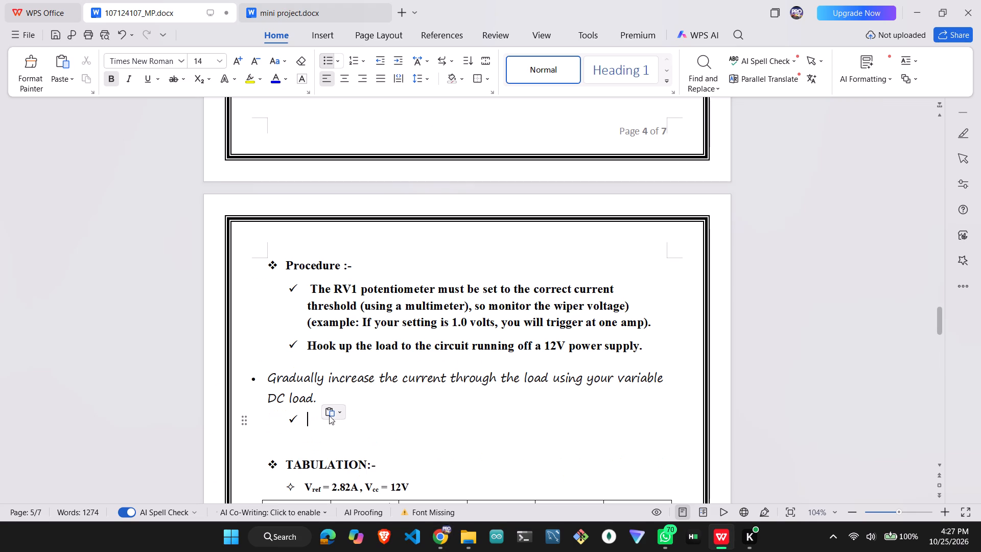
left_click(334, 413)
left_click(387, 315)
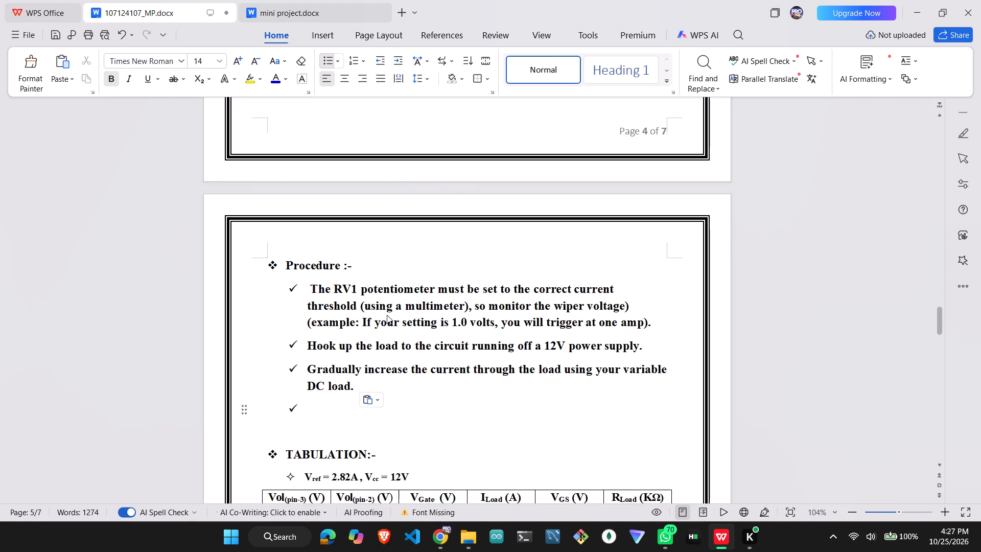
Copy the article's fourth test step, about the shunt voltage exceeding Vref, into the next check-mark bullet with matched formatting.
key("alt+Tab")
left_click_drag(105, 315, 270, 338)
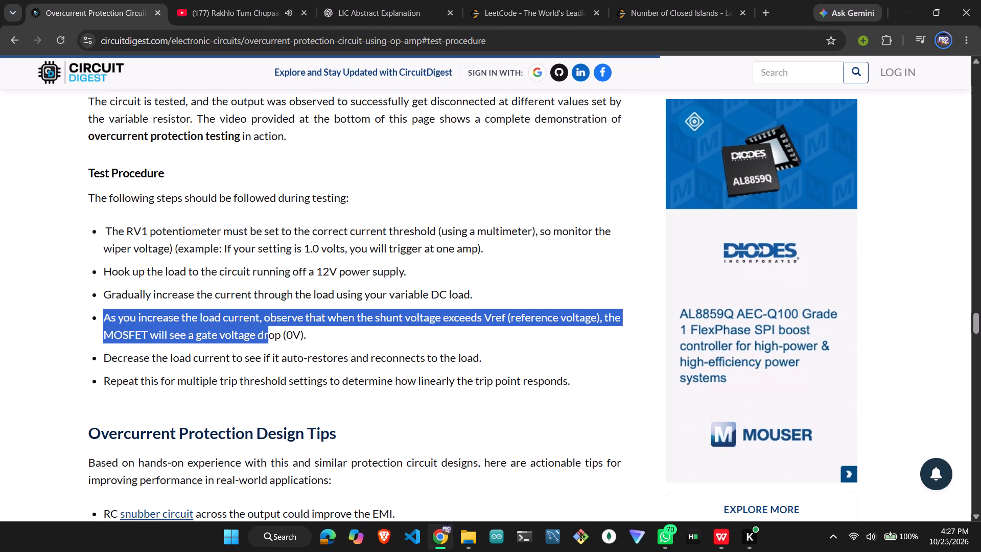
left_click_drag(270, 338, 308, 335)
key("ctrl+c")
key("alt+Tab")
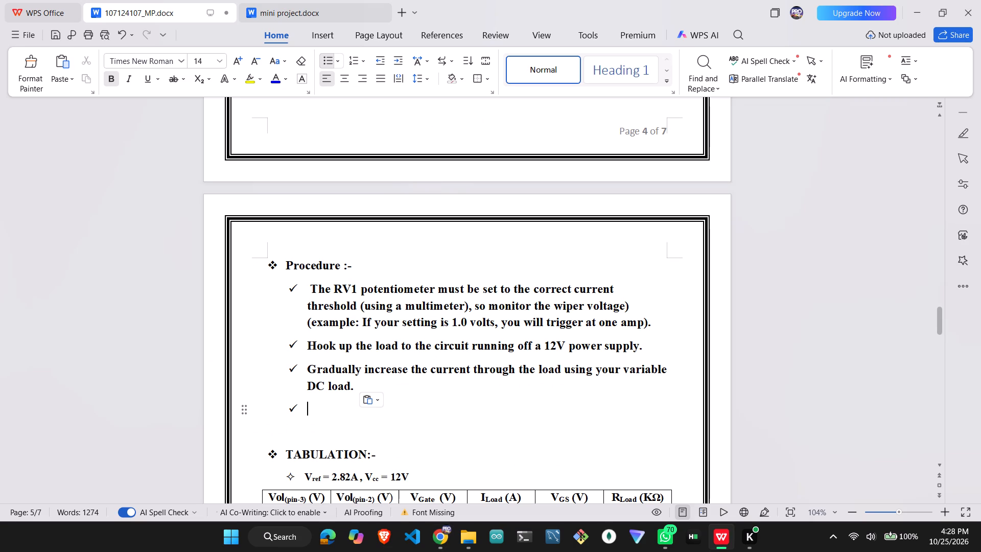
key("ctrl+v")
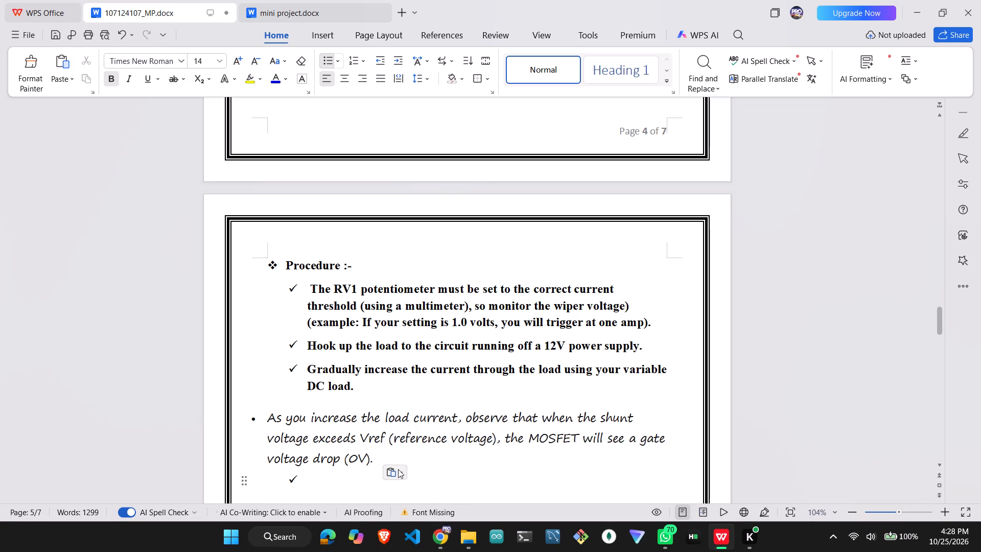
left_click(398, 469)
left_click(443, 377)
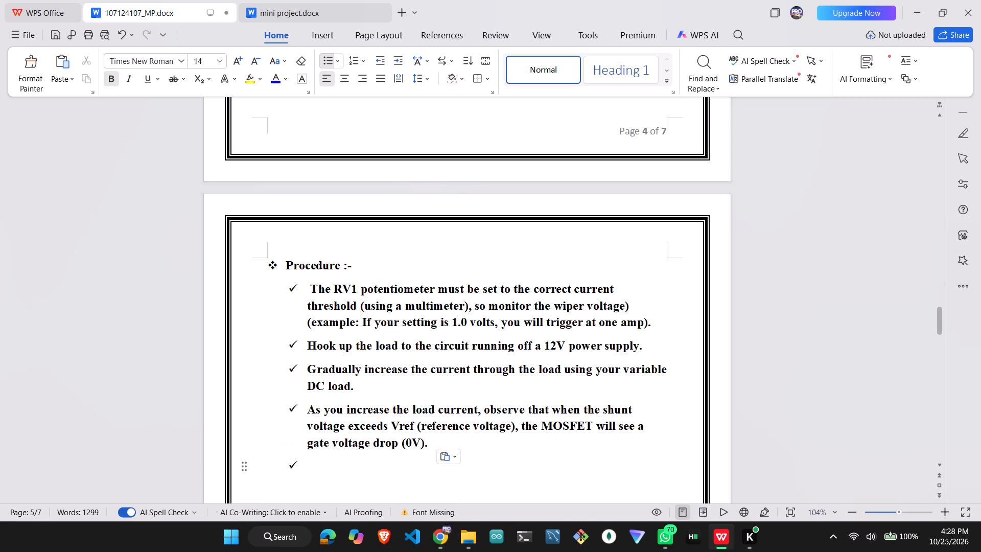
Copy the article's fifth test step, about decreasing the load current, into the next check-mark bullet with matched formatting.
scroll(368, 448, "down", 1)
key("alt+Tab")
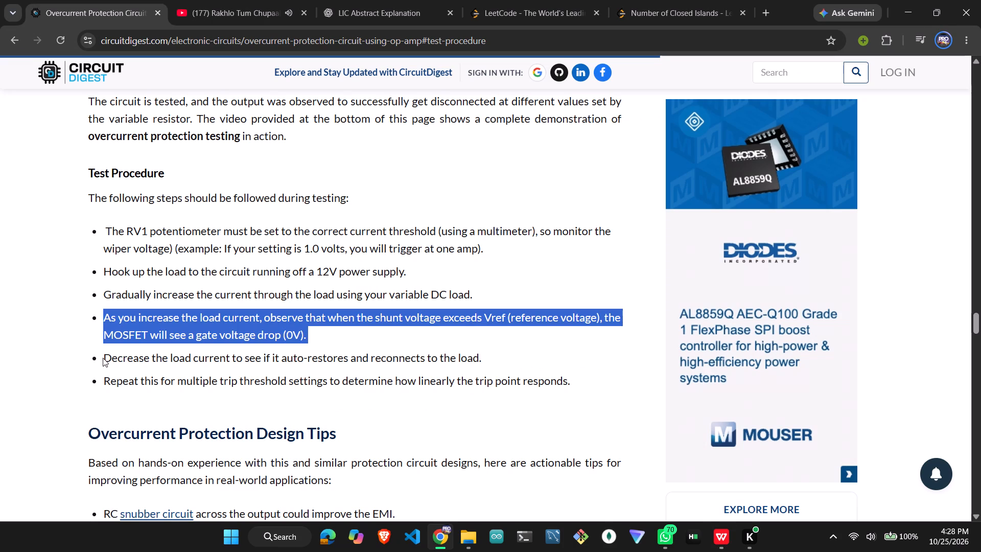
left_click_drag(103, 358, 504, 355)
key("ctrl+c")
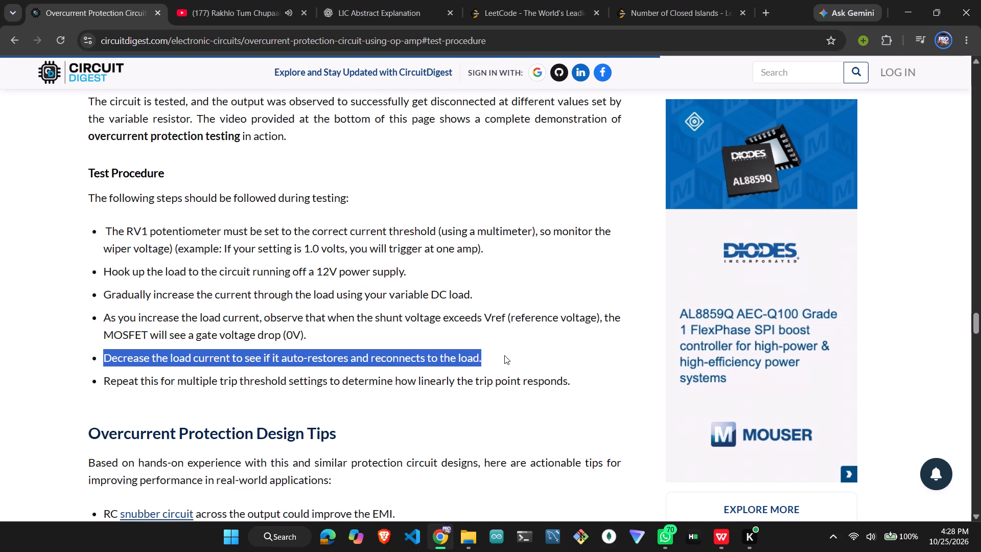
key("alt+Tab")
key("ctrl+v")
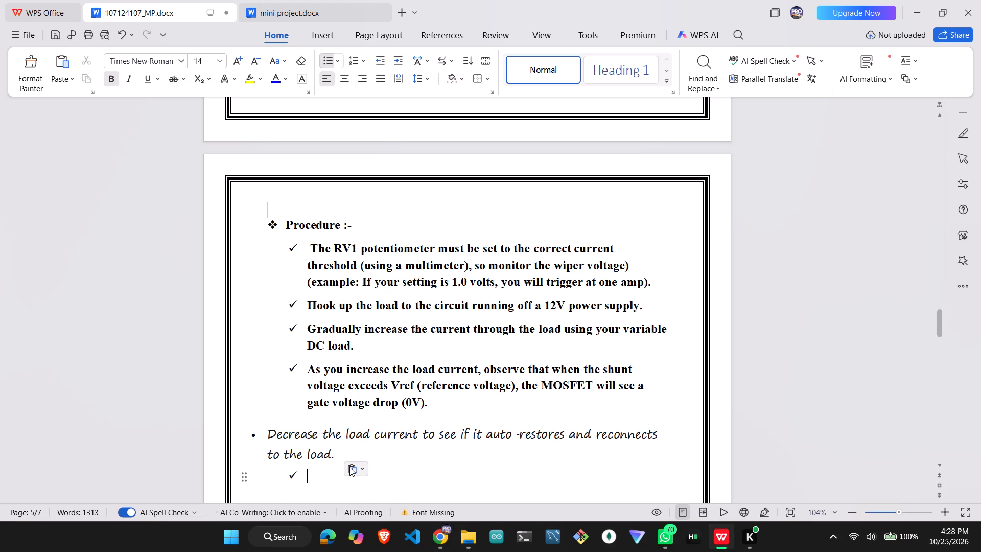
left_click(349, 467)
left_click(415, 373)
Copy the article's last test step, about repeating for multiple trip threshold settings, into the next check-mark bullet with matched formatting.
key("alt+Tab")
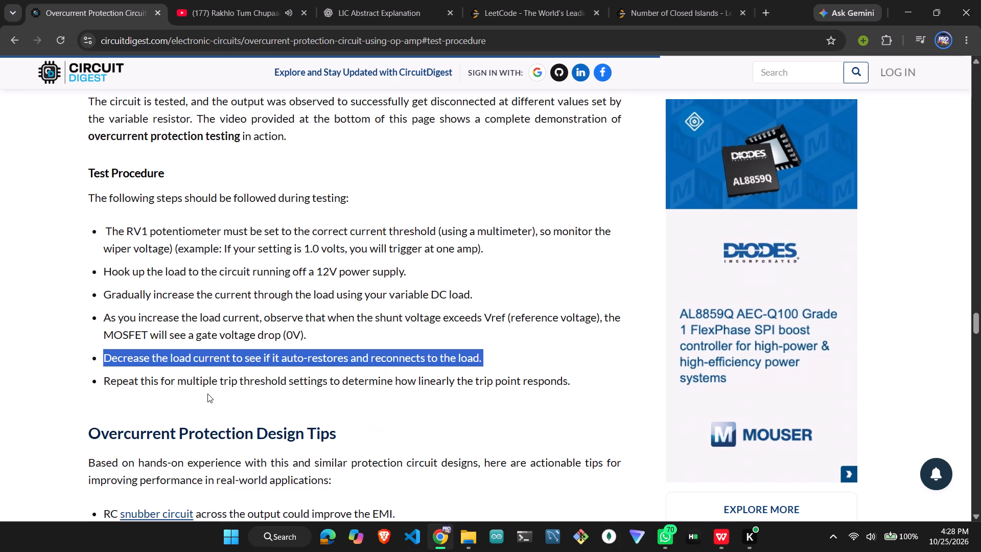
left_click_drag(105, 379, 570, 367)
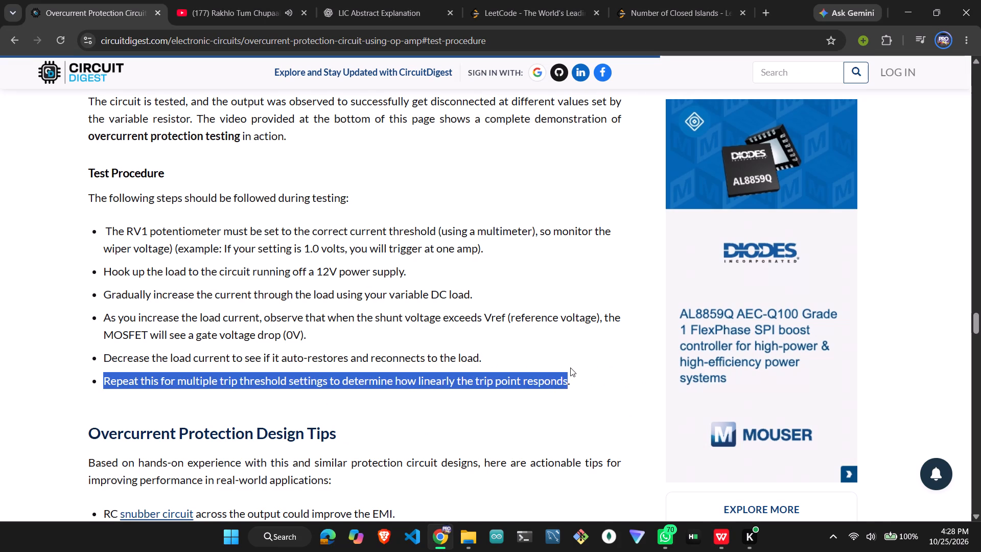
key("ctrl+c")
key("alt+Tab")
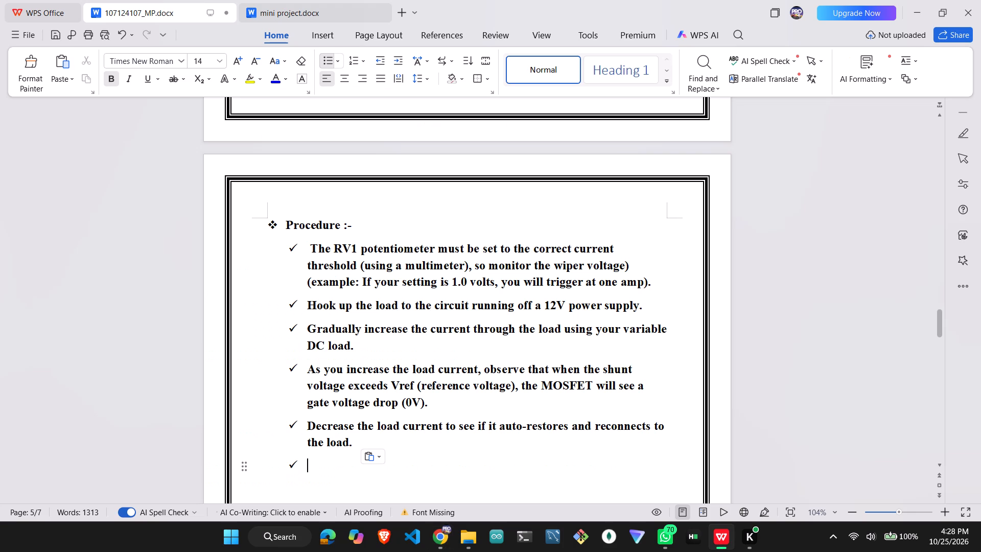
key("ctrl+v")
left_click(470, 465)
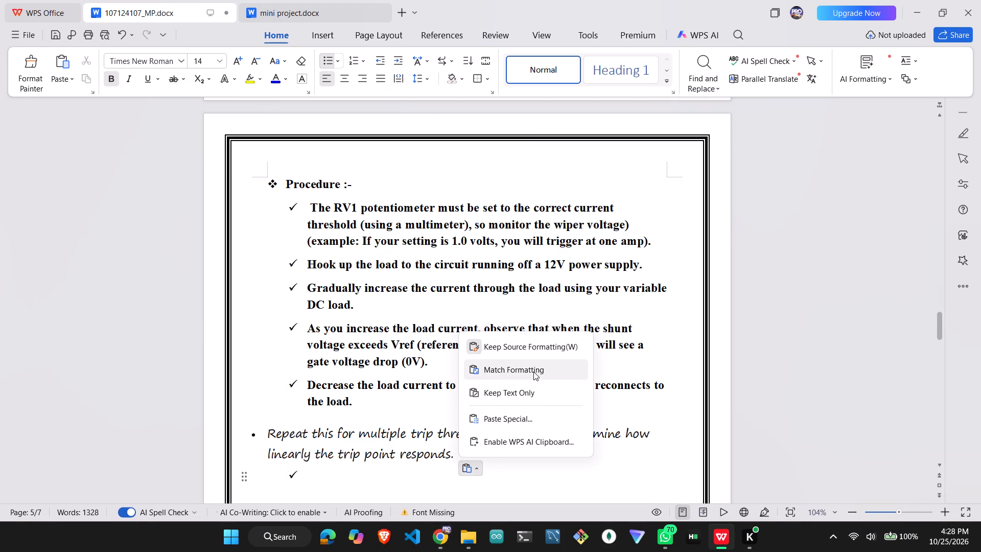
left_click(533, 372)
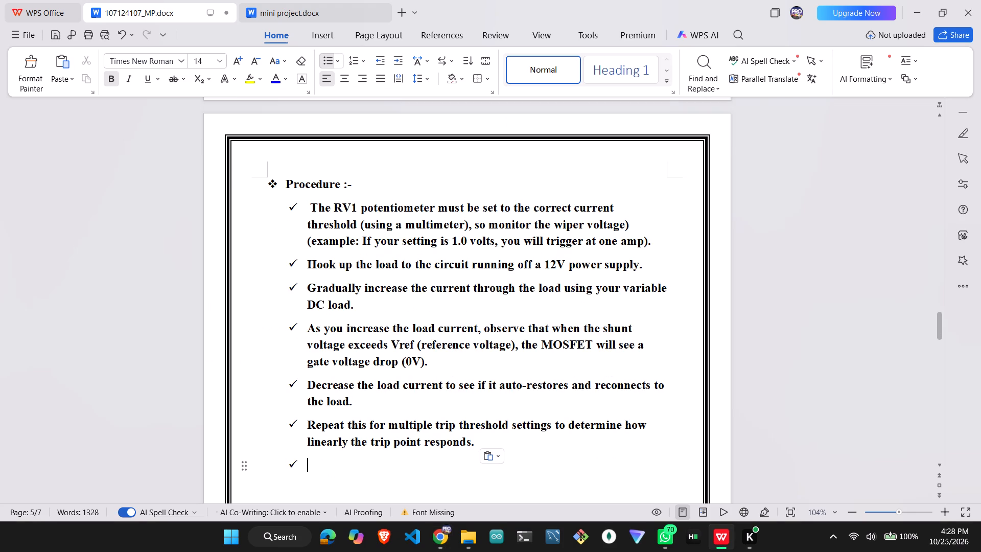
Remove the empty check-mark bullet and the blank line between the last procedure step and the TABULATION heading.
key("backslash")
key("BackSpace")
key("BackSpace")
key("BackSpace")
key("BackSpace")
key("Delete")
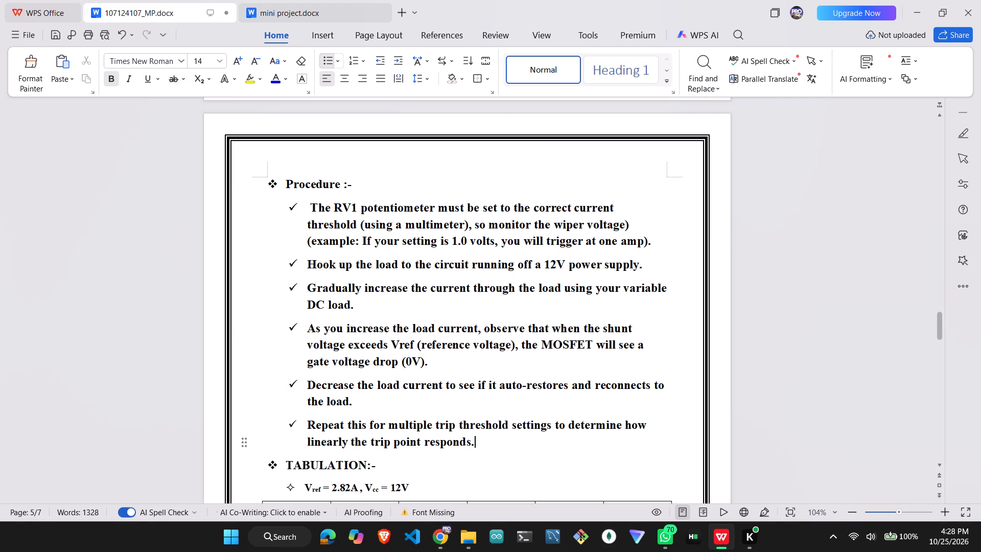
Format all six check-marked procedure steps as 12 pt text without bold.
left_click_drag(478, 439, 301, 198)
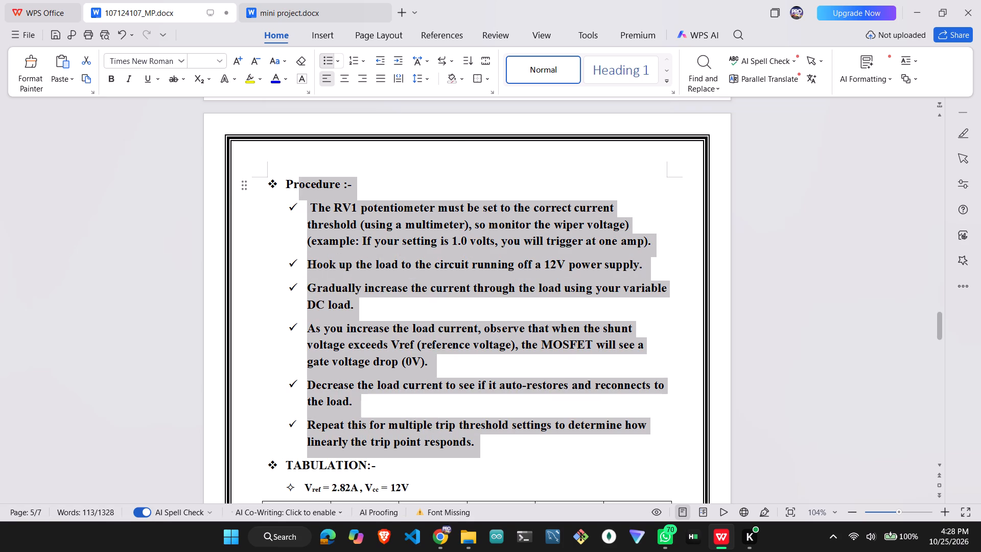
left_click_drag(301, 198, 308, 209)
left_click(295, 151)
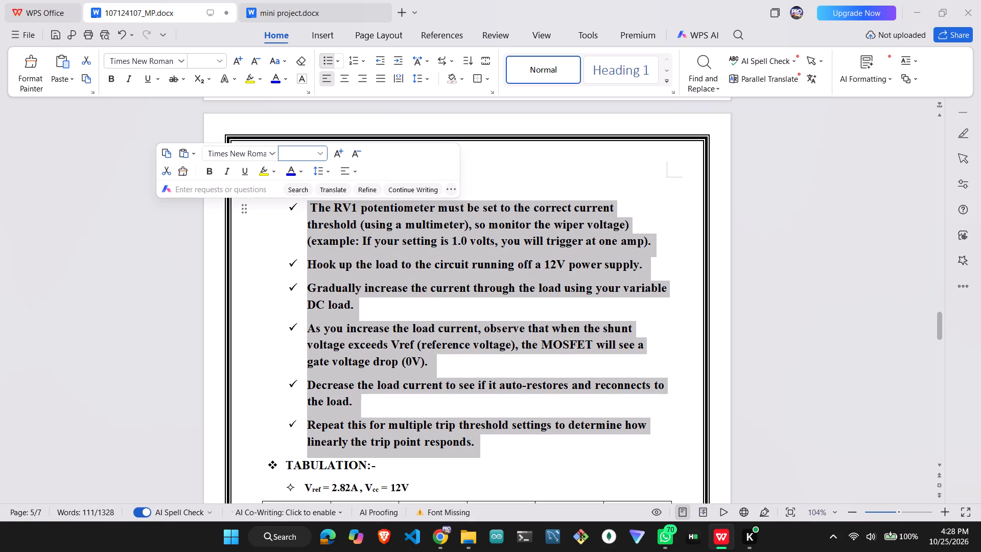
type("12")
key("Return")
left_click(214, 170)
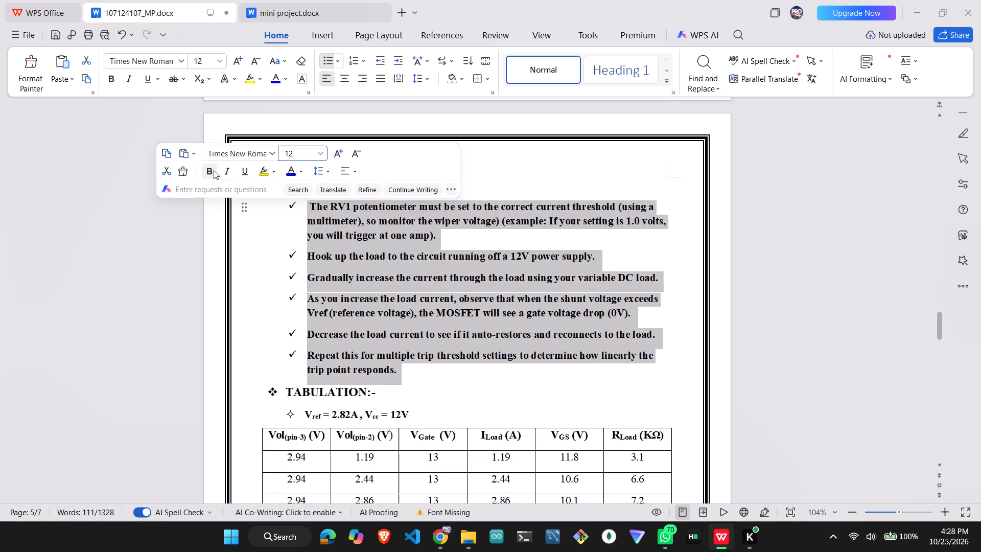
left_click(421, 398)
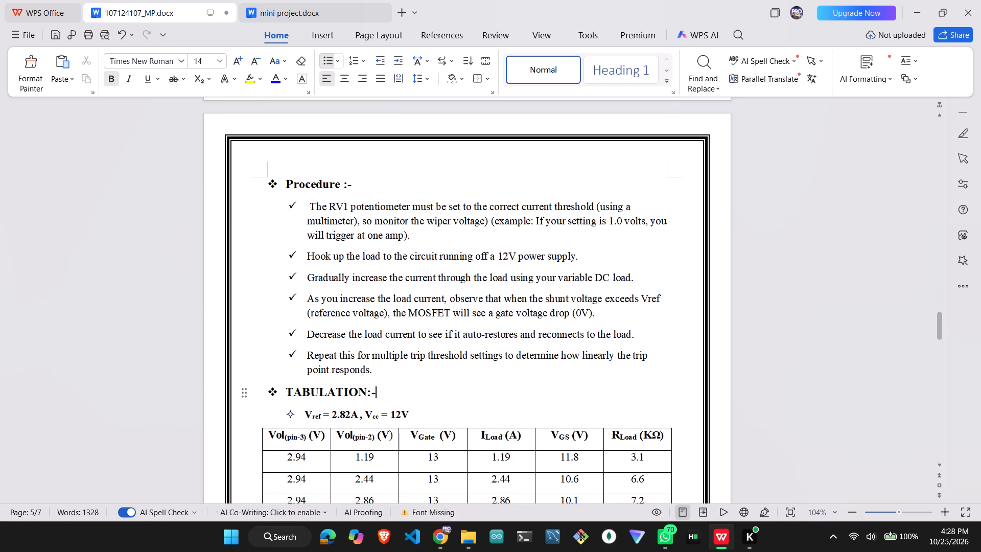
Look through the Circuit Digest article's circuit diagram, working, testing and Design Tips sections for further report content.
scroll(415, 337, "down", 1)
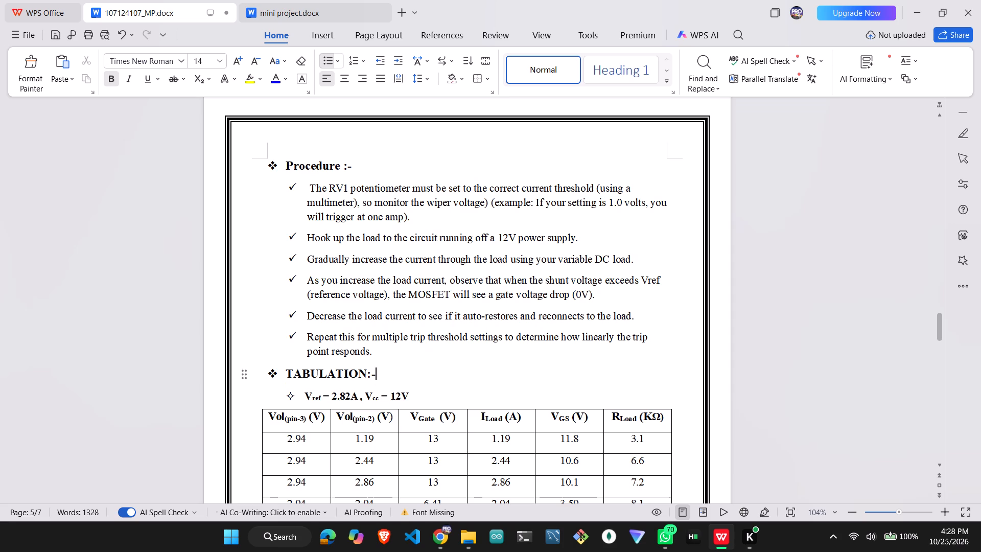
key("alt+Tab")
left_click(326, 277)
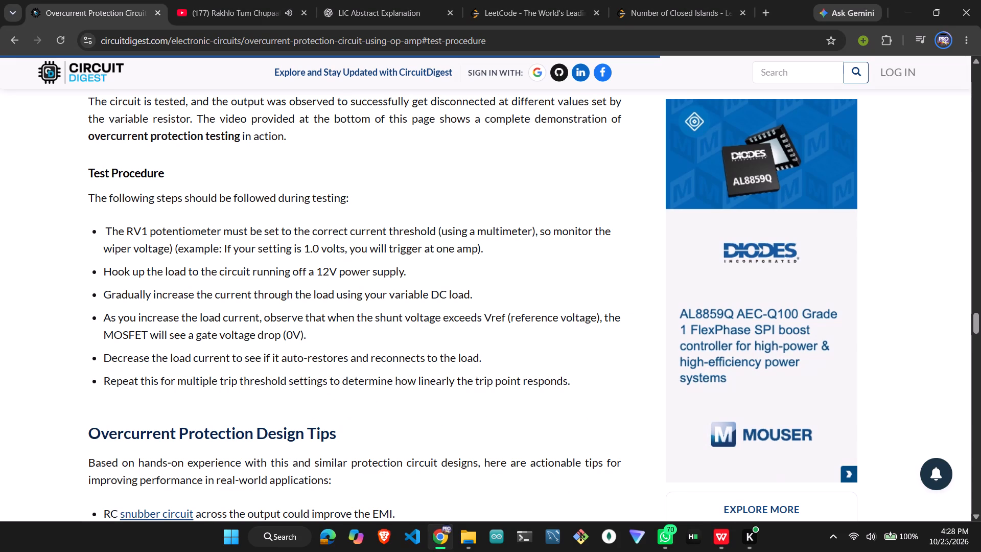
scroll(326, 277, "up", 10)
scroll(326, 277, "down", 1)
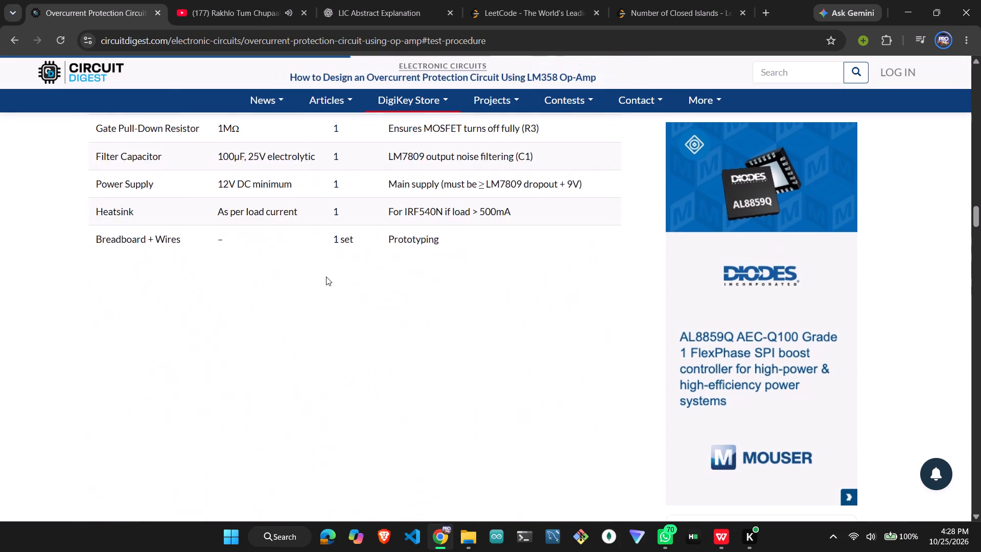
scroll(326, 277, "down", 1)
scroll(326, 277, "up", 1)
scroll(326, 277, "down", 1)
scroll(326, 277, "up", 1)
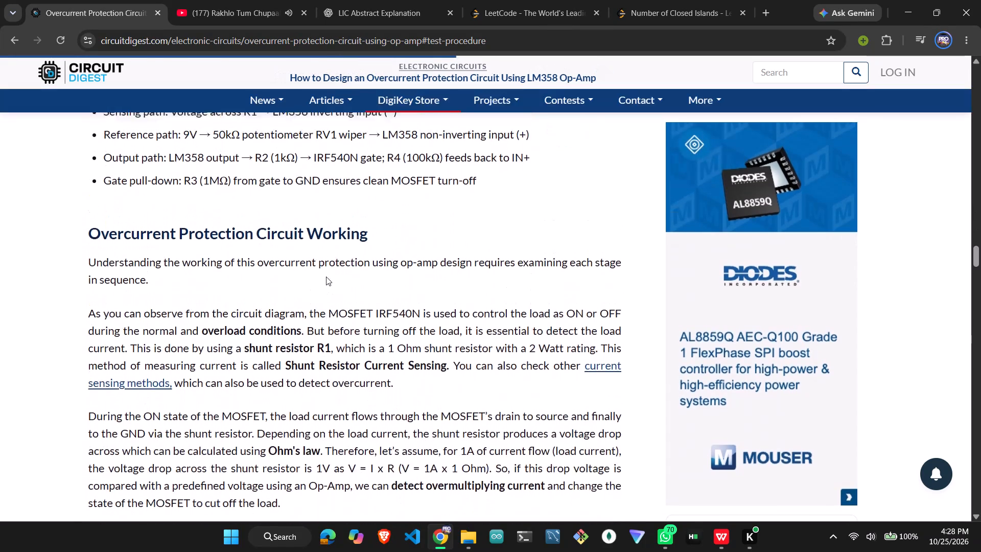
scroll(326, 277, "up", 2)
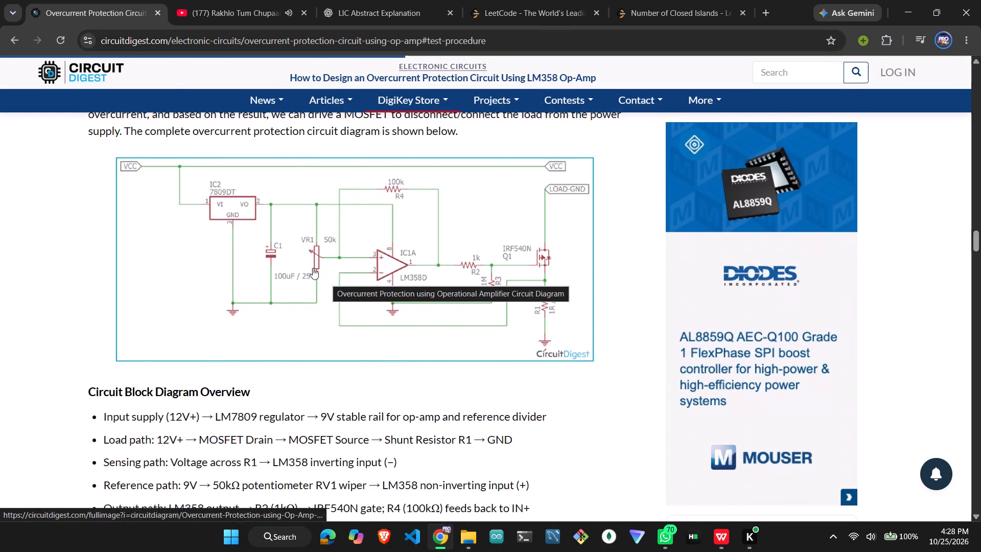
scroll(323, 265, "down", 11)
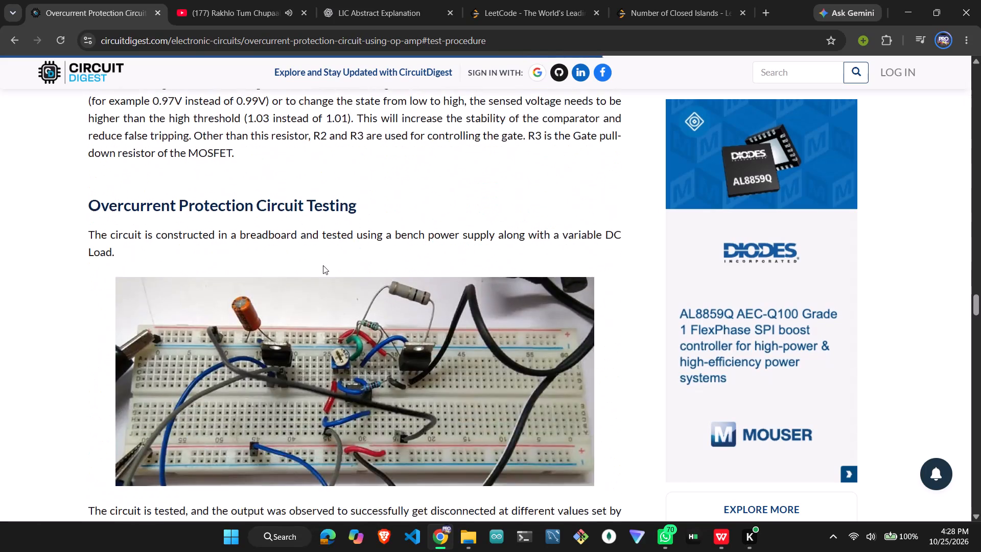
scroll(323, 265, "down", 3)
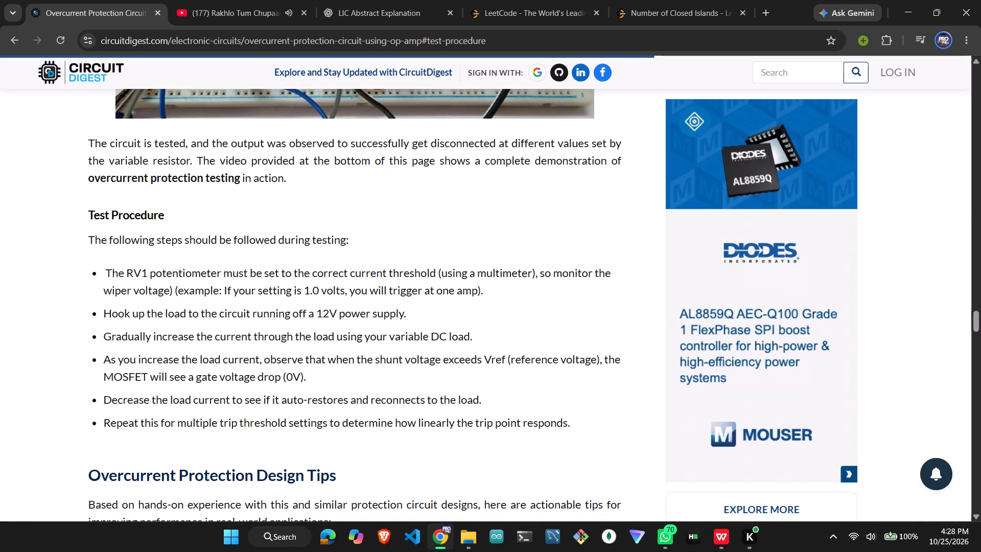
scroll(418, 370, "down", 5)
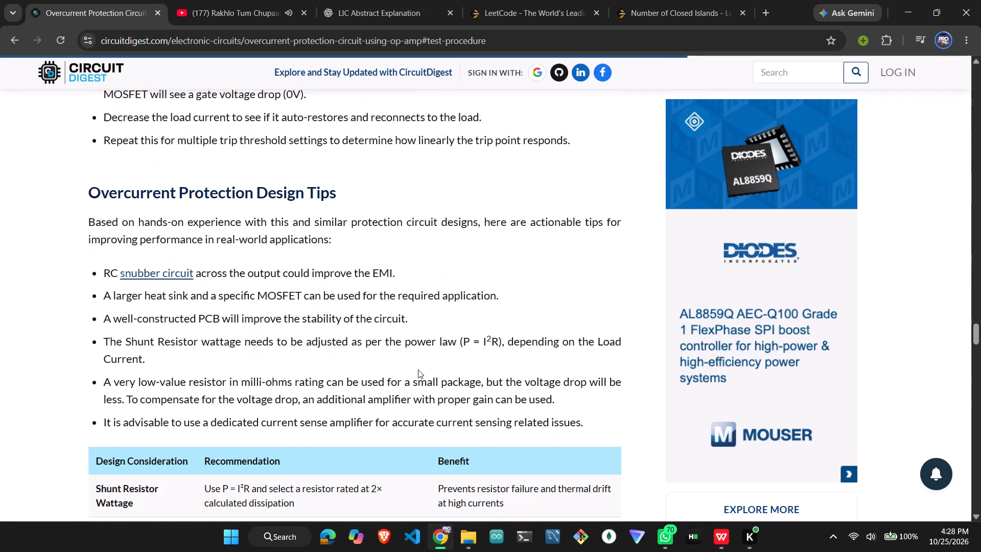
scroll(418, 370, "down", 1)
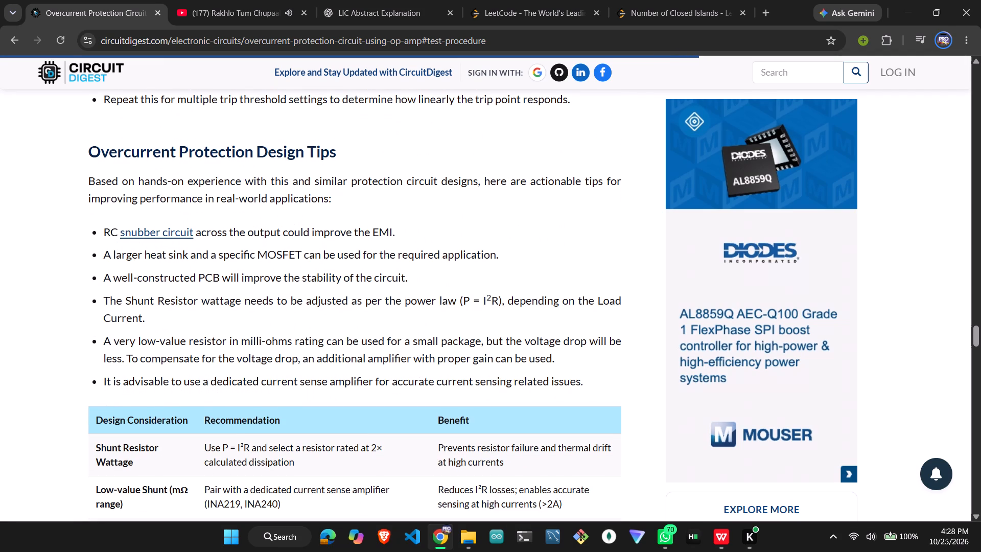
left_click_drag(404, 236, 309, 229)
left_click(309, 229)
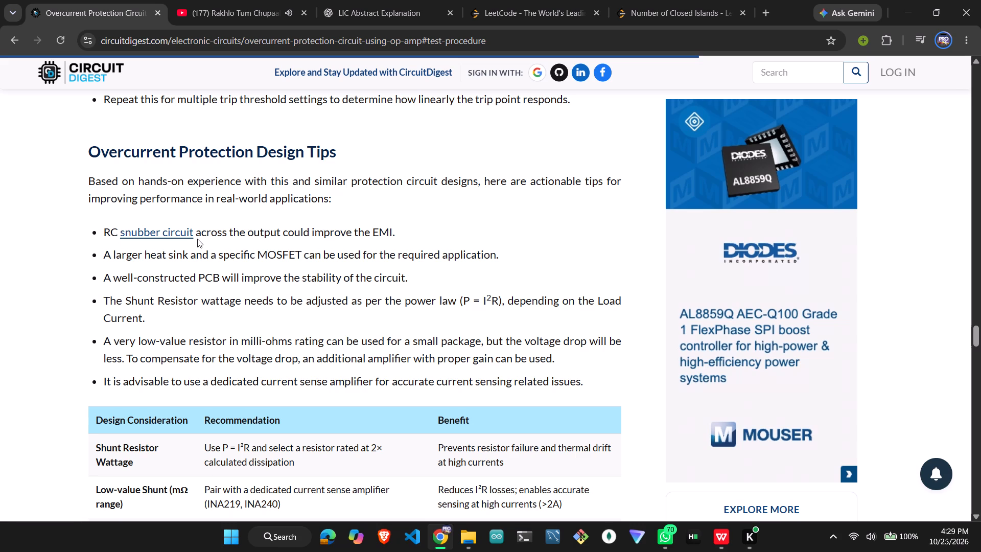
Read the article's Overcurrent Protection Design Tips and the design-consideration table for further report content.
left_click_drag(199, 234, 393, 220)
left_click(393, 220)
scroll(233, 298, "down", 2)
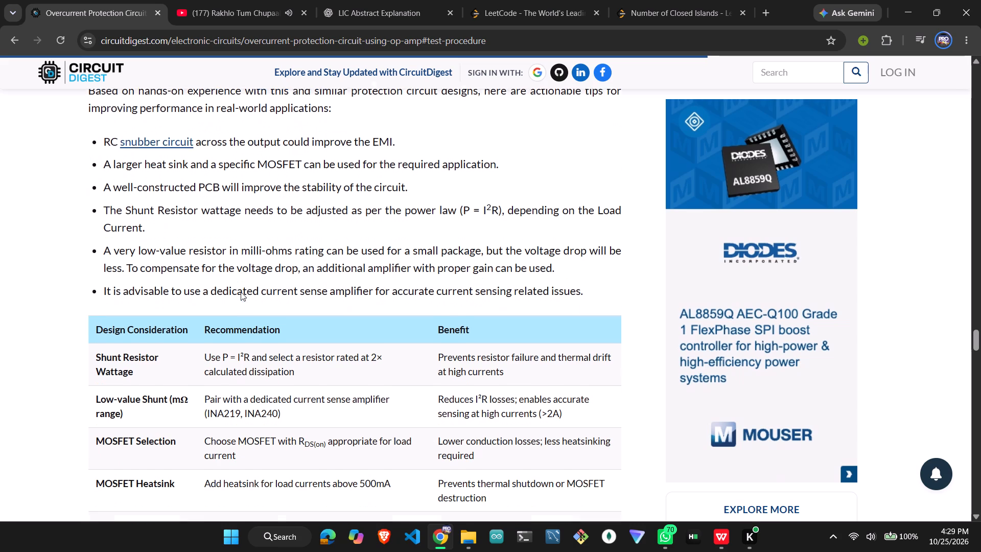
scroll(241, 292, "down", 3)
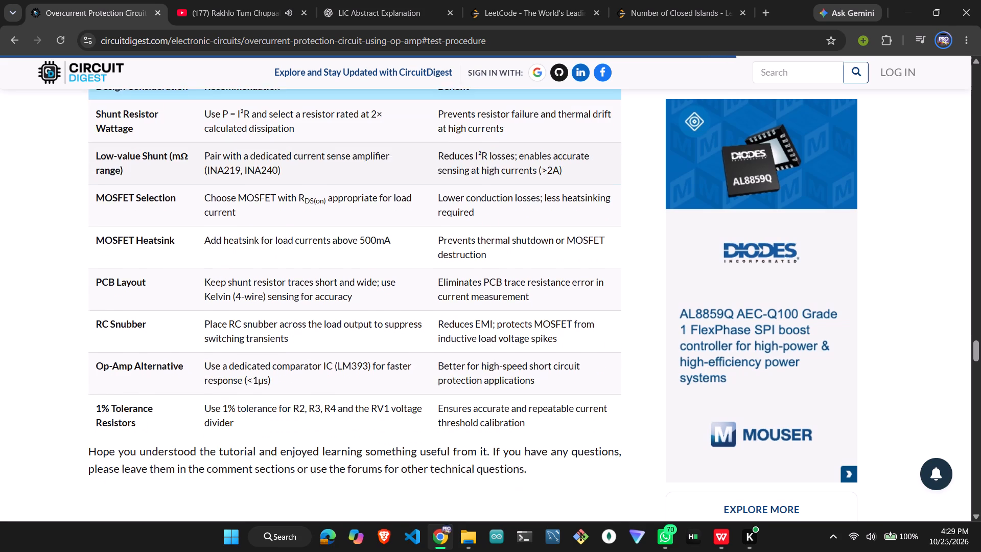
scroll(241, 292, "down", 4)
In the WPS report, shrink the circuit photo to about 3.28 in high by 5.83 in wide so it fits under the Circuit Picture heading.
key("alt+Tab")
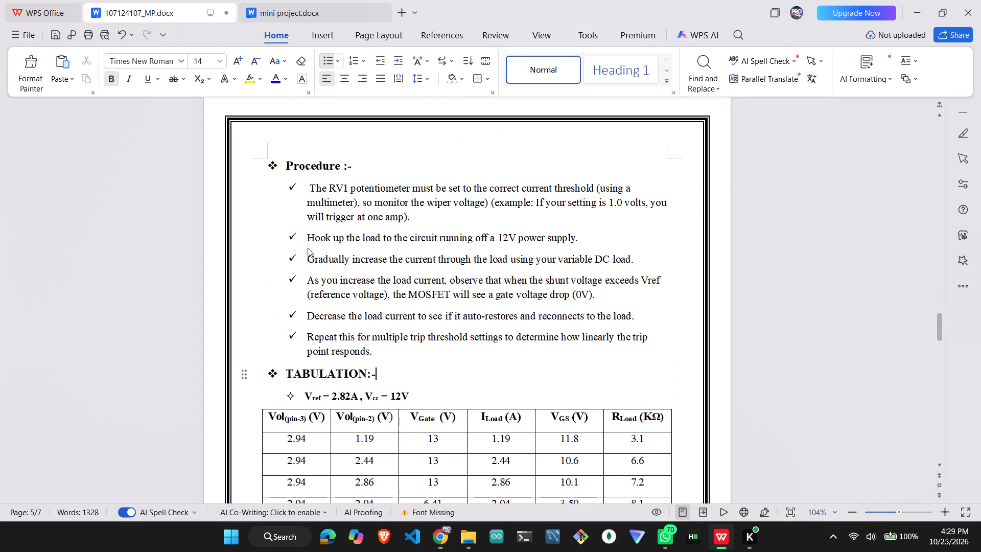
scroll(373, 331, "down", 4)
scroll(373, 331, "up", 1)
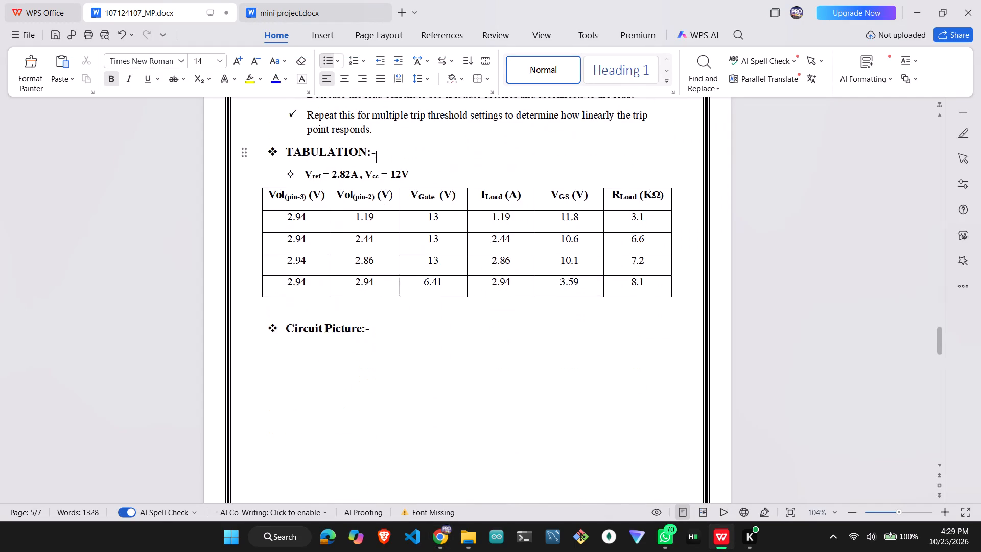
scroll(373, 331, "up", 1)
scroll(373, 331, "down", 5)
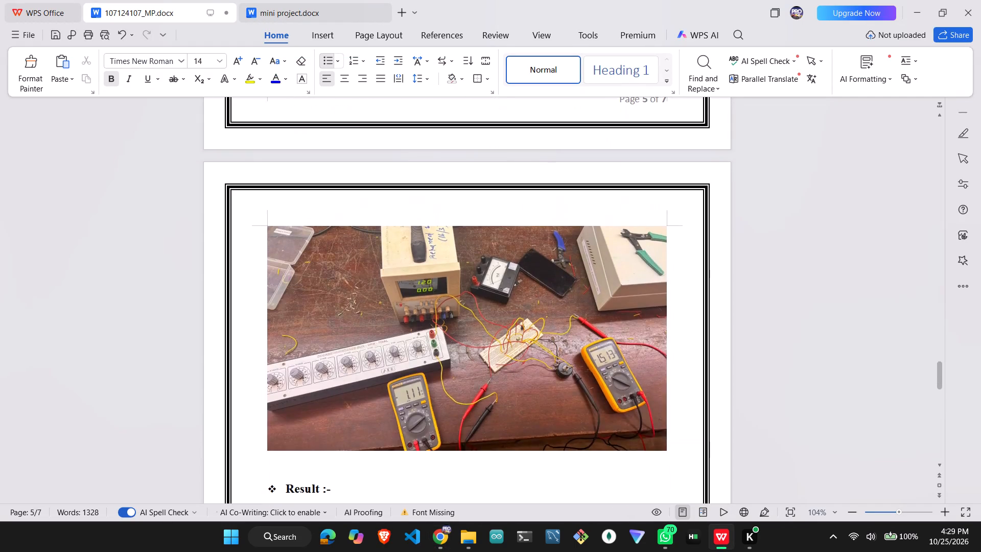
scroll(373, 331, "down", 1)
scroll(373, 331, "up", 5)
left_click(430, 367)
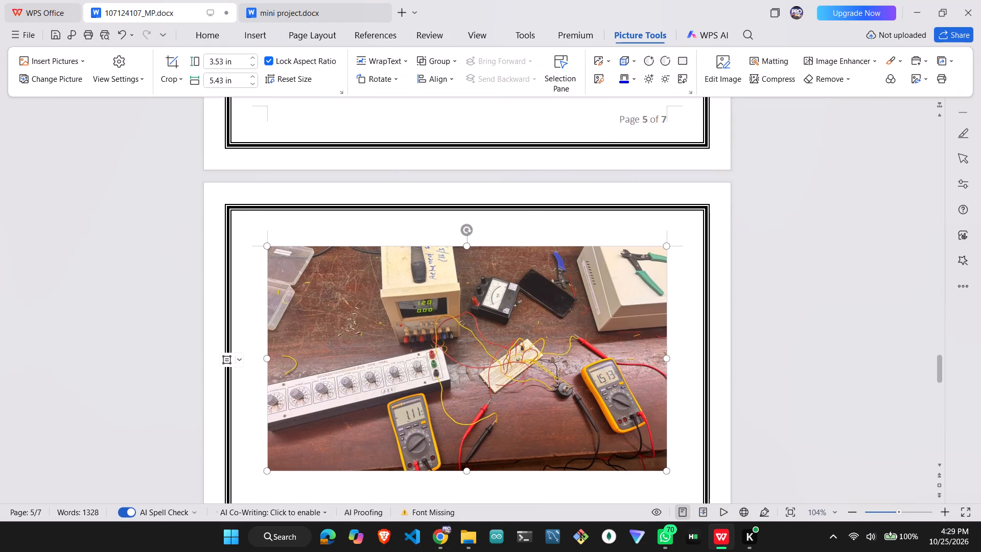
left_click_drag(669, 470, 647, 461)
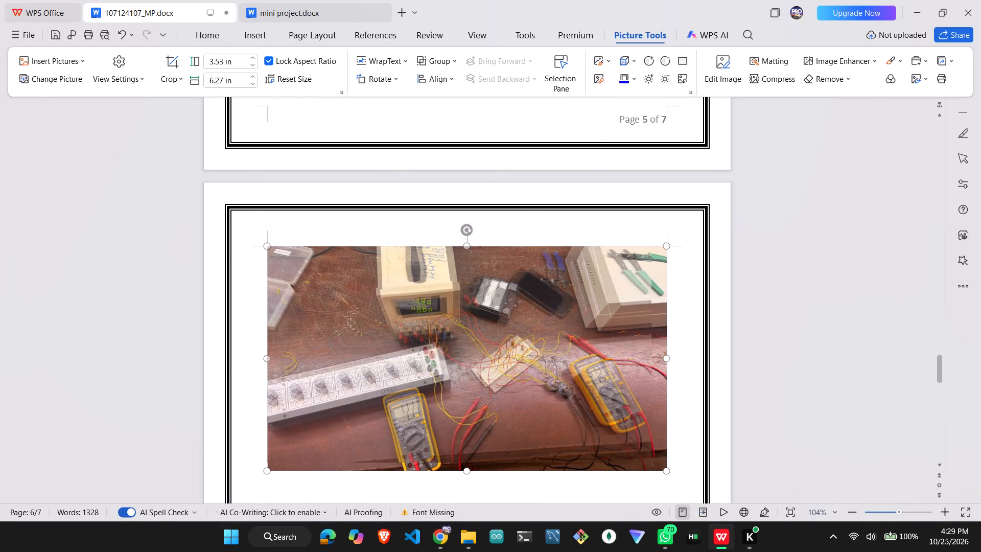
left_click_drag(647, 461, 641, 452)
scroll(641, 452, "up", 4)
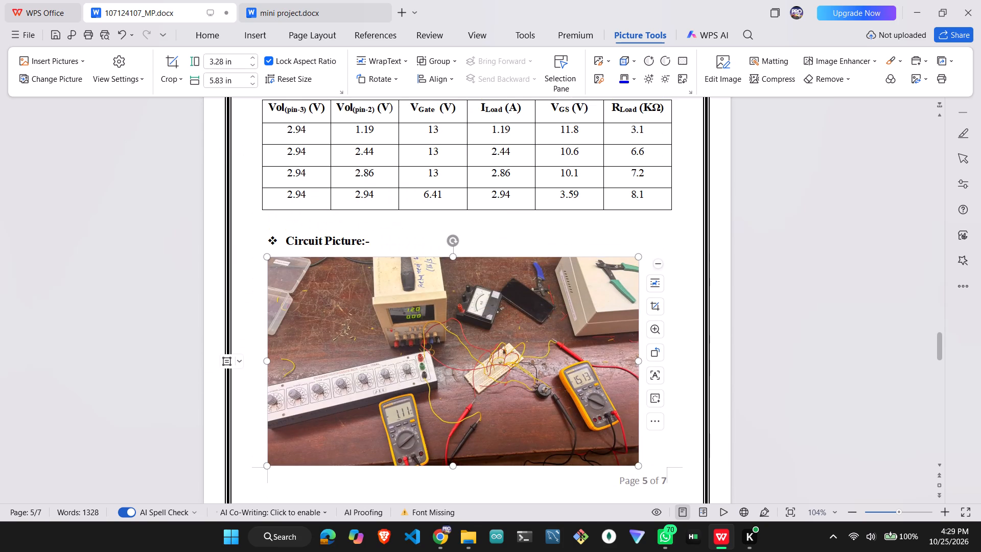
left_click(353, 217)
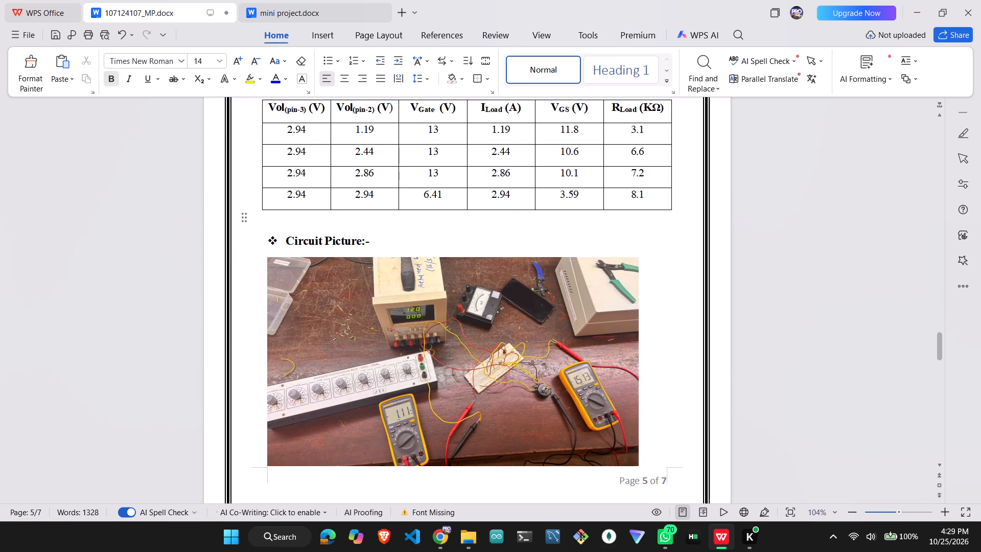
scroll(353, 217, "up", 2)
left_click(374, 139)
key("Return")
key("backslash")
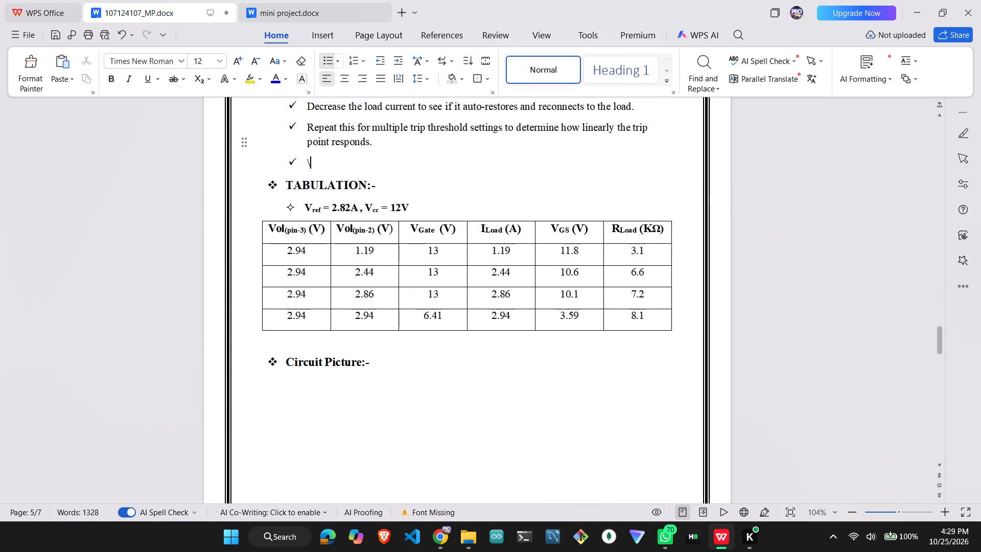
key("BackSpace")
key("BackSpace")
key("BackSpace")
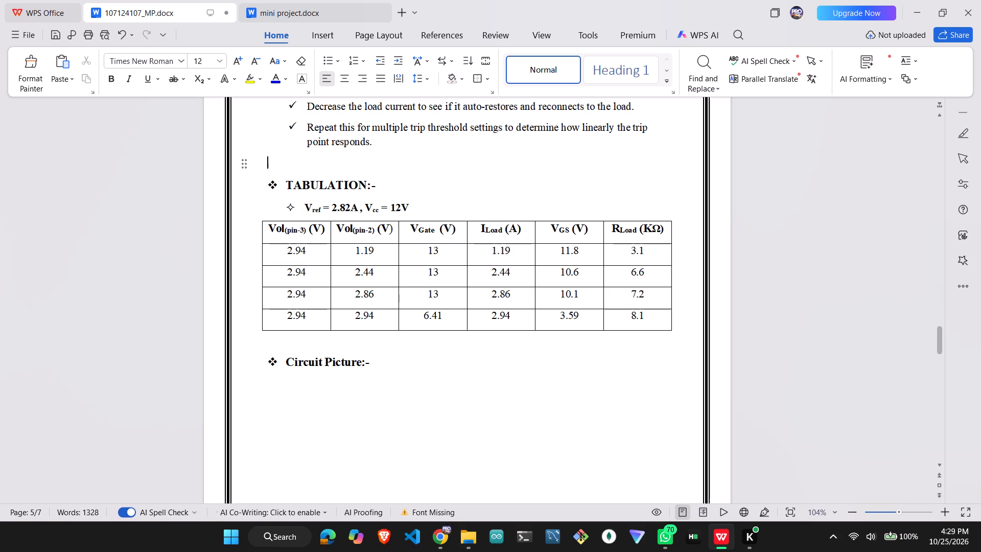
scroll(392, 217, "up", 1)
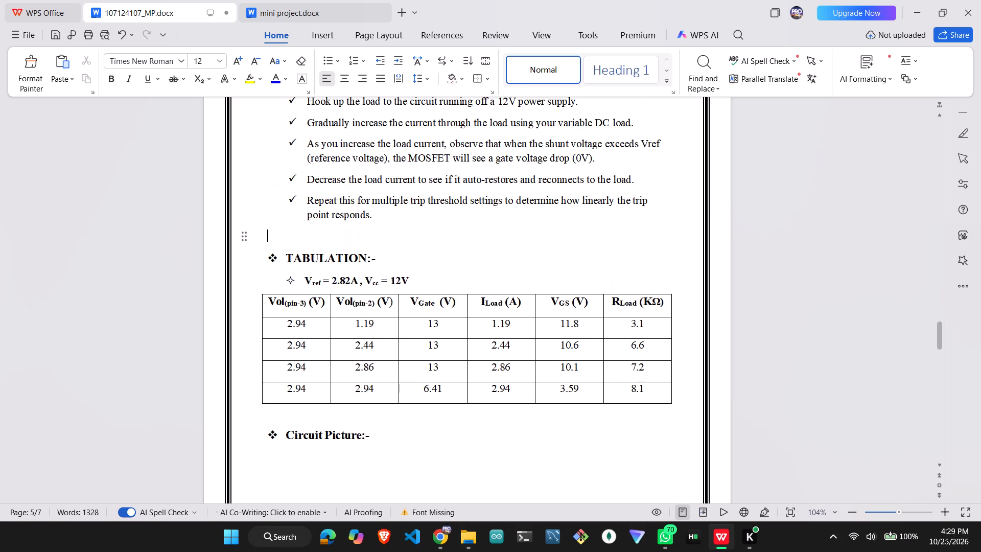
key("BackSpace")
Widen the circuit photo to about 6.02 in while keeping its height.
scroll(359, 414, "down", 3)
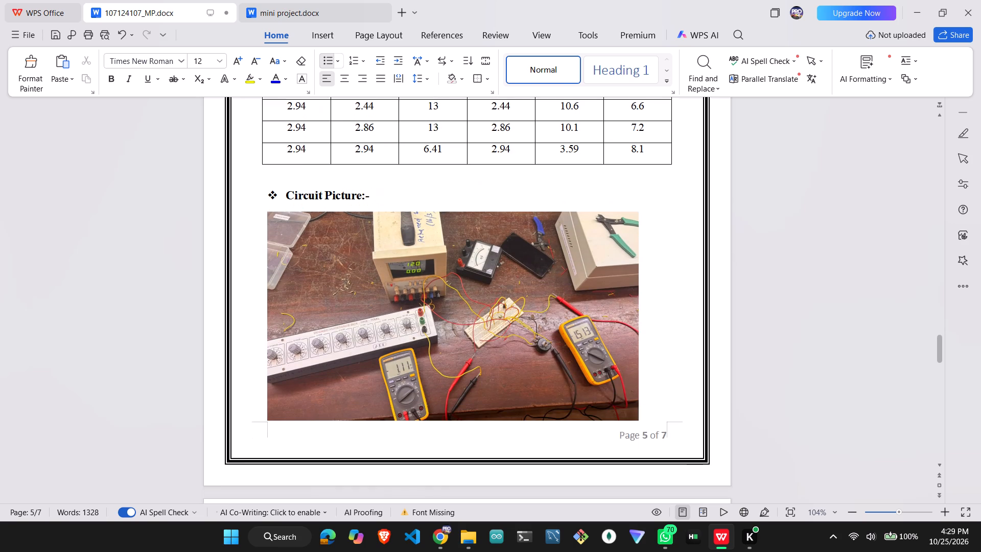
scroll(359, 414, "down", 1)
left_click(452, 344)
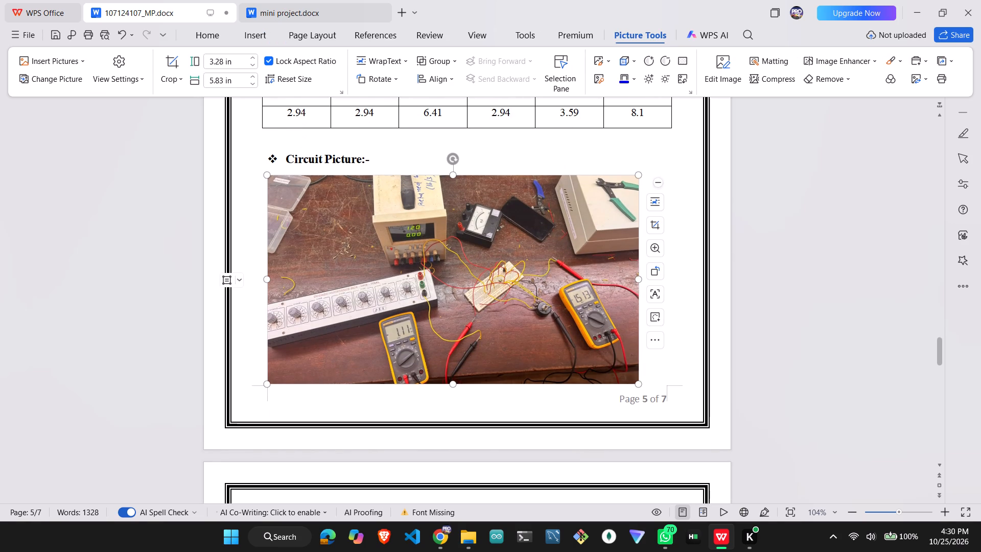
left_click_drag(638, 277, 650, 275)
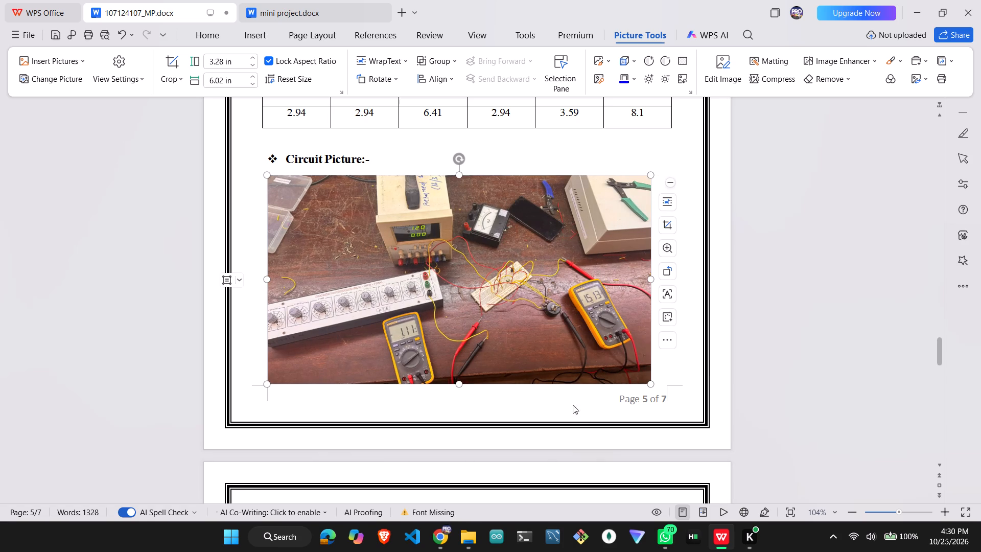
left_click(830, 307)
Center the circuit photo horizontally on the page.
left_click(475, 307)
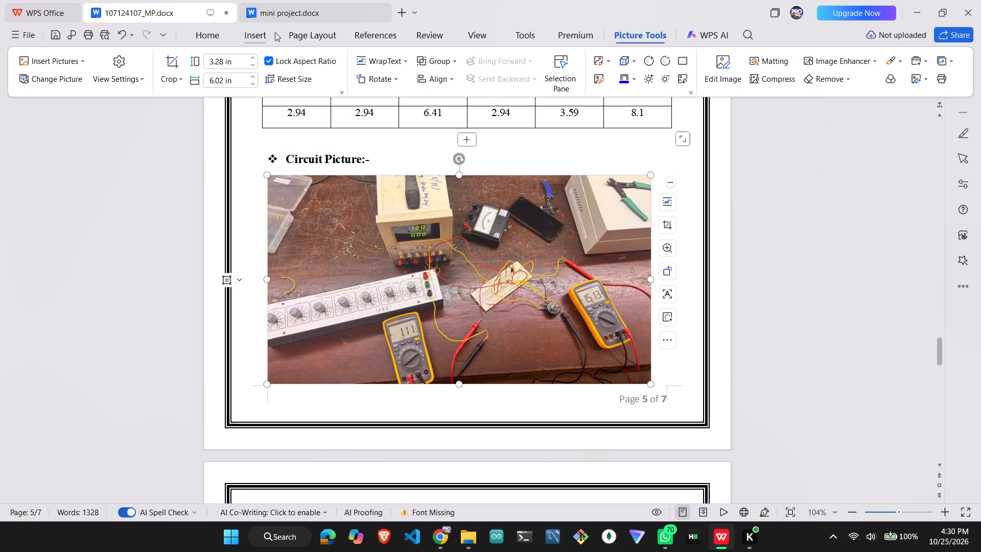
left_click(219, 42)
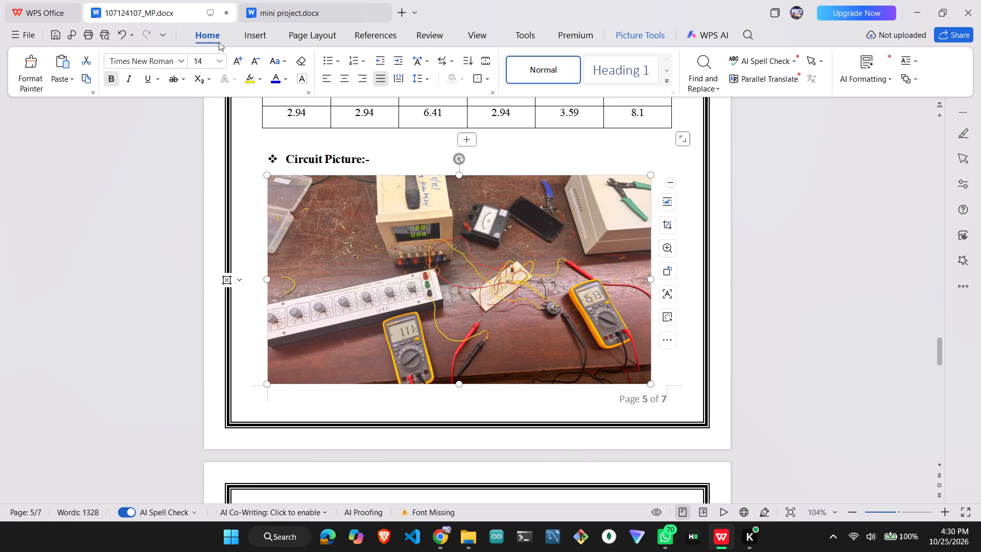
left_click(343, 77)
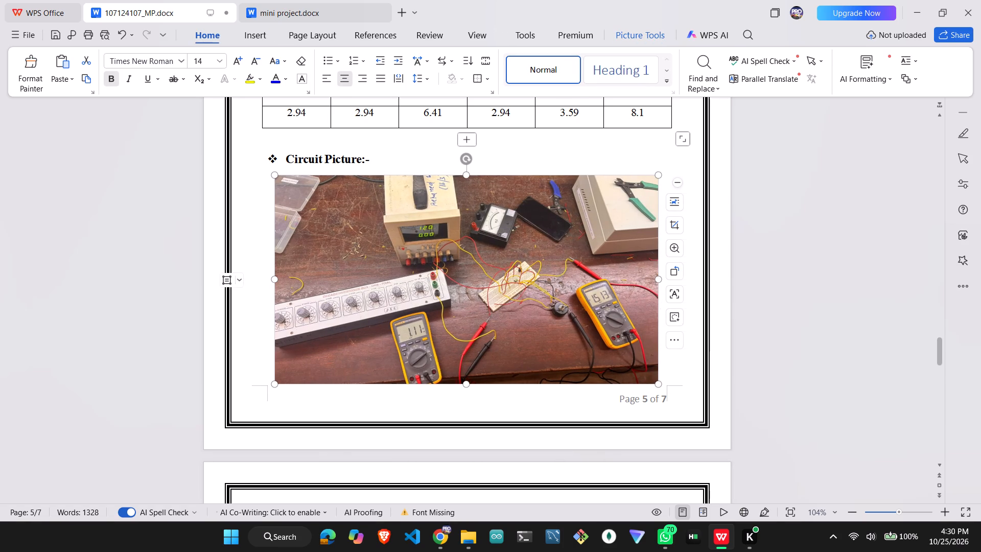
left_click(820, 245)
Delete the empty line above the Result heading.
scroll(330, 321, "down", 1)
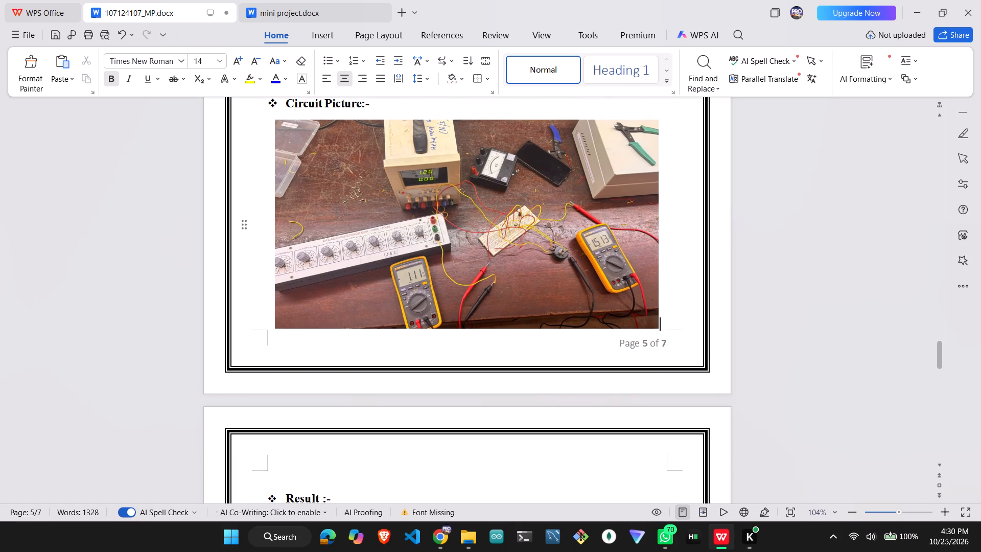
scroll(330, 321, "down", 3)
left_click(314, 303)
key("Delete")
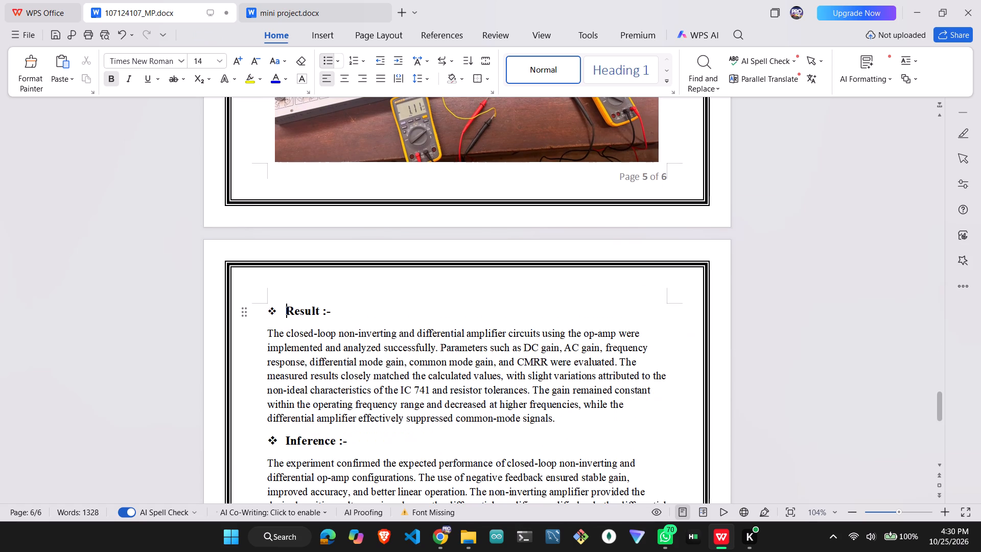
Switch to the Circuit Digest article in Chrome and examine its FAQ, closing summary, related projects and video section.
scroll(329, 359, "down", 1)
key("alt+Tab")
scroll(395, 327, "down", 2)
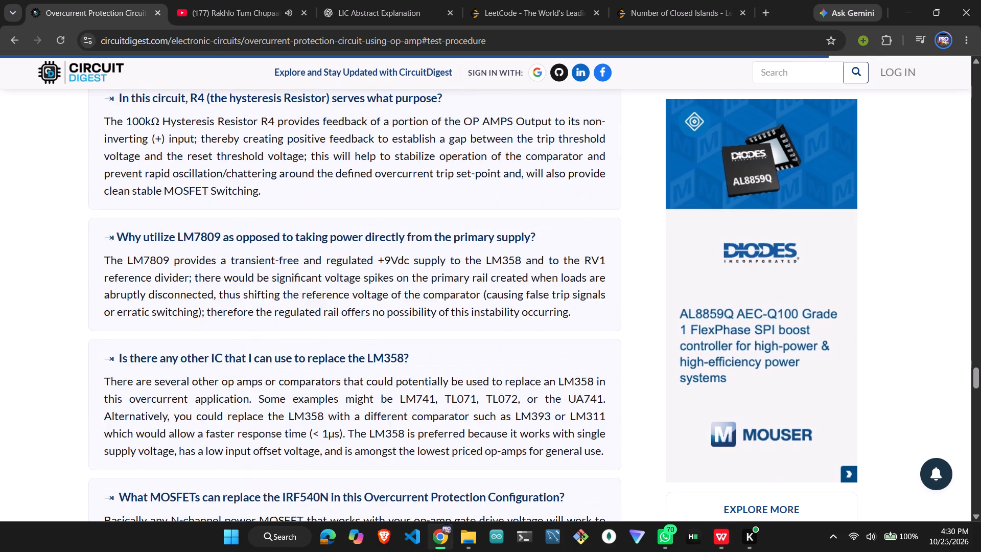
scroll(395, 327, "down", 8)
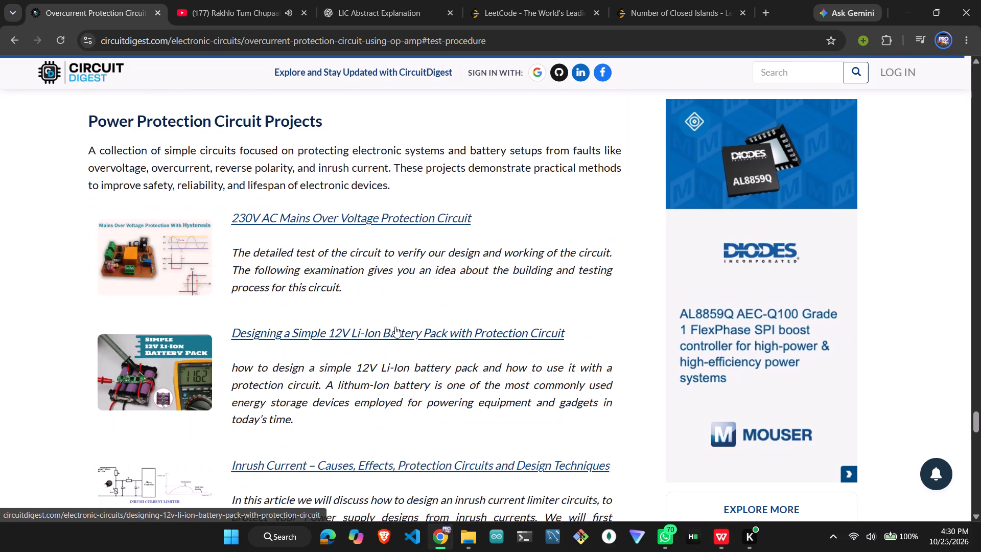
scroll(395, 327, "down", 4)
scroll(395, 327, "up", 3)
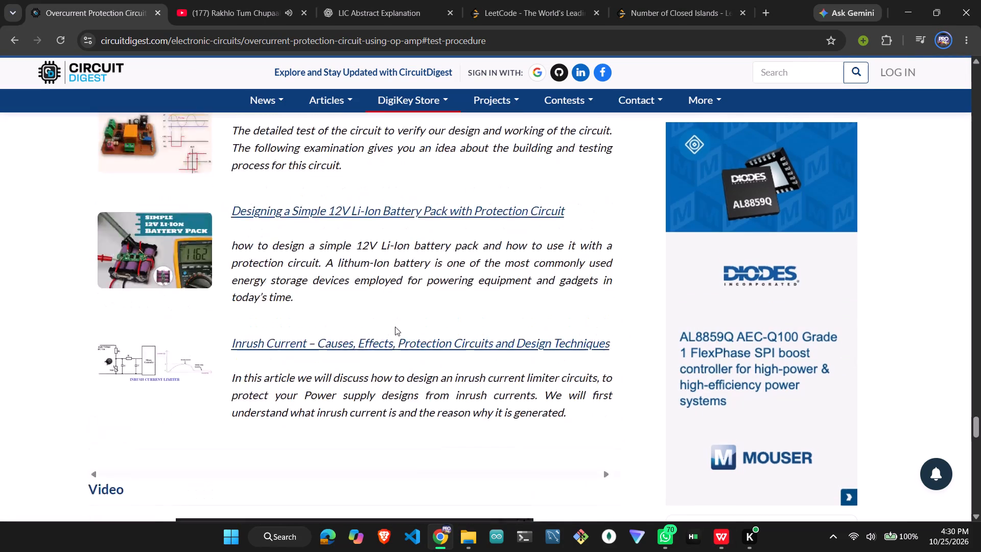
scroll(395, 327, "up", 4)
scroll(395, 327, "down", 6)
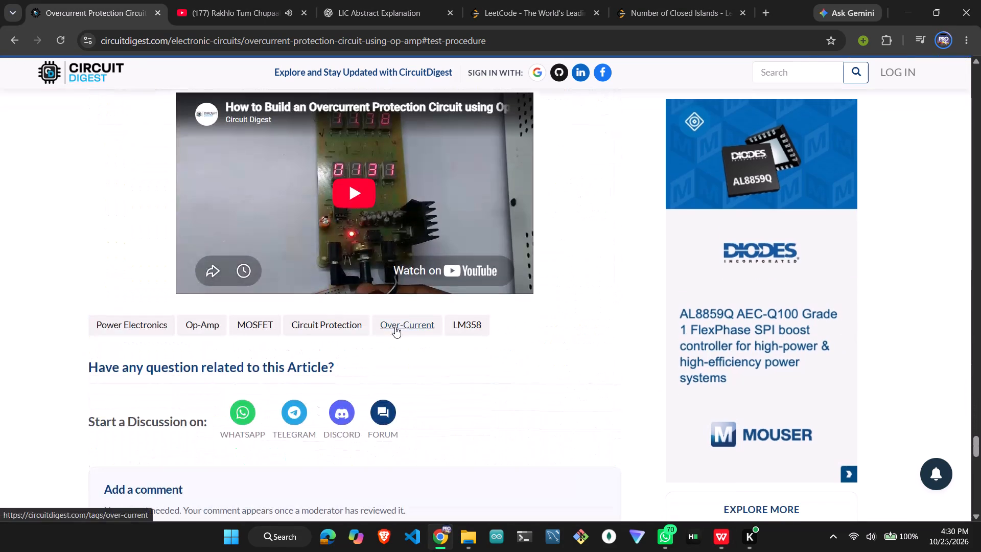
scroll(395, 327, "up", 1)
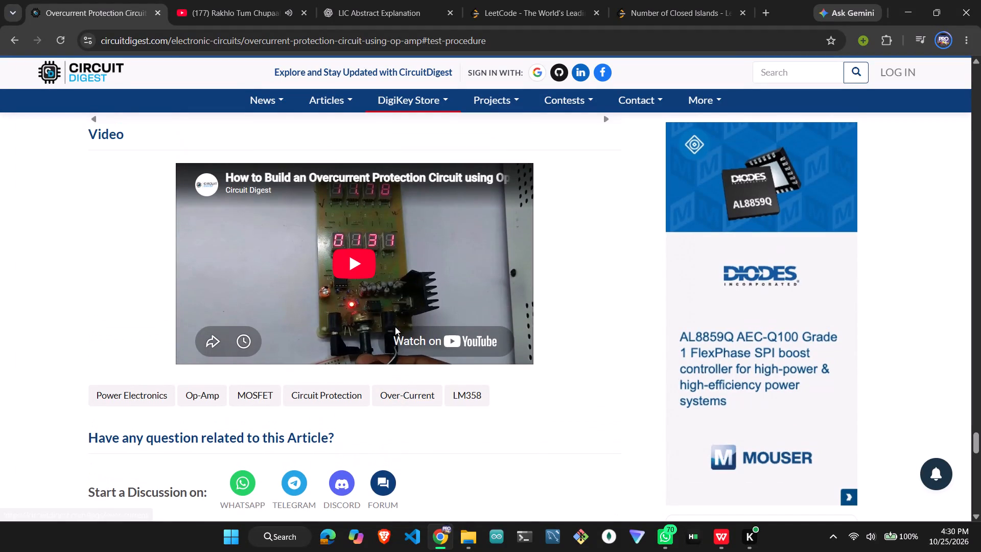
scroll(395, 327, "up", 8)
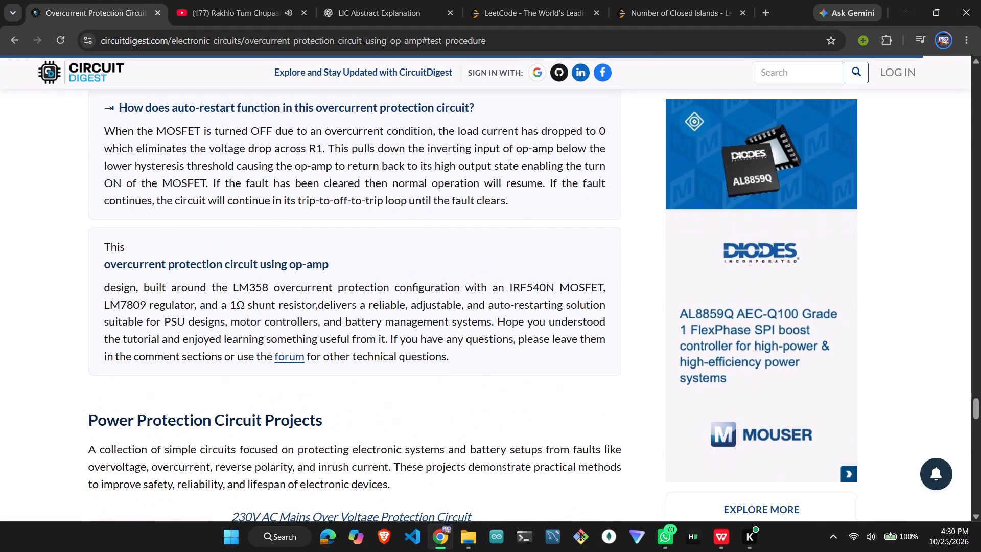
scroll(395, 327, "up", 1)
left_click_drag(104, 314, 208, 310)
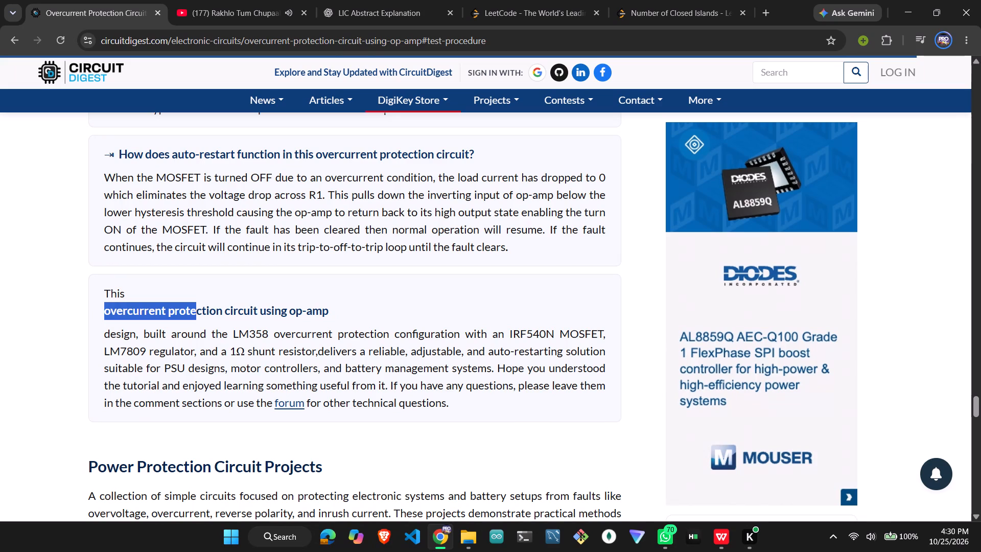
left_click_drag(208, 310, 321, 313)
left_click(321, 313)
scroll(321, 313, "up", 1)
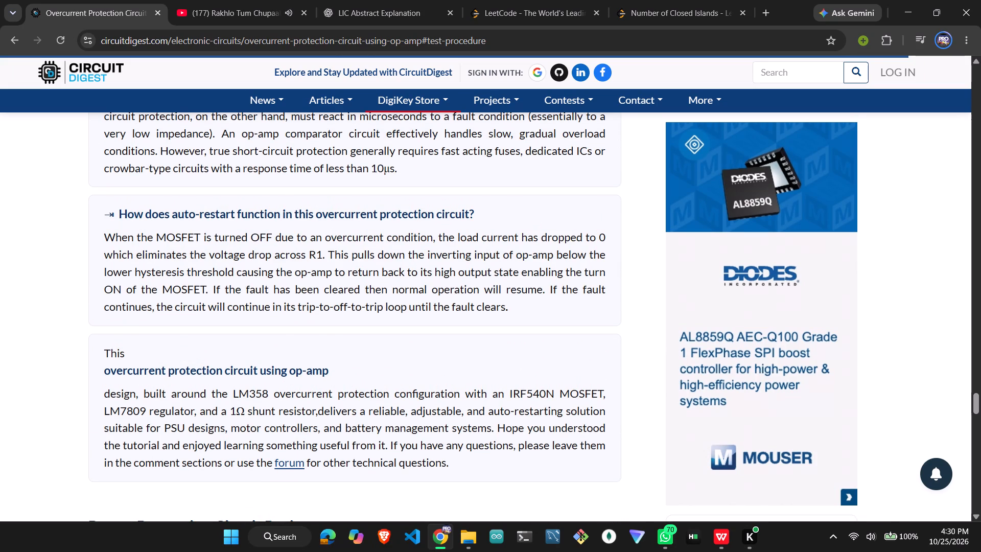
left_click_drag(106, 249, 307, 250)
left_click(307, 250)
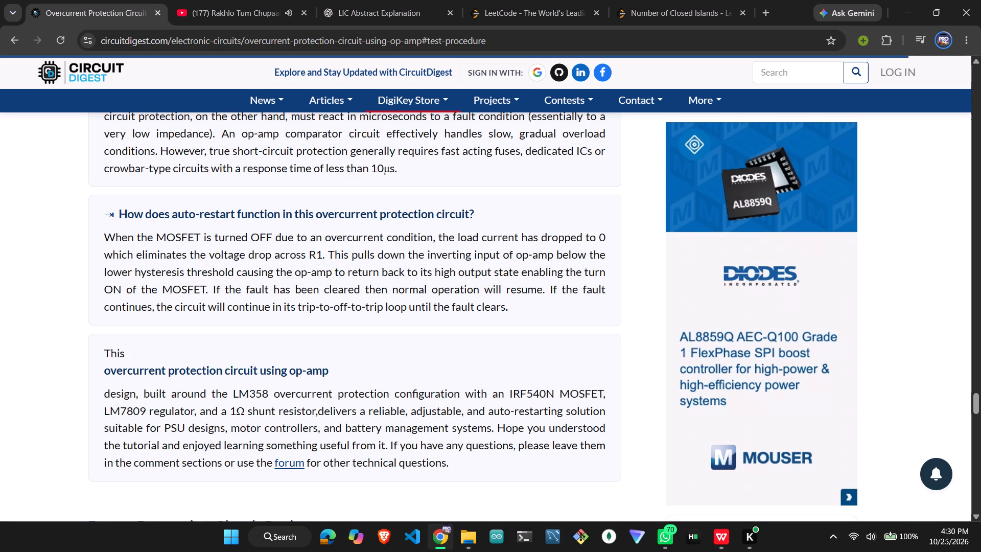
Open the share options of the embedded overcurrent protection circuit video in the article's Video section.
scroll(337, 252, "down", 3)
scroll(381, 397, "down", 3)
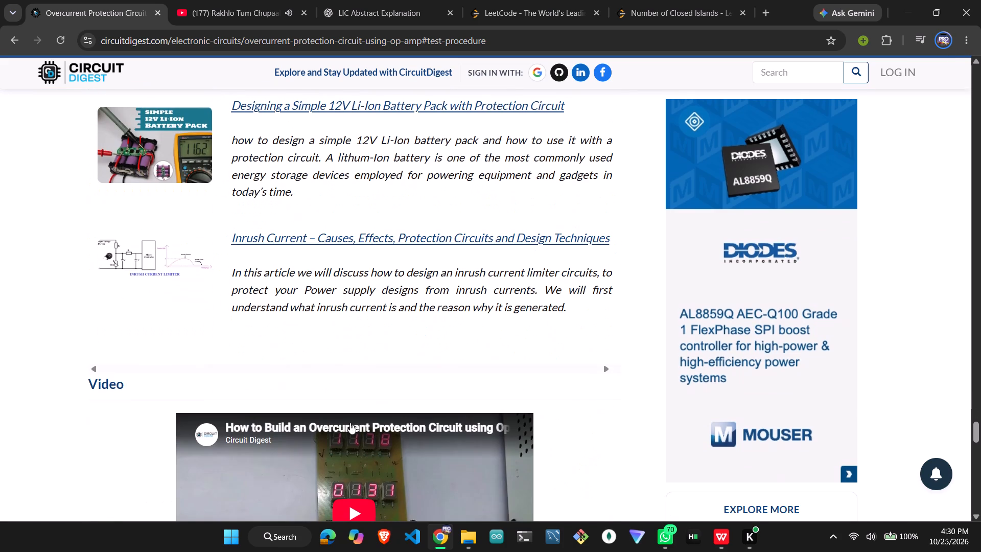
scroll(350, 423, "down", 2)
left_click(209, 443)
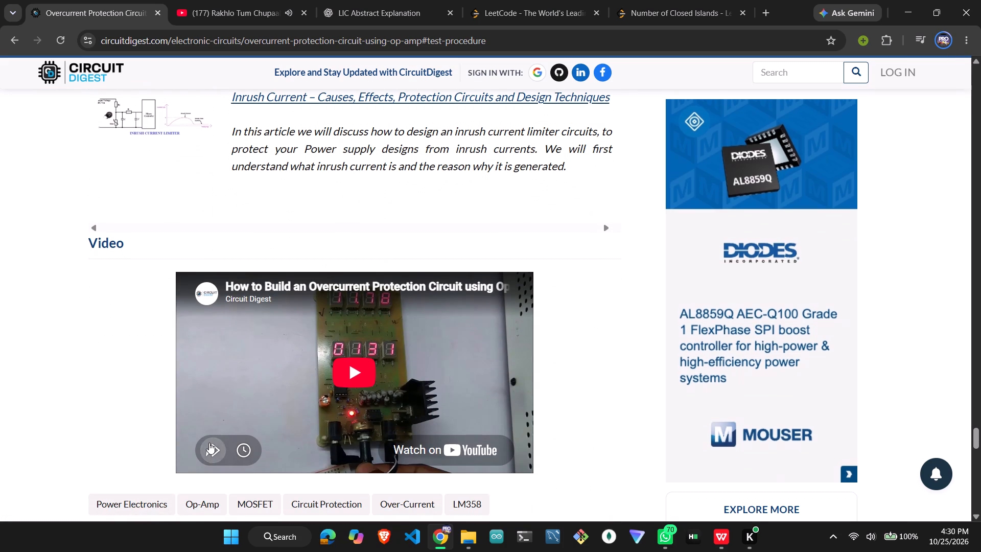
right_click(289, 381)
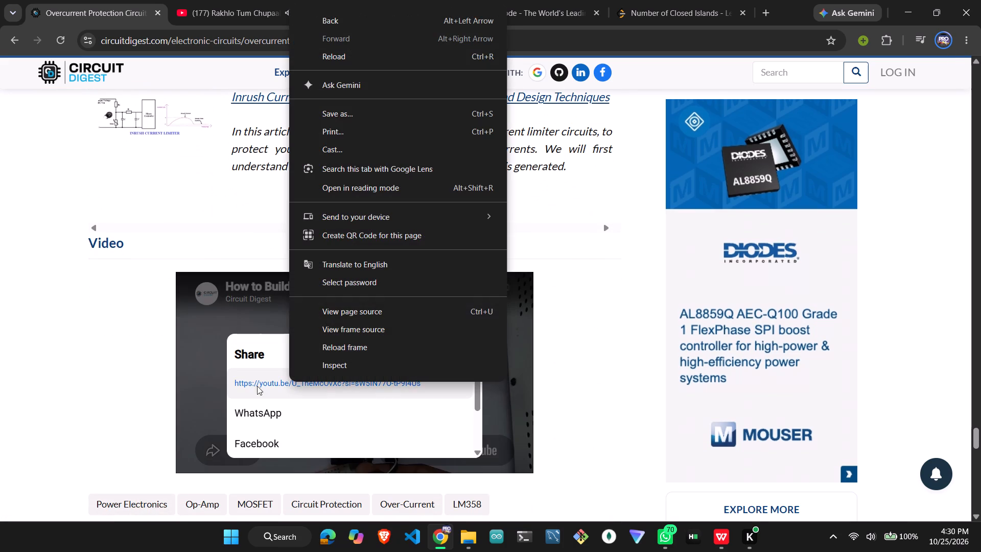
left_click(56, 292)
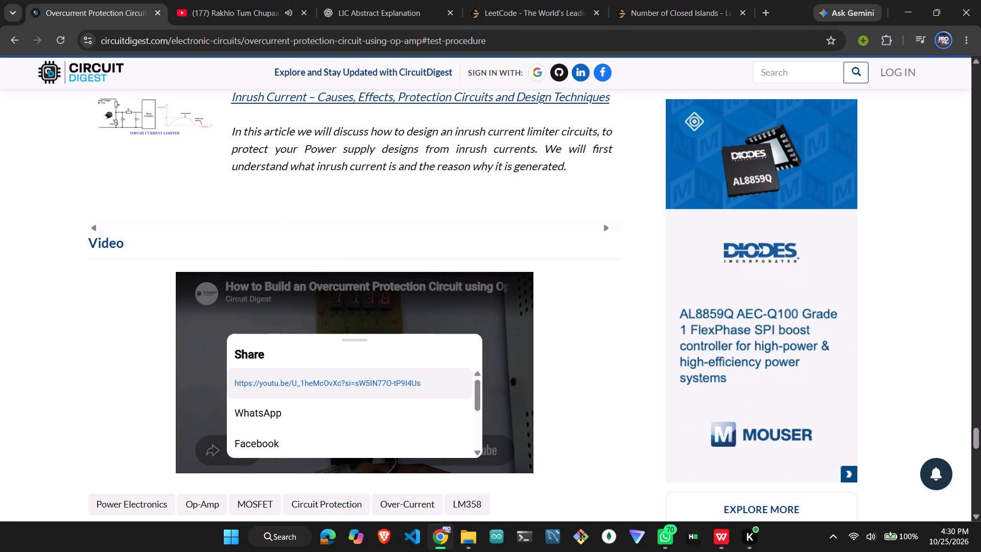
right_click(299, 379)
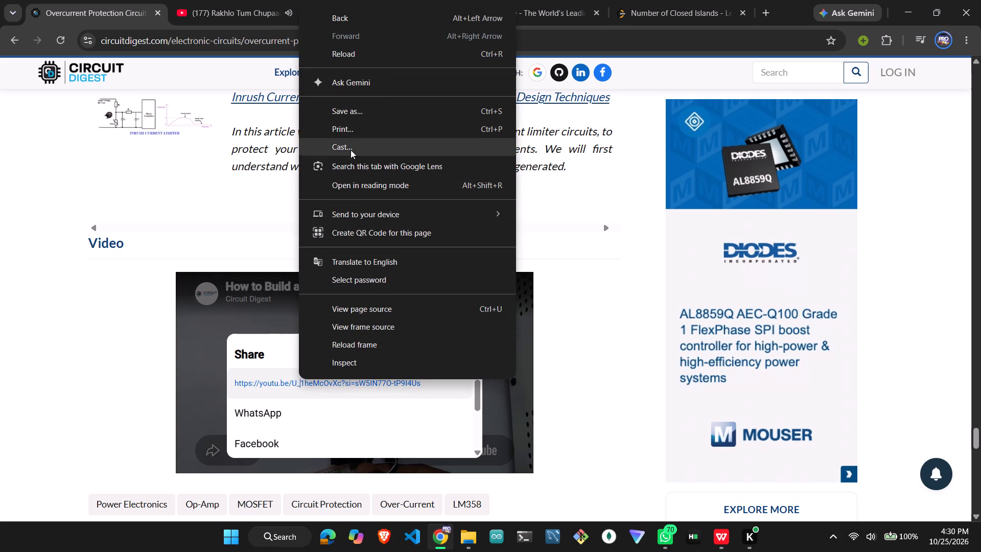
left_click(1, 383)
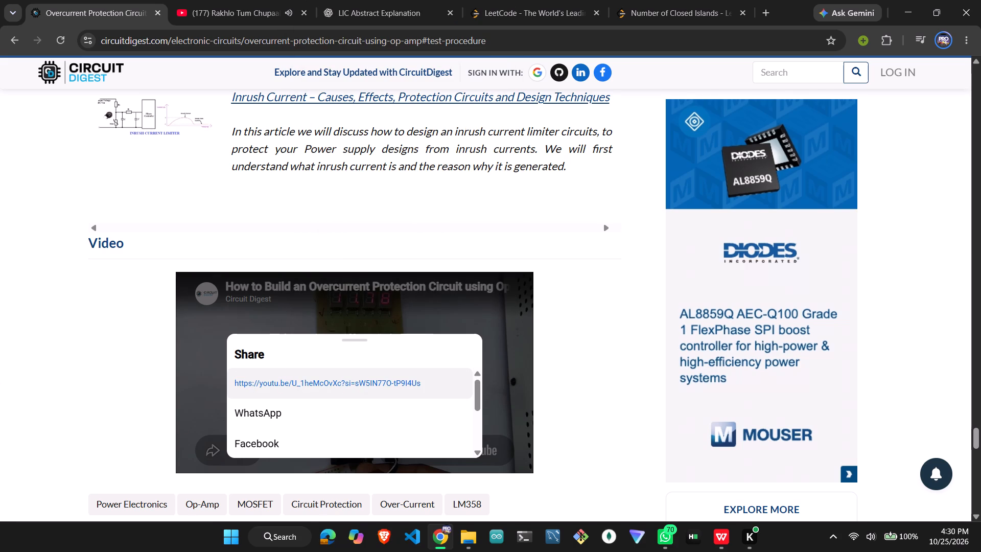
Copy the YouTube share link of the embedded overcurrent protection circuit video.
left_click_drag(233, 383, 445, 389)
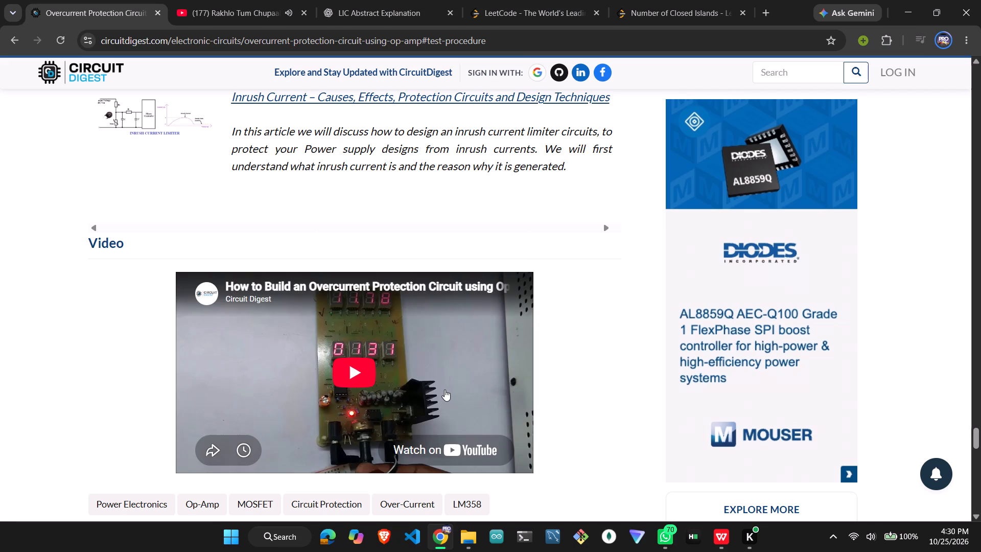
key("ctrl+c")
Open the copied YouTube video link in a new browser tab and try to pause its playback.
left_click(769, 4)
key("ctrl+v")
key("ctrl+Return")
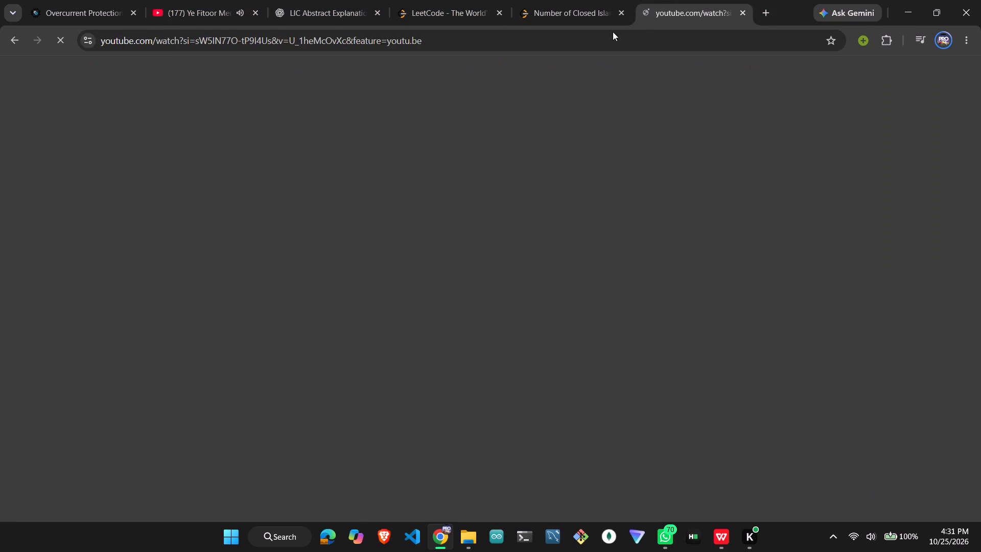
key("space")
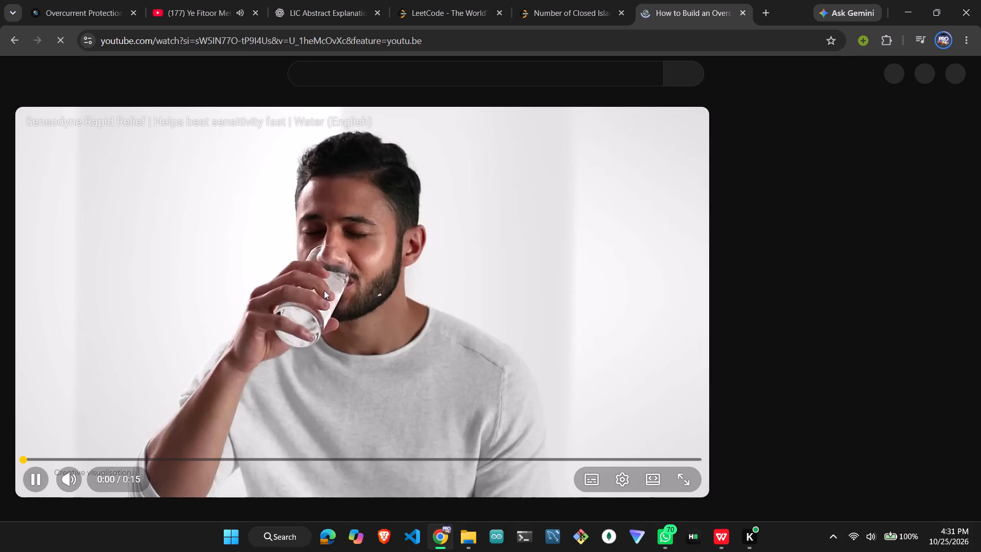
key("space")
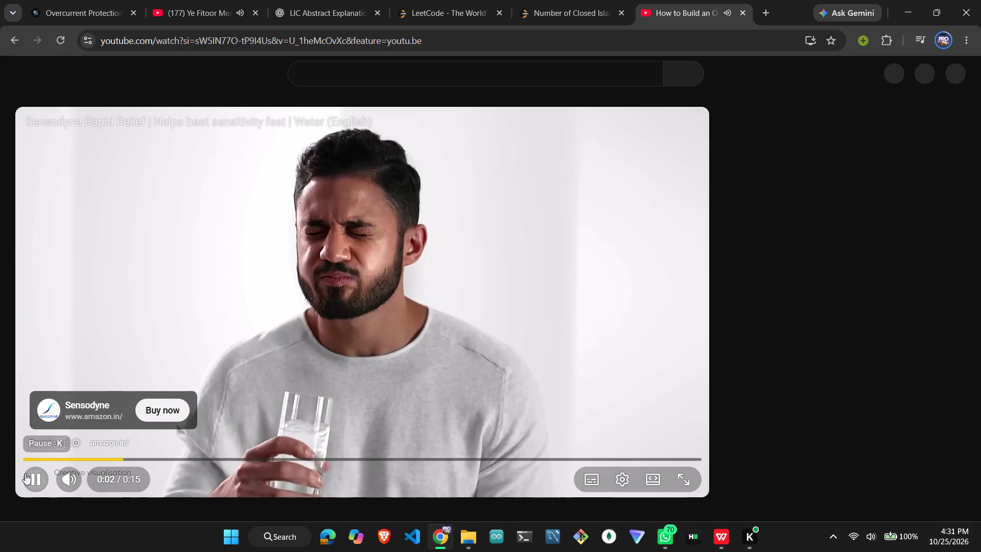
Try to pause the YouTube video on building the overcurrent circuit, and go back to the article's test procedure and Design Tips.
double_click(25, 473)
left_click(25, 473)
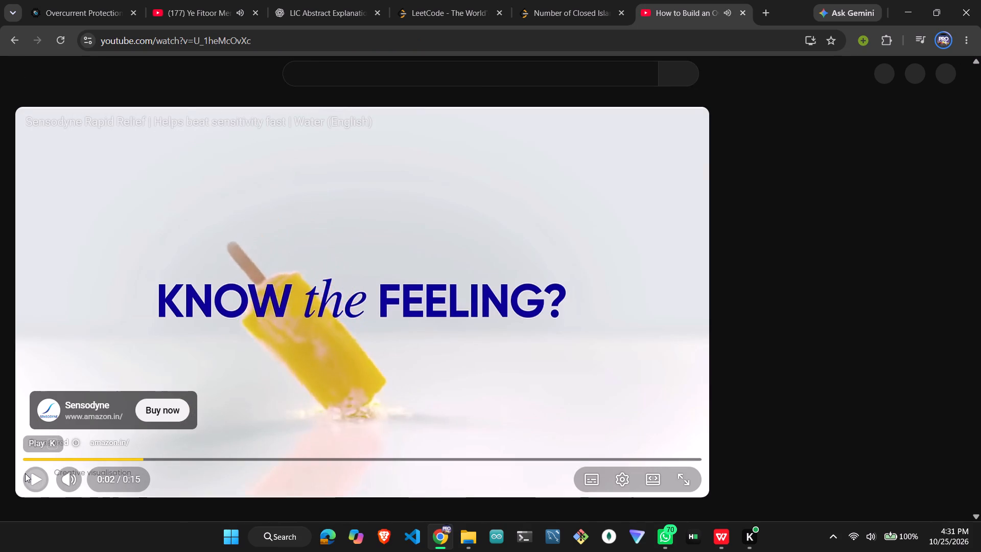
key("Escape")
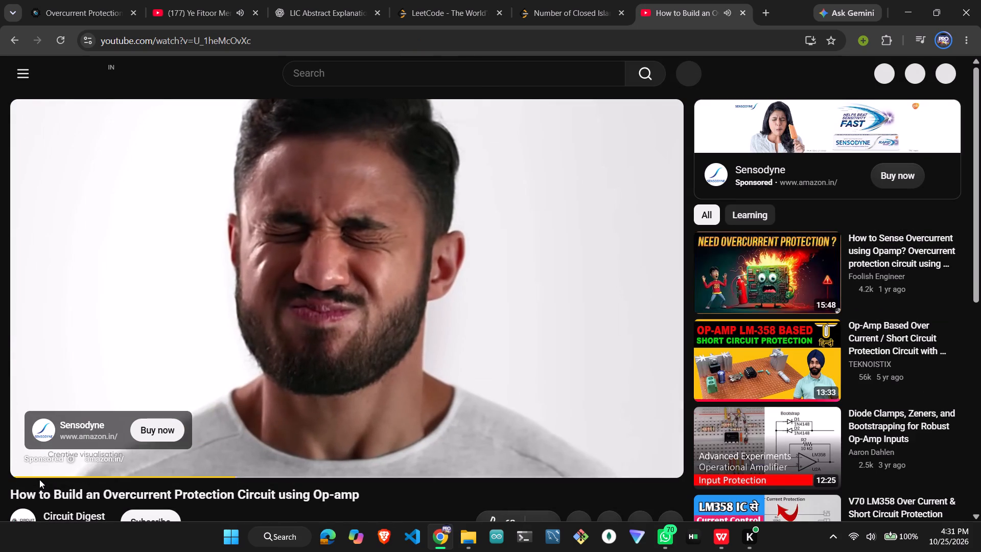
left_click(340, 268)
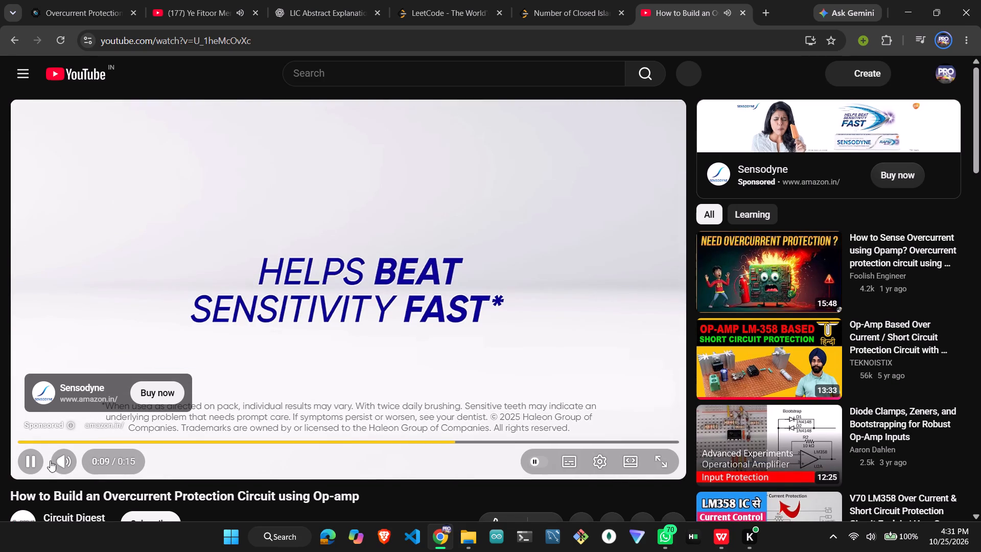
left_click(36, 461)
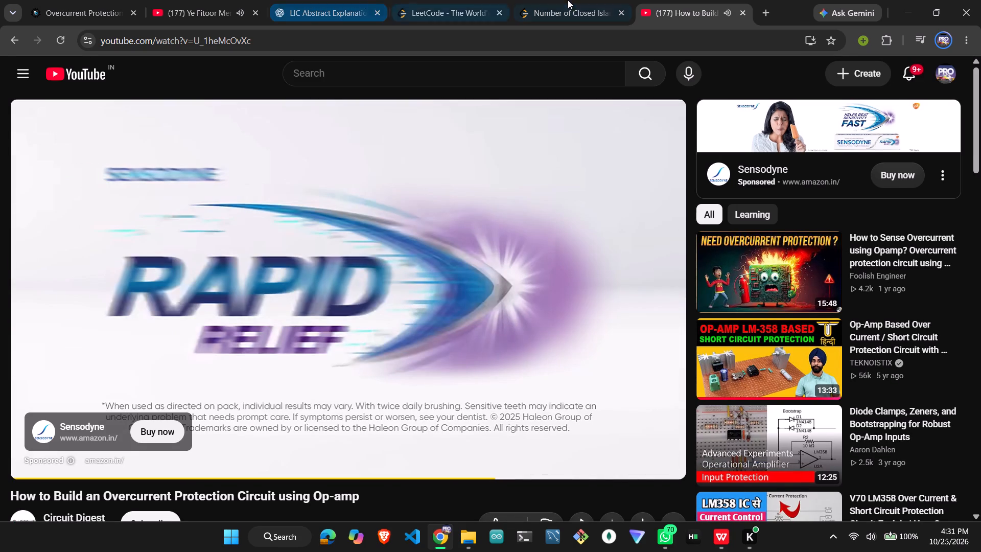
left_click(265, 0)
left_click(120, 0)
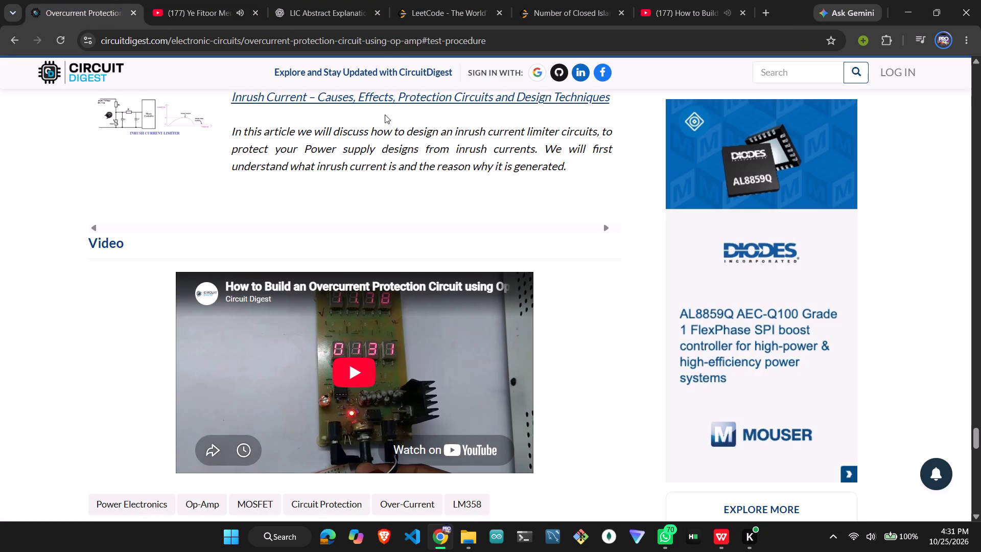
scroll(431, 228, "up", 14)
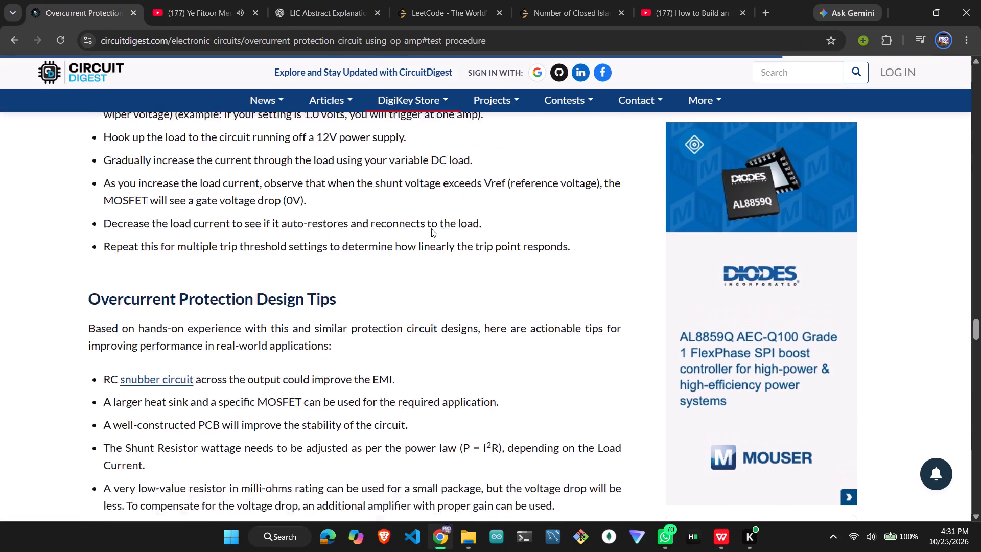
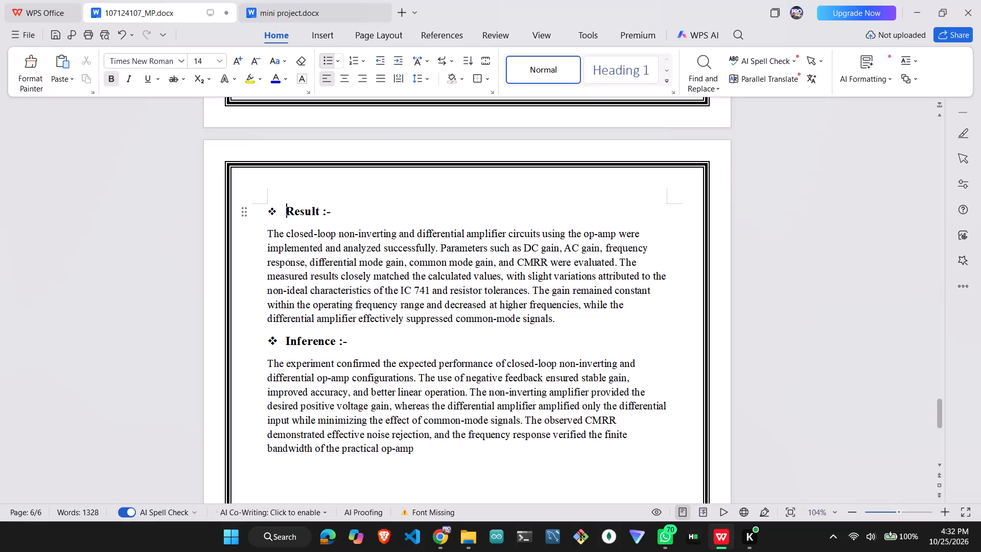
Switch to the Circuit Digest article in Chrome and copy its text from the title down to the comment section.
key("alt+Tab")
scroll(266, 156, "up", 6)
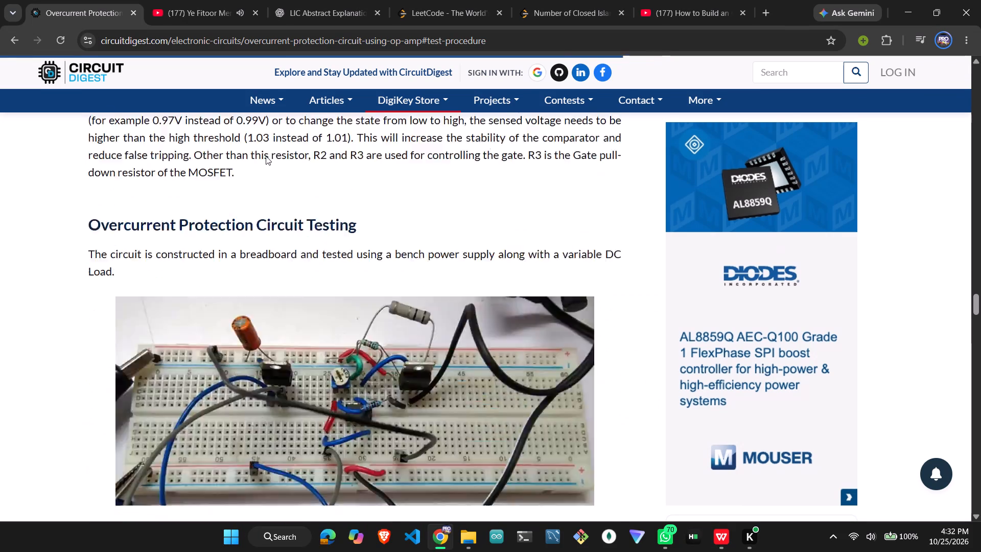
scroll(266, 156, "up", 15)
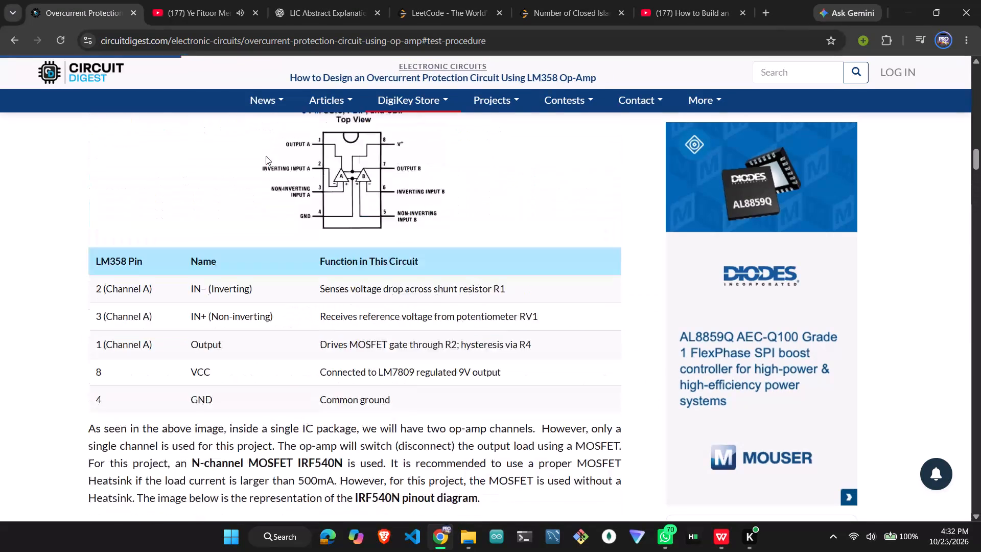
scroll(266, 156, "up", 15)
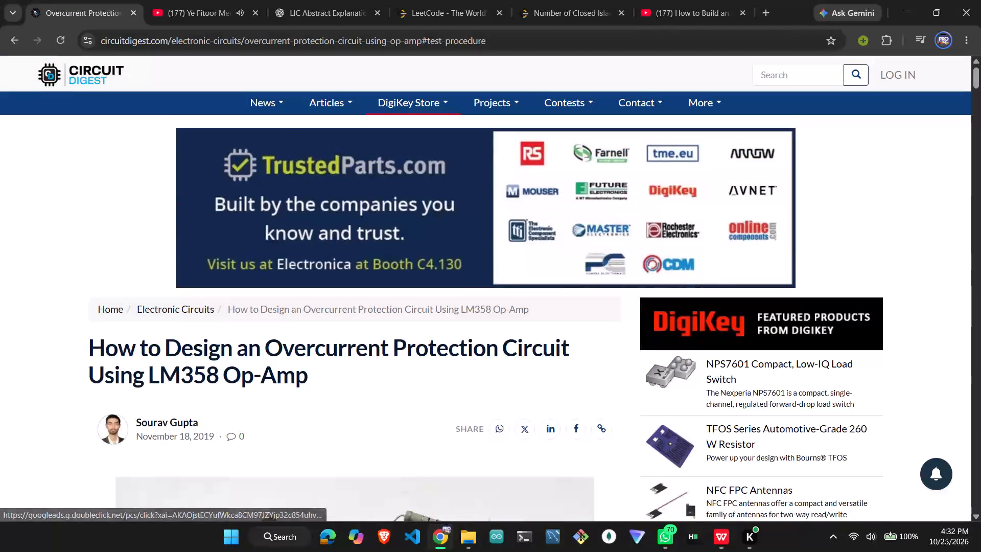
scroll(229, 311, "down", 5)
scroll(229, 311, "up", 1)
scroll(170, 331, "up", 2)
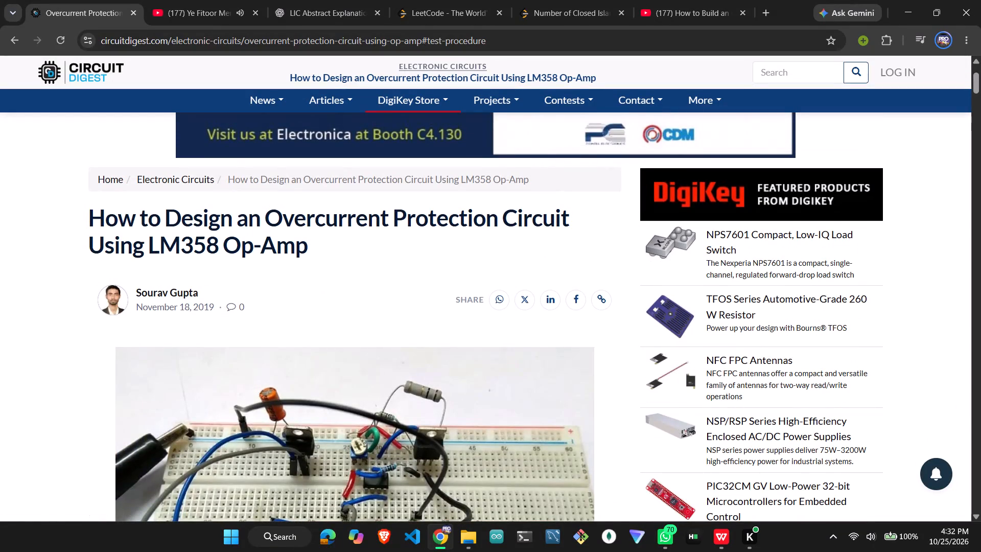
left_click_drag(90, 220, 469, 551)
key("ctrl+v")
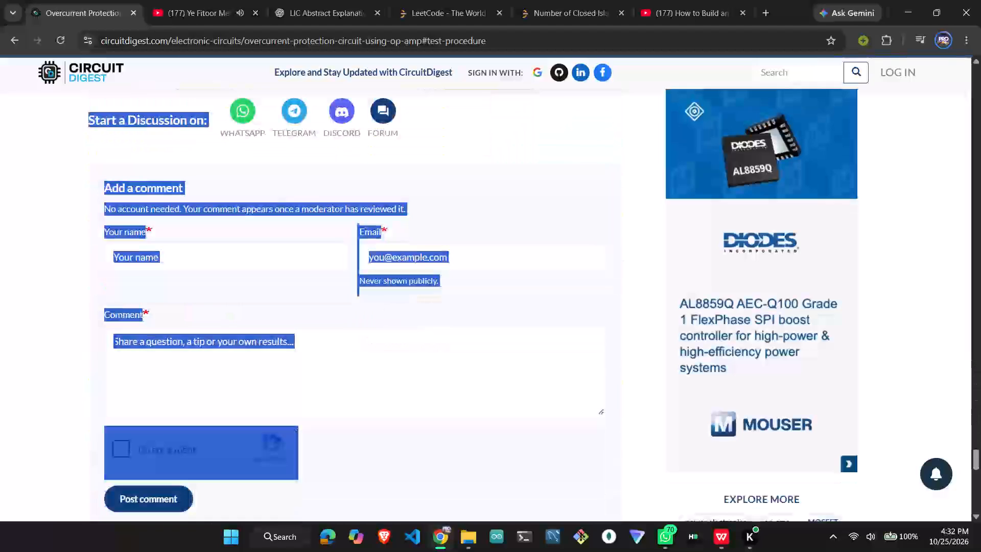
key("ctrl+c")
left_click(297, 0)
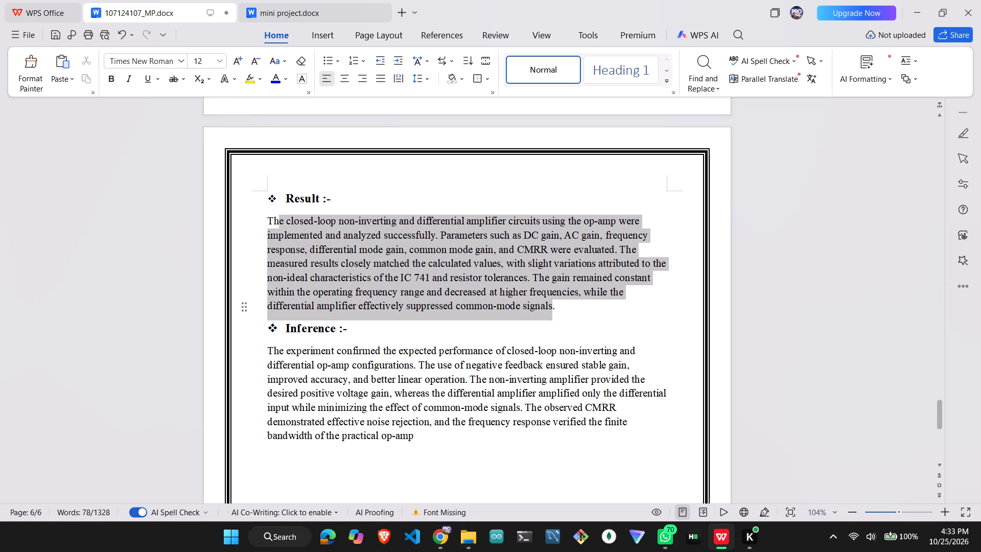
left_click_drag(279, 227, 278, 222)
key("BackSpace")
key("Delete")
key("Delete")
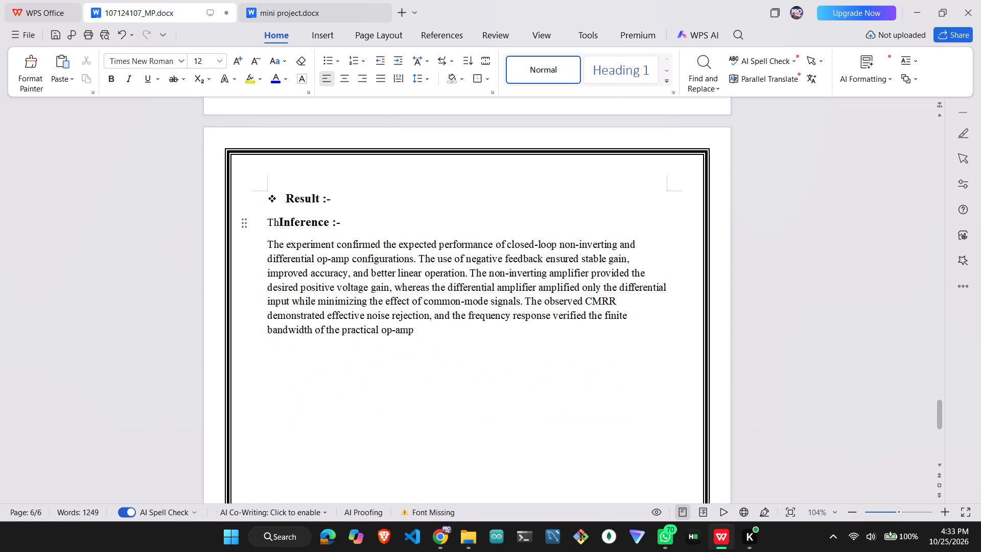
key("ctrl+z")
key("ctrl+c")
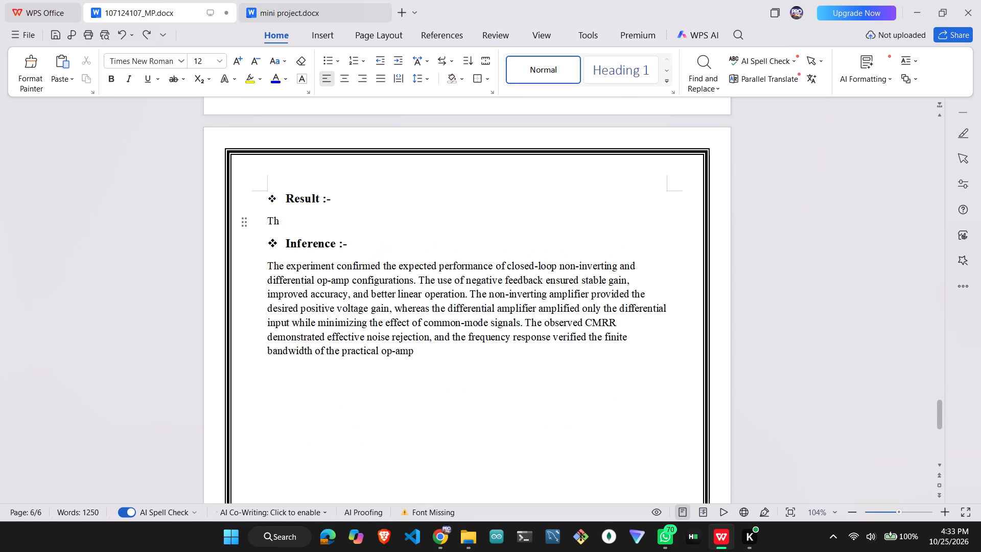
Paste the copied paragraph under the Result heading with Match Formatting and remove the duplicated letters "Th" at its start.
key("ctrl+v")
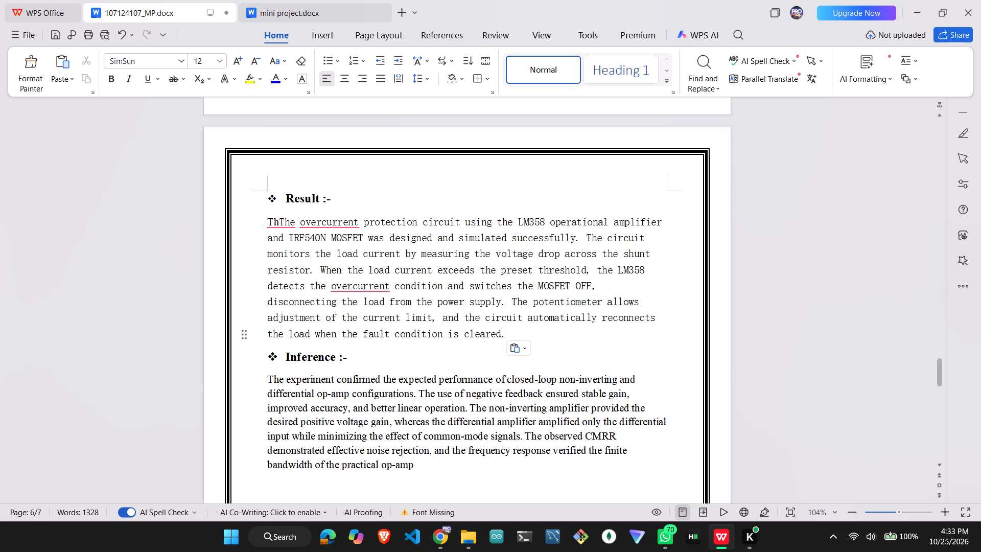
left_click(516, 347)
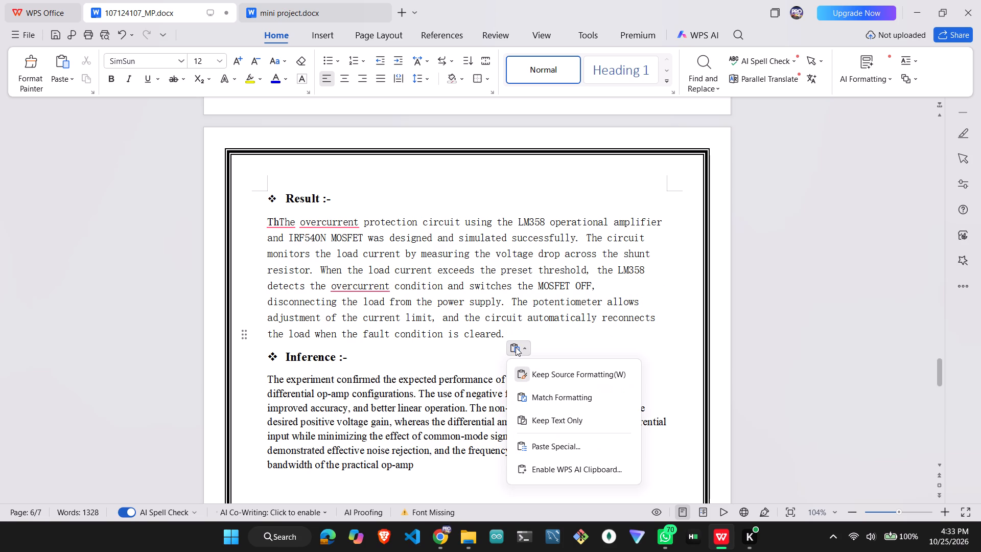
left_click(536, 389)
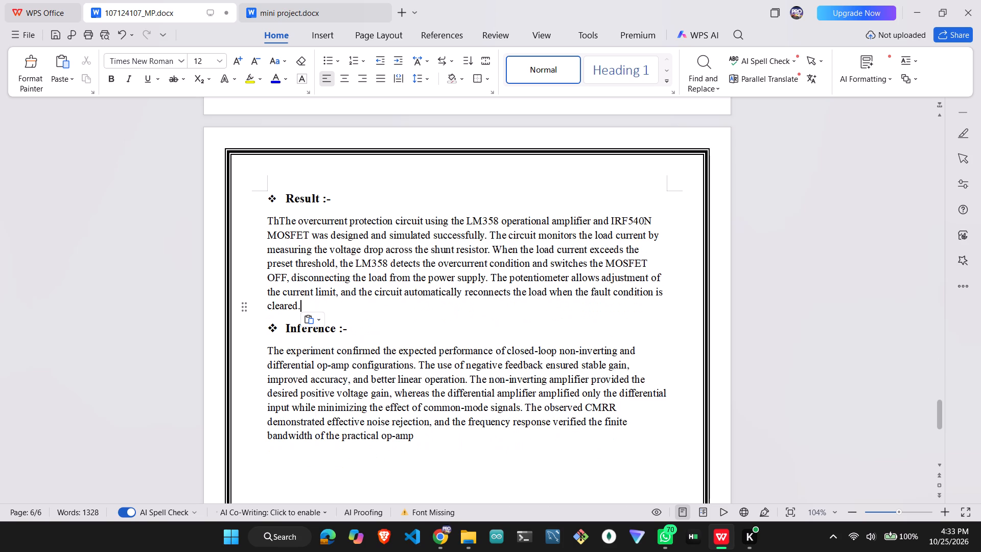
left_click(276, 217)
key("Delete")
key("Delete")
key("BackSpace")
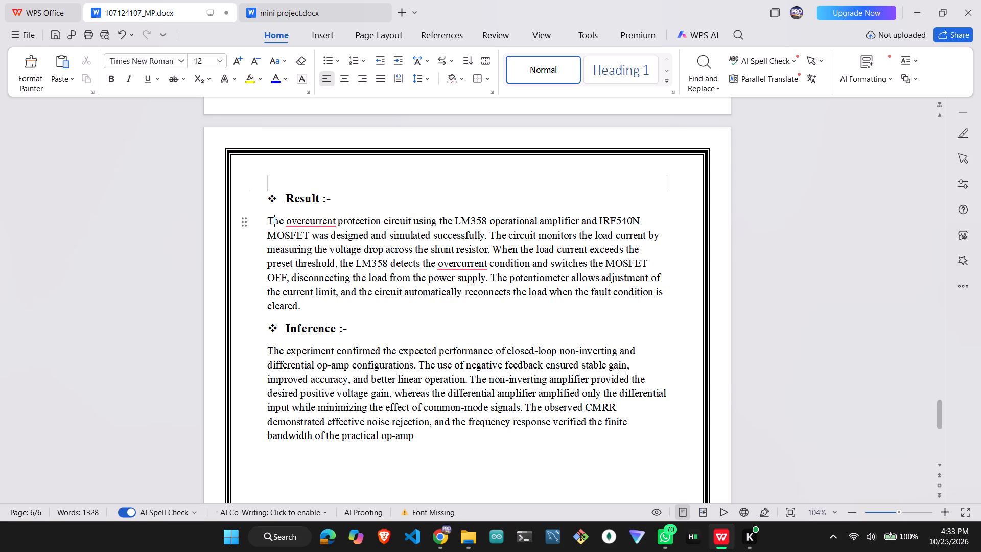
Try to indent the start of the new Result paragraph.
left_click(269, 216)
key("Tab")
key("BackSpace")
Make the new Result paragraph a bulleted item using the arrowhead preset bullet style.
left_click(330, 64)
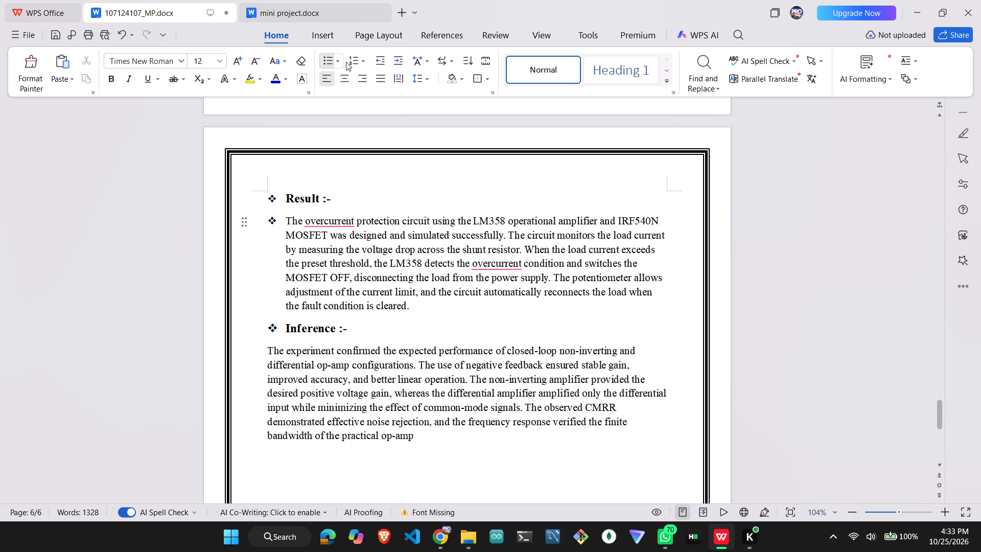
left_click(341, 55)
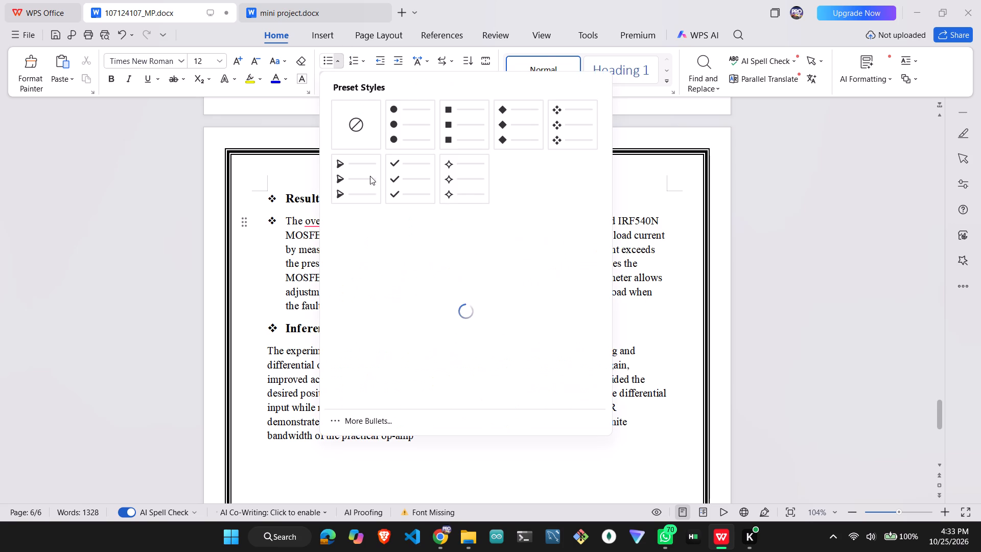
left_click(367, 179)
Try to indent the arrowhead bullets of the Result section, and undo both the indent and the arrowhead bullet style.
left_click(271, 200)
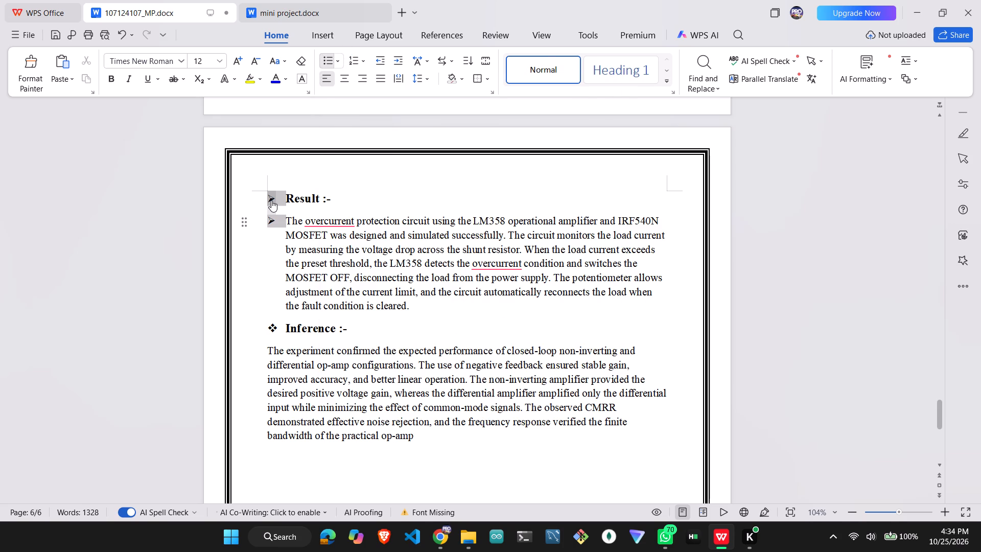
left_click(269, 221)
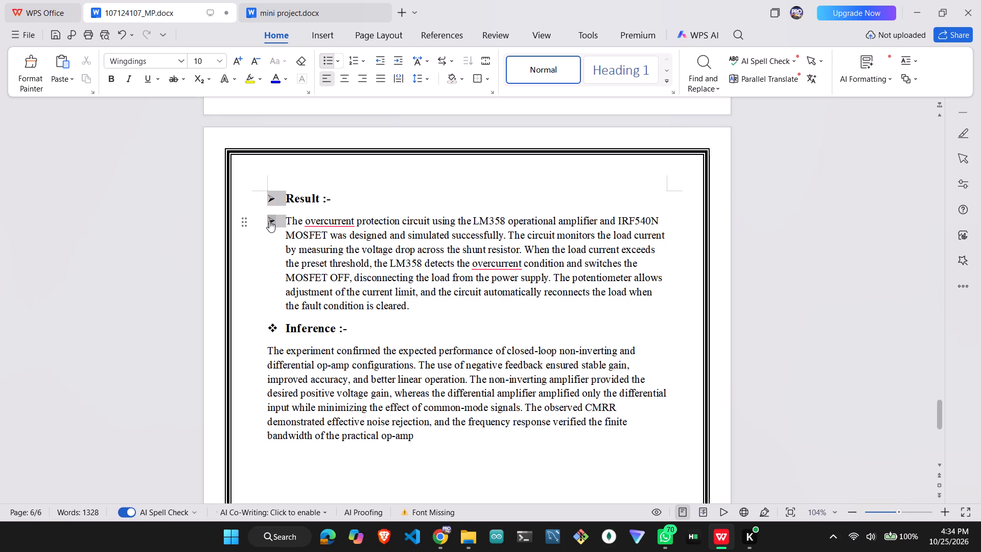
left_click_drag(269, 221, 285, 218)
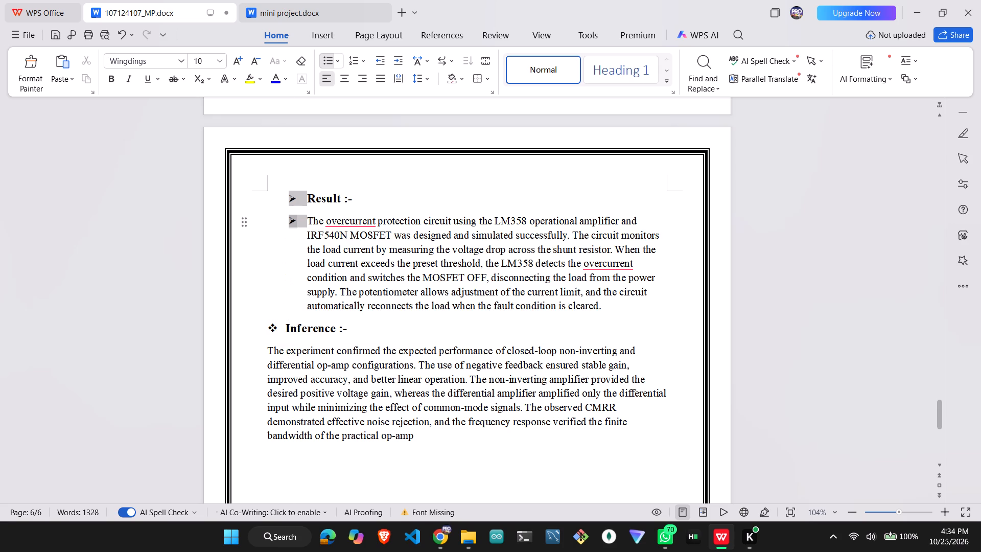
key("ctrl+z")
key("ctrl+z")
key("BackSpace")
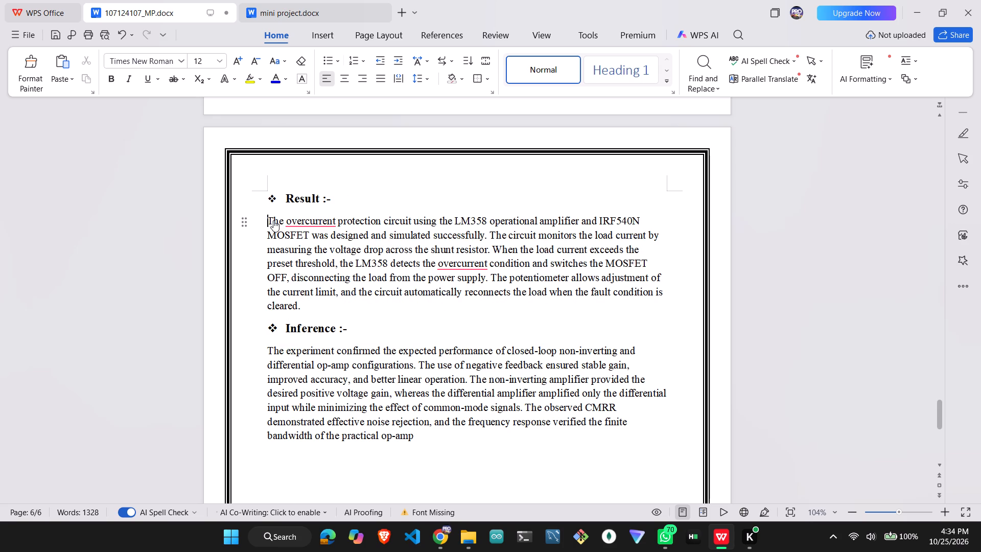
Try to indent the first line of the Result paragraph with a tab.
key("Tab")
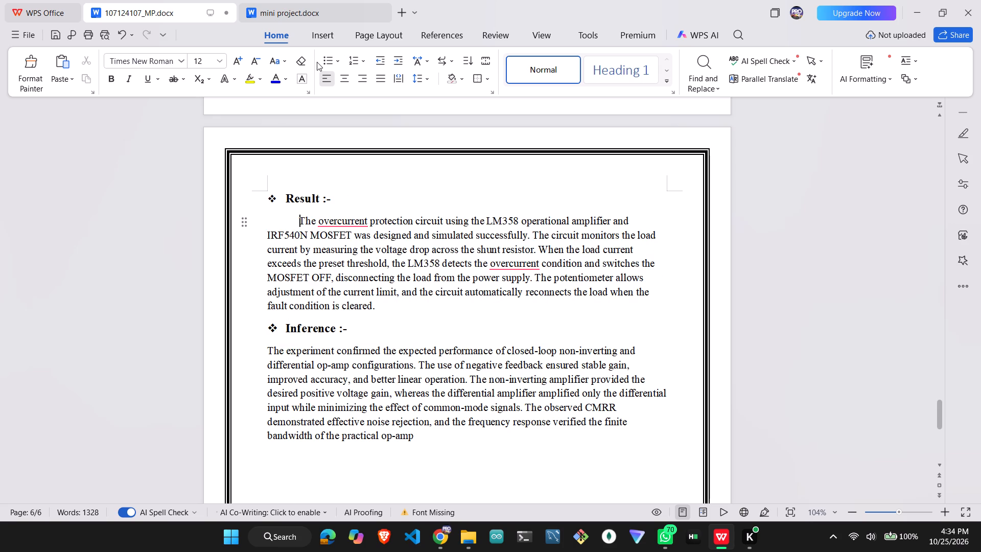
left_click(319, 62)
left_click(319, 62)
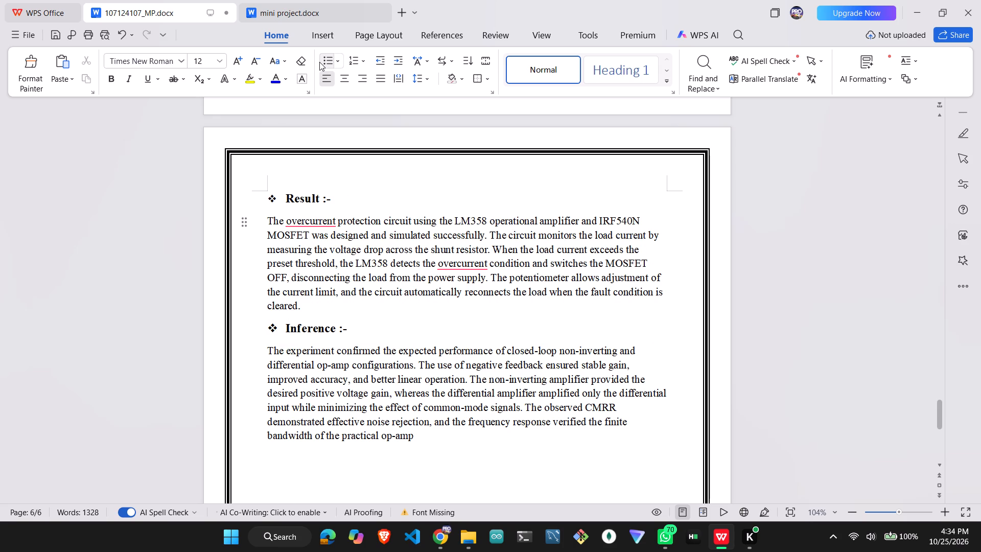
Make the Result paragraph a bulleted item with the filled square preset style, indented slightly further than the Result heading's bullet.
left_click(344, 58)
left_click(340, 60)
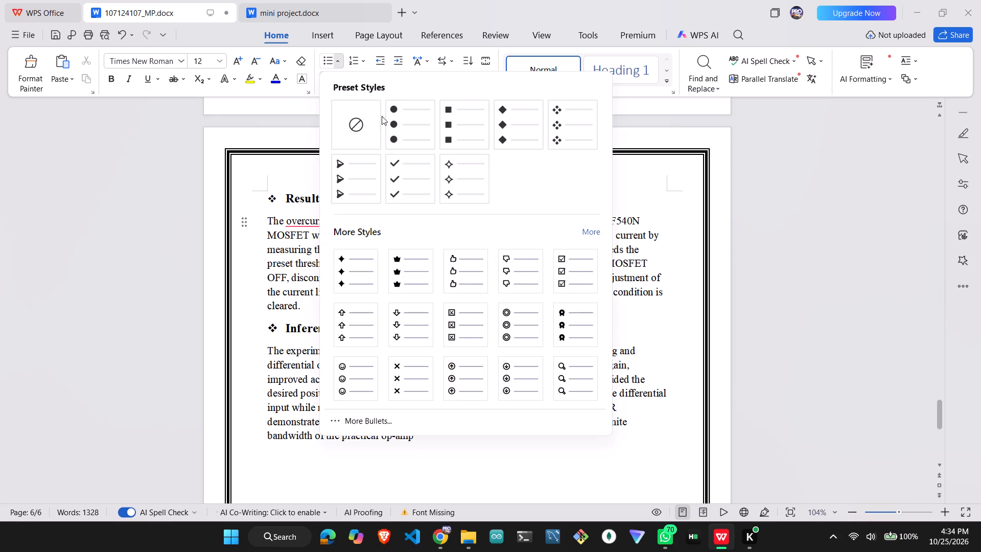
left_click(467, 142)
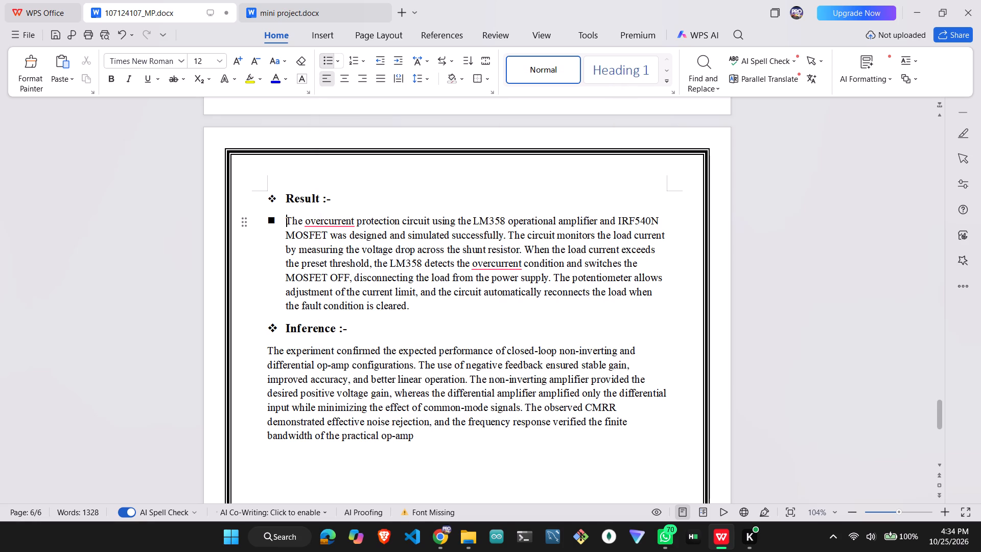
left_click(273, 220)
left_click_drag(273, 220, 296, 218)
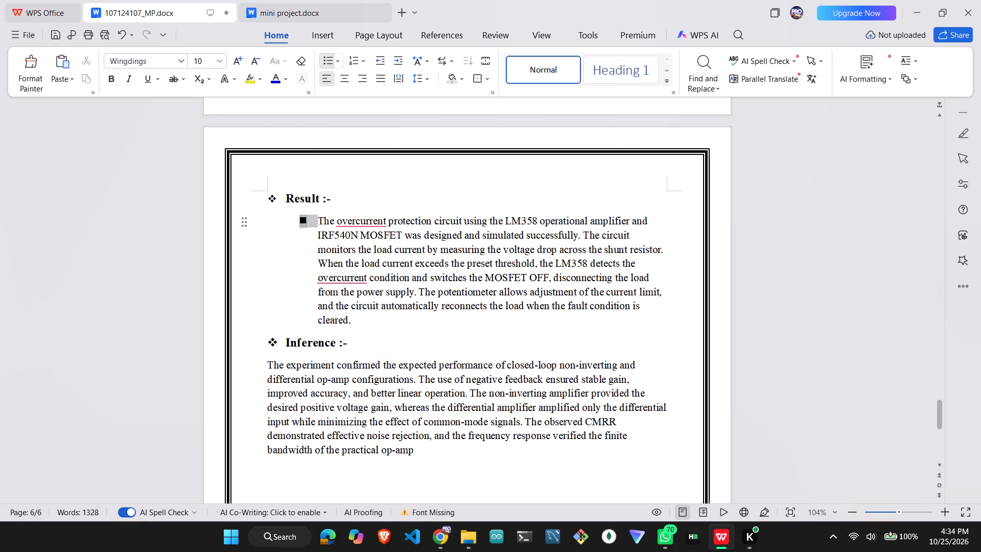
left_click_drag(306, 221, 285, 222)
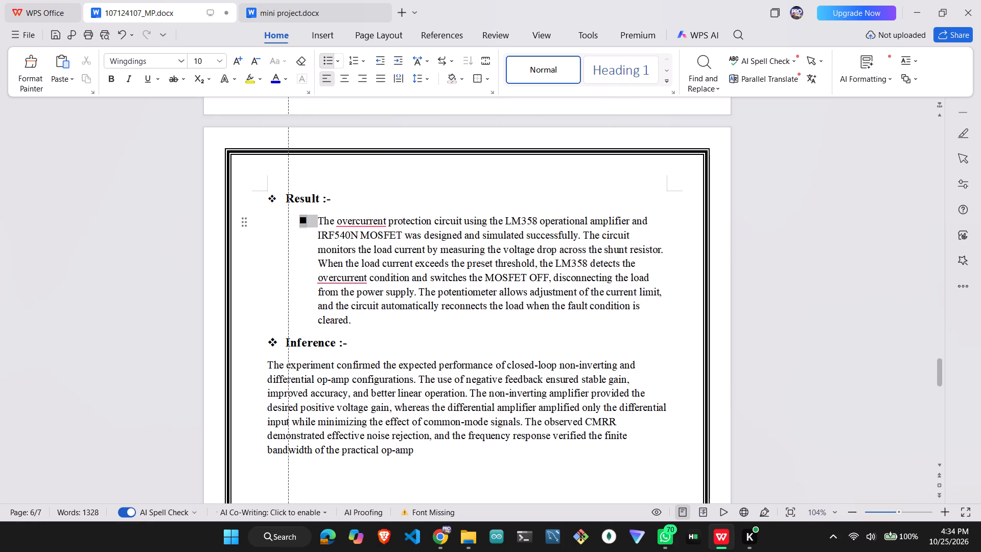
left_click_drag(285, 222, 281, 222)
triple_click(281, 222)
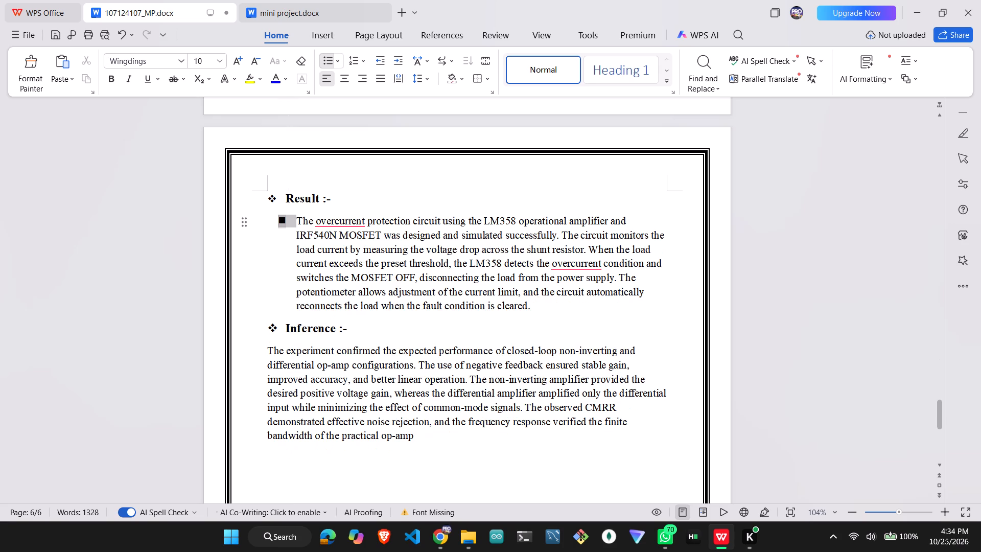
Change the Result paragraph's bullet to the hollow four-pointed star preset style, trying the check mark style first.
left_click(339, 60)
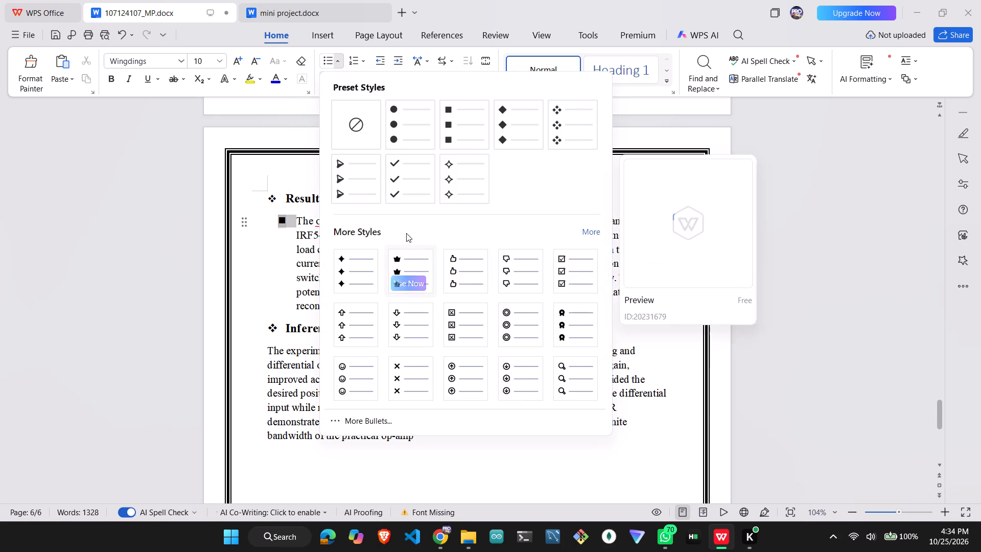
left_click(430, 172)
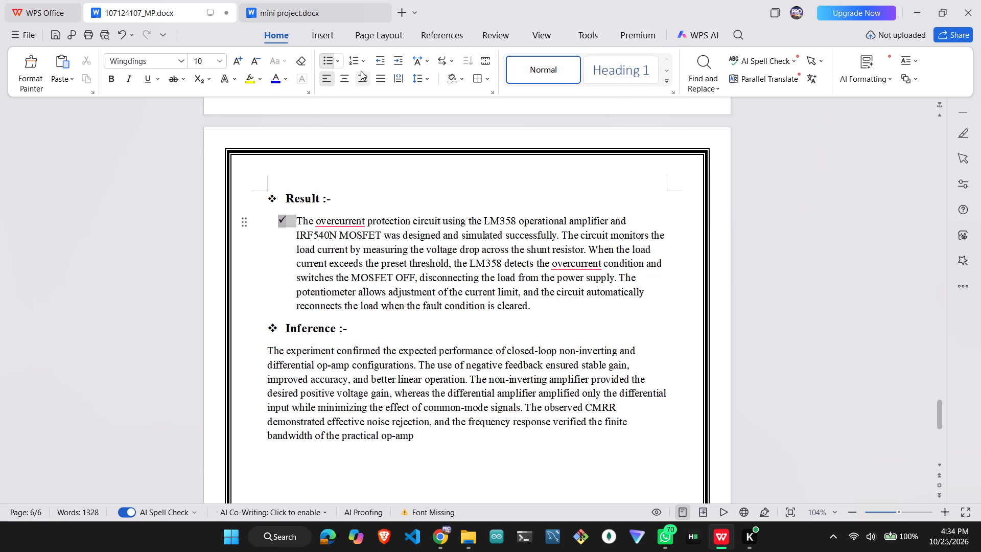
left_click(340, 63)
left_click(461, 170)
left_click(351, 277)
scroll(321, 331, "down", 1)
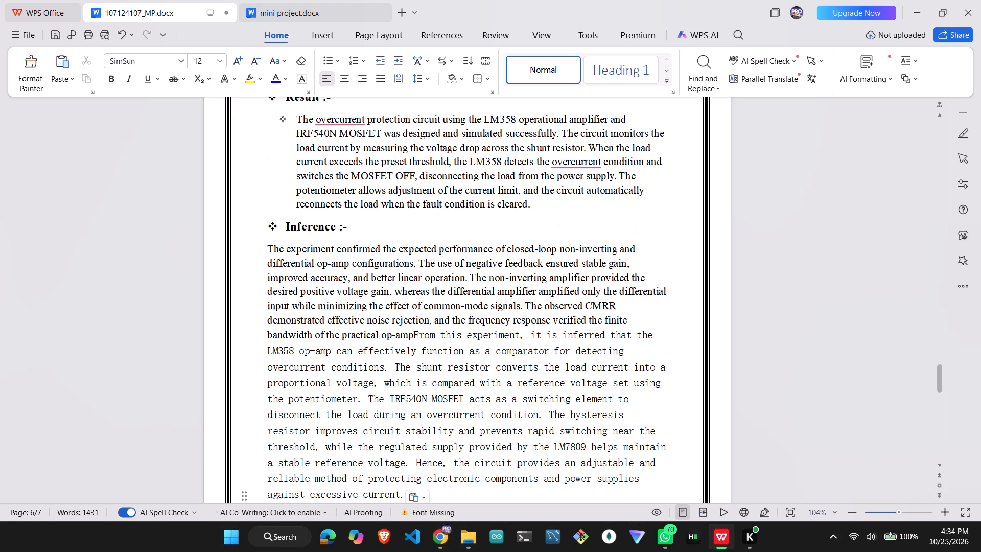
Delete the old op-amp inference text in front of the pasted paragraph, from "experiment" through "practical op-amp".
scroll(428, 336, "down", 1)
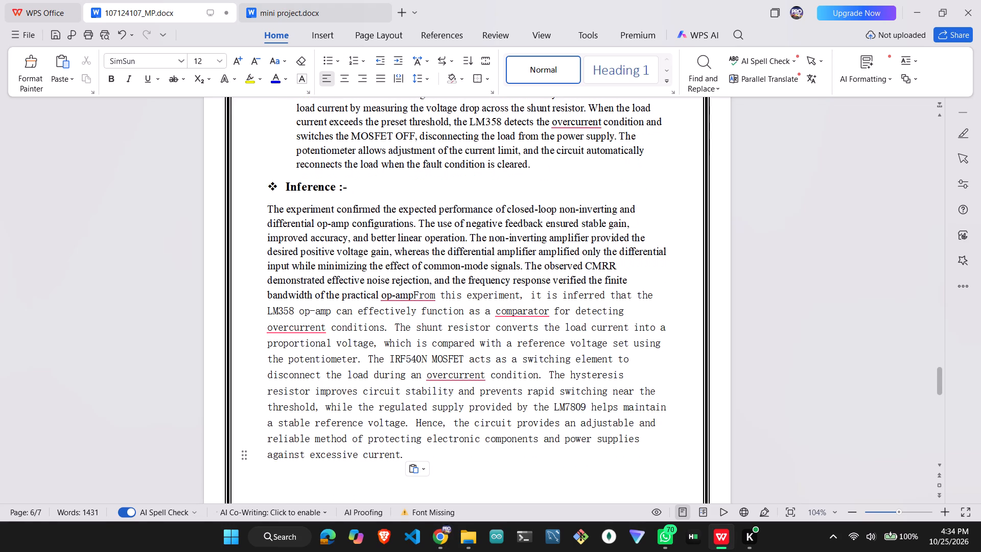
left_click_drag(413, 297, 357, 224)
key("BackSpace")
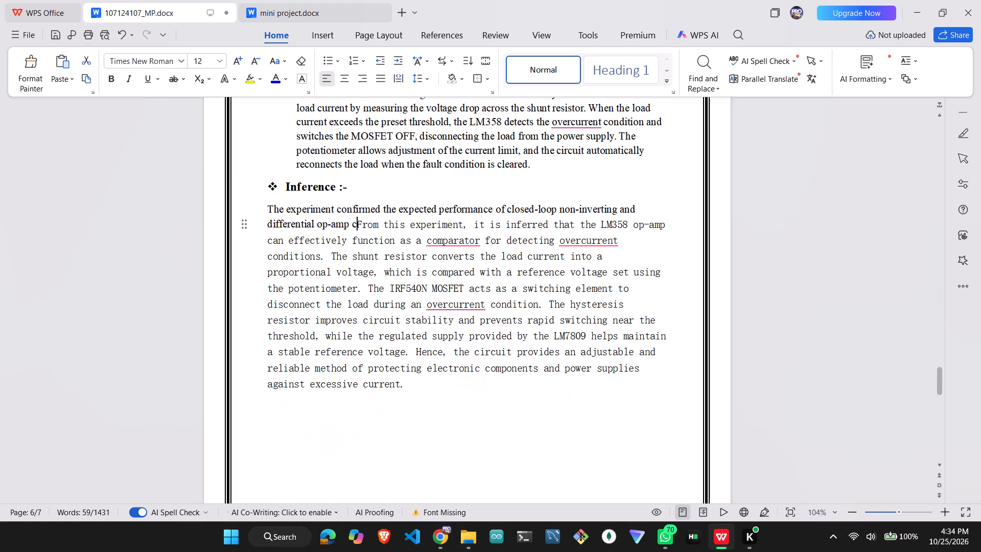
left_click_drag(357, 224, 335, 211)
key("BackSpace")
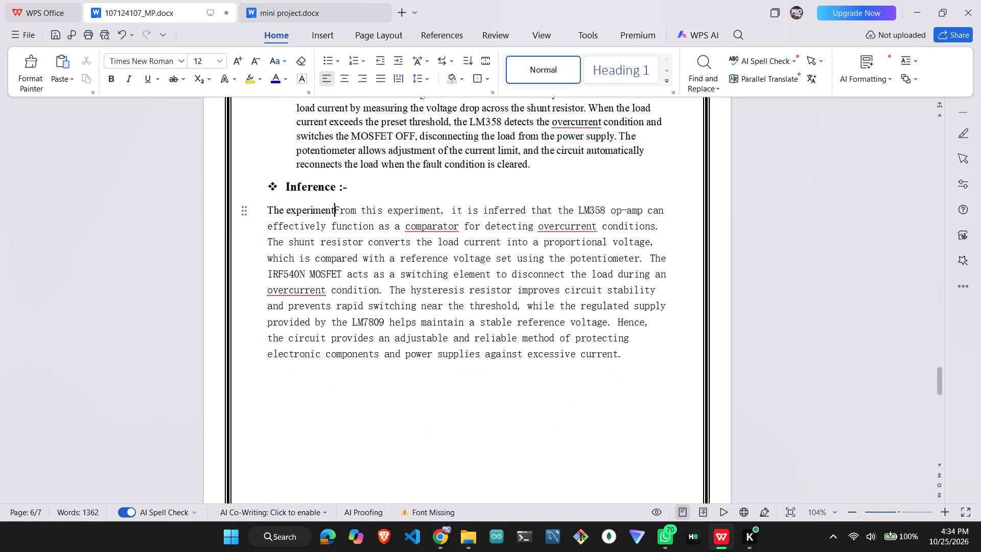
key("BackSpace")
key("BackSpace")
key("BackSpace")
key("BackSpace")
key("BackSpace")
key("BackSpace")
key("BackSpace")
key("BackSpace")
key("BackSpace")
key("BackSpace")
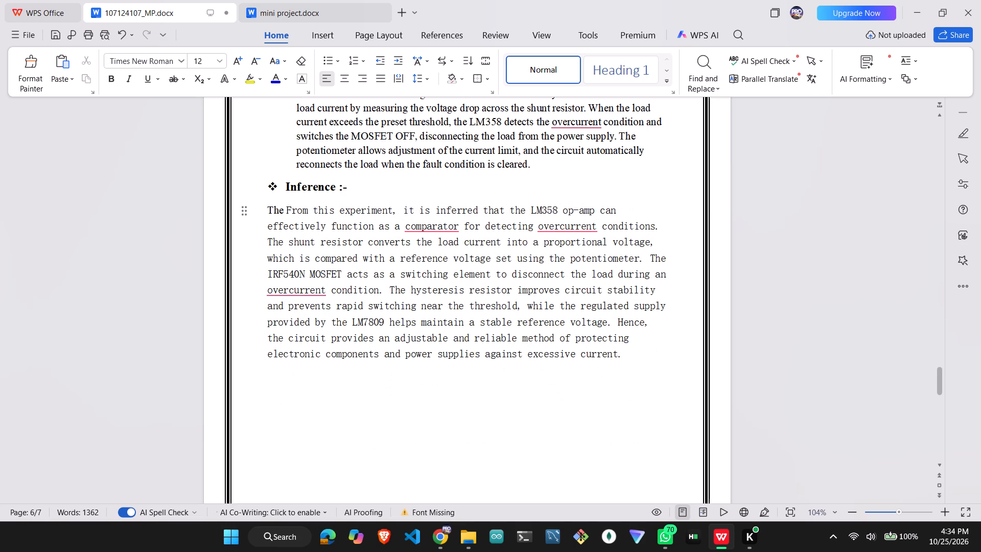
Make the Inference paragraph a bulleted item with the hollow four-pointed star preset style, indented to match the Result paragraph.
left_click(343, 65)
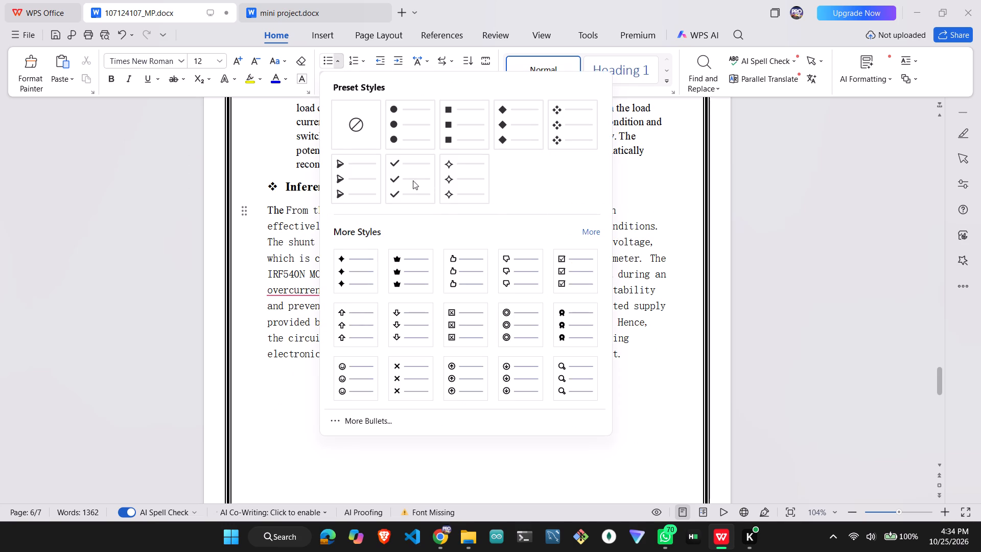
left_click(403, 179)
left_click_drag(270, 209, 277, 209)
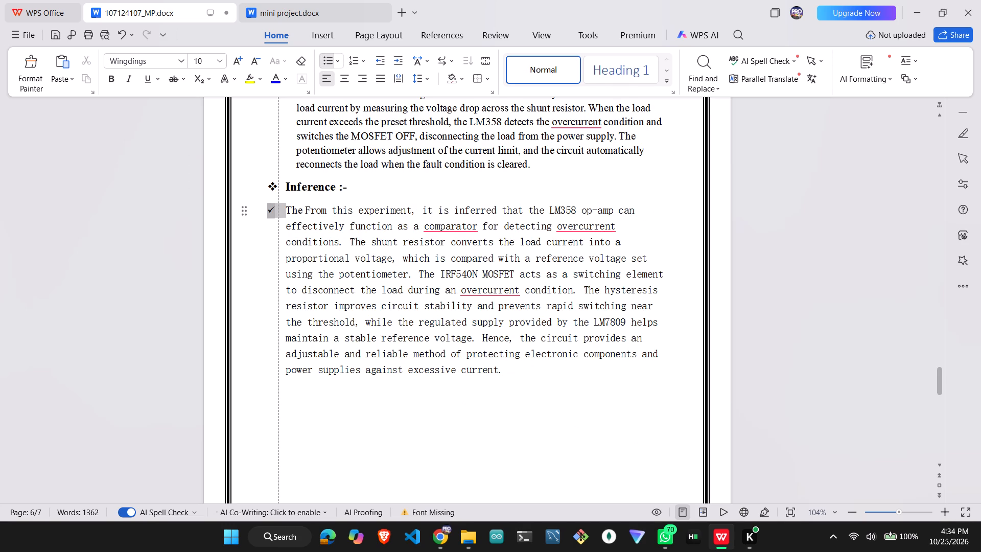
left_click_drag(277, 209, 283, 209)
scroll(283, 209, "up", 1)
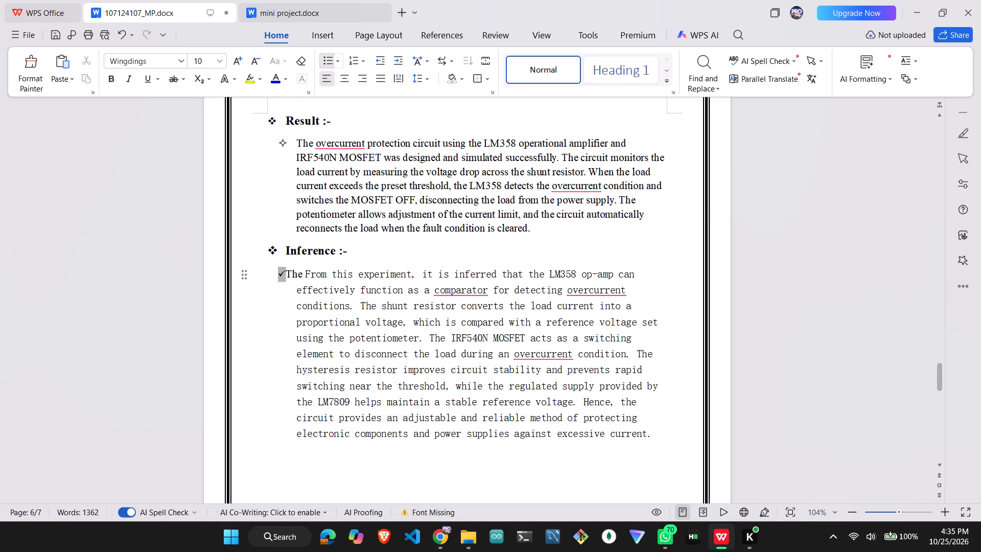
left_click(340, 57)
left_click(458, 166)
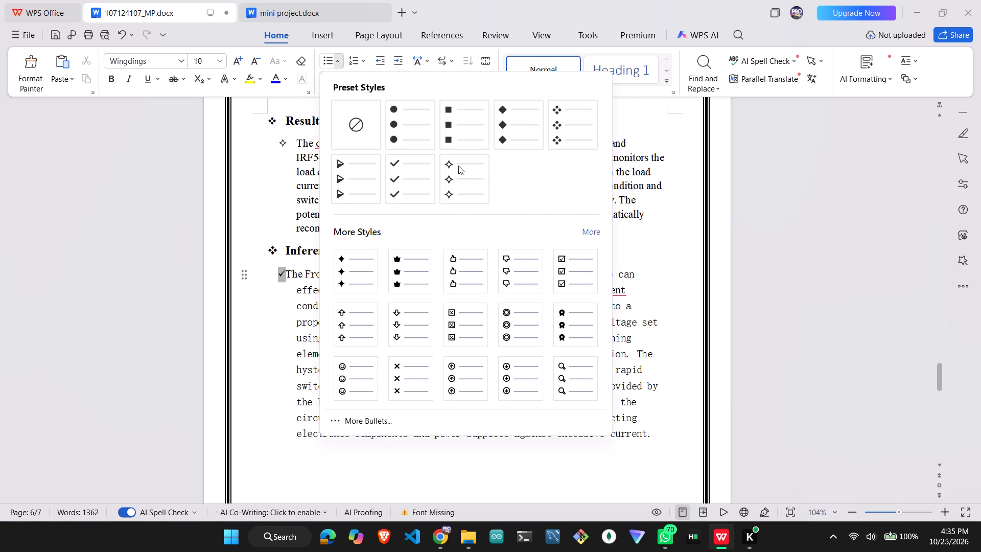
left_click(357, 253)
Delete the leftover word "The" and its space so the Inference paragraph starts with "From this experiment".
left_click(303, 275)
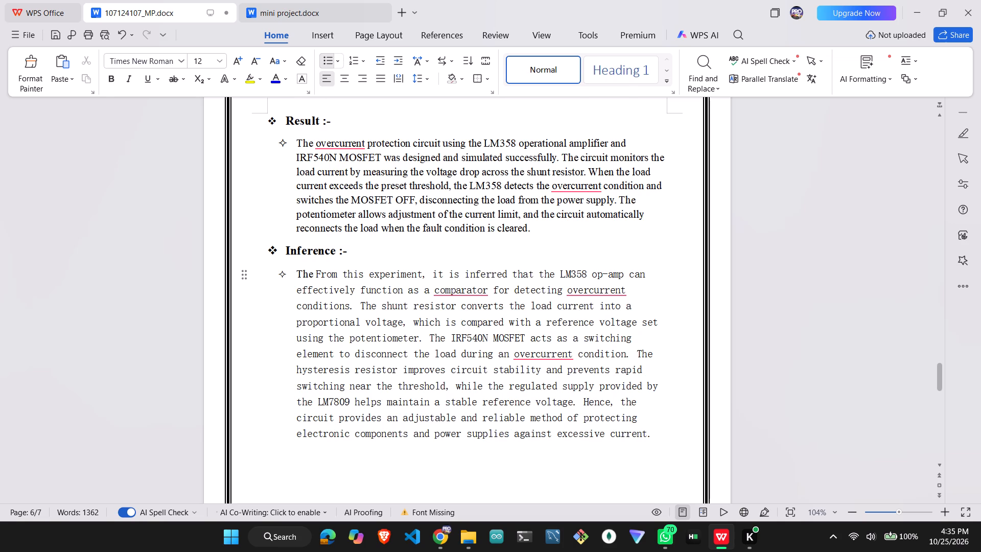
key("Delete")
key("Delete")
key("BackSpace")
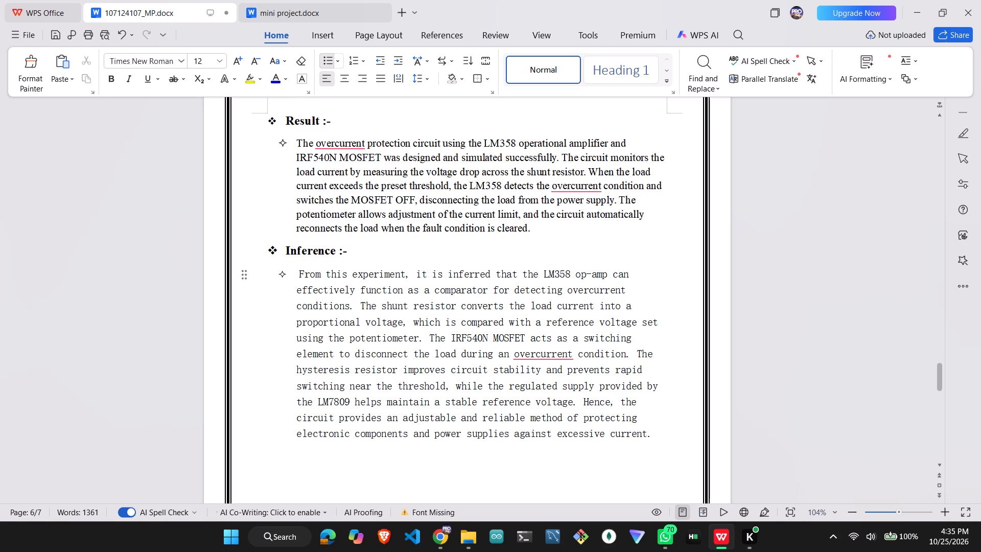
key("Delete")
Set the font size of the whole Inference paragraph to 12.
left_click_drag(297, 274, 669, 456)
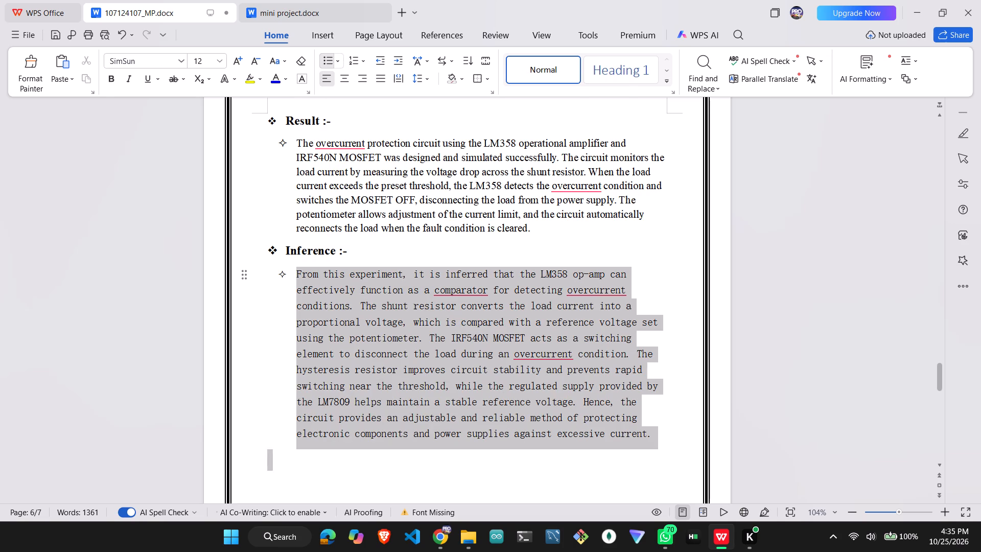
left_click_drag(669, 456, 649, 435)
left_click(639, 452)
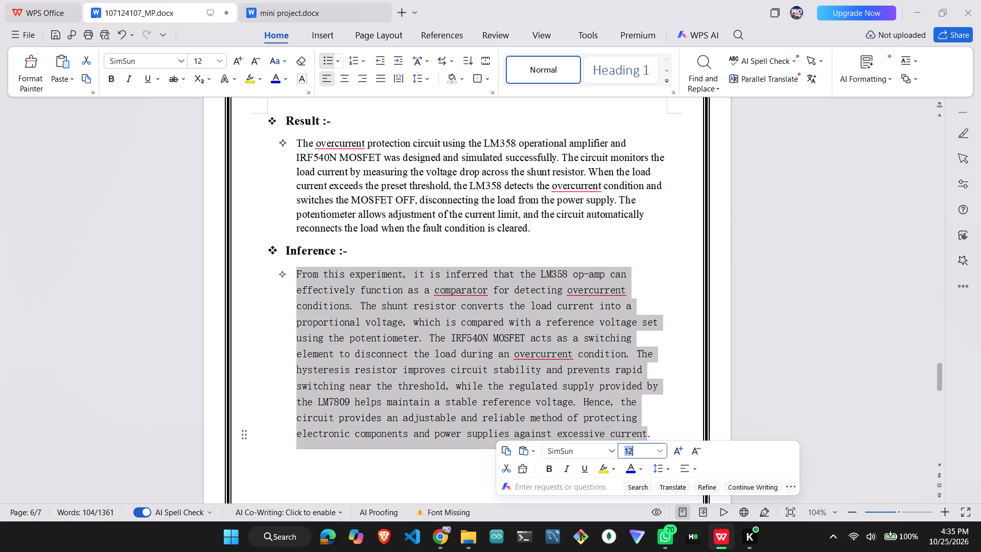
type("13")
key("BackSpace")
key("2")
key("Return")
Set the font of the whole Inference paragraph to Times New Roman.
left_click(614, 452)
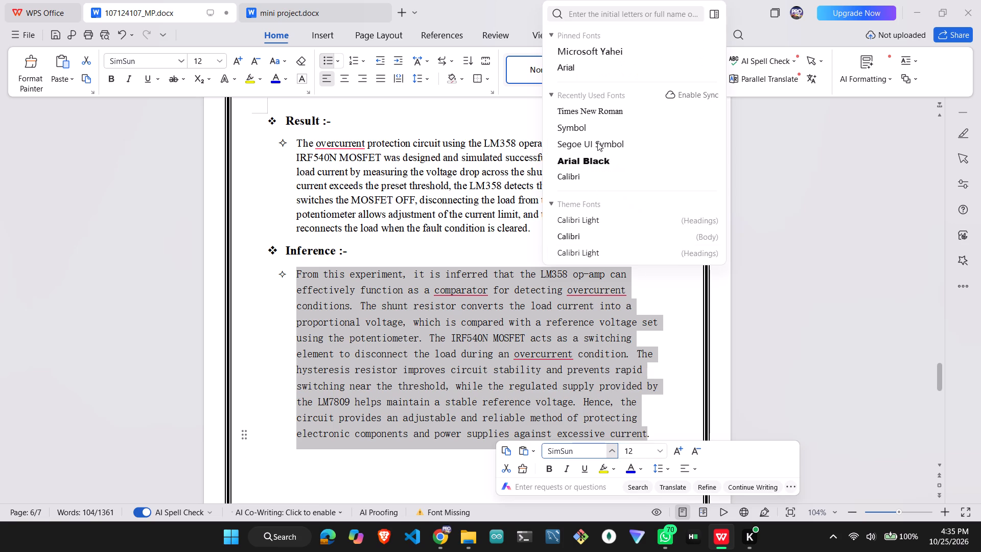
left_click(583, 105)
left_click(390, 409)
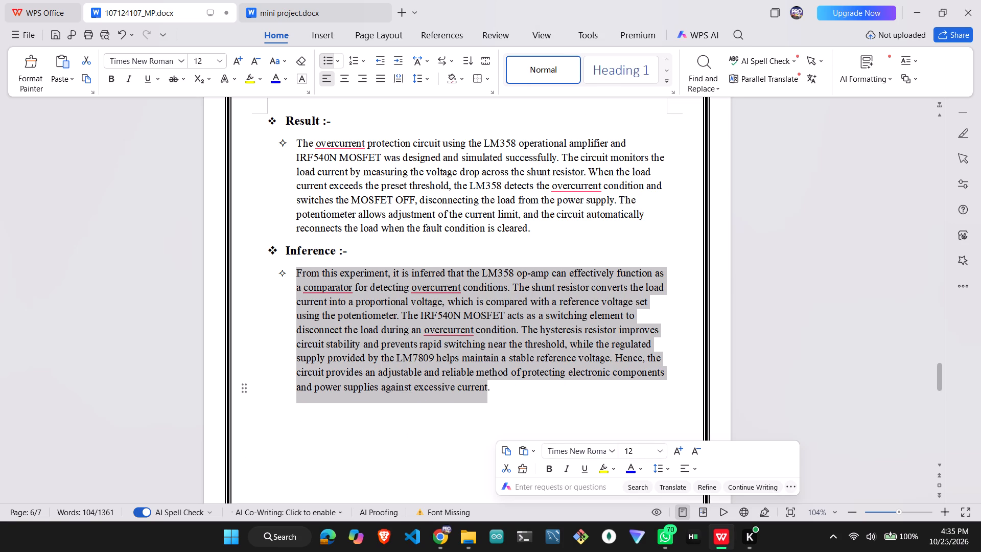
Move the internal marks table picture up to the blank line in the empty area below the Inference text.
scroll(390, 409, "down", 2)
scroll(468, 355, "down", 5)
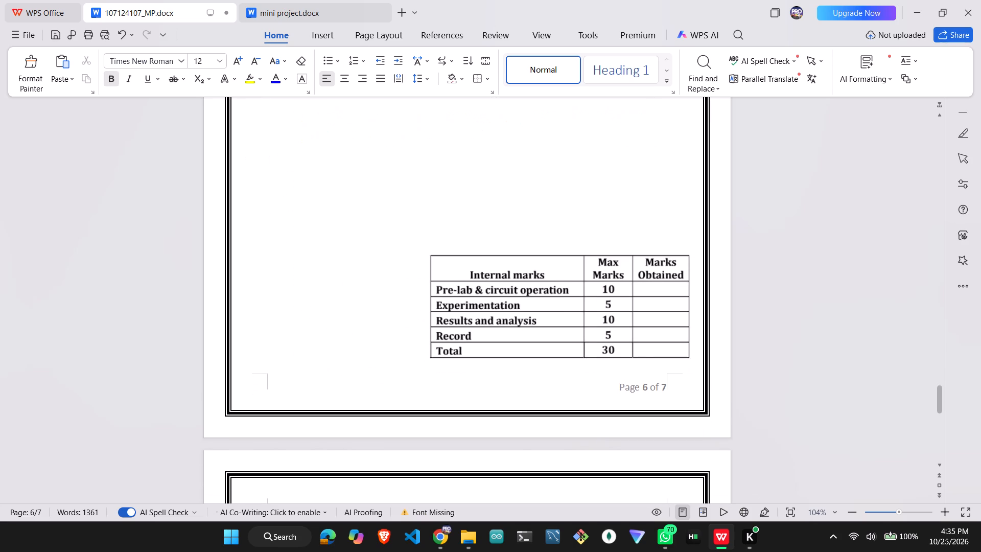
scroll(517, 301, "up", 1)
left_click(482, 277)
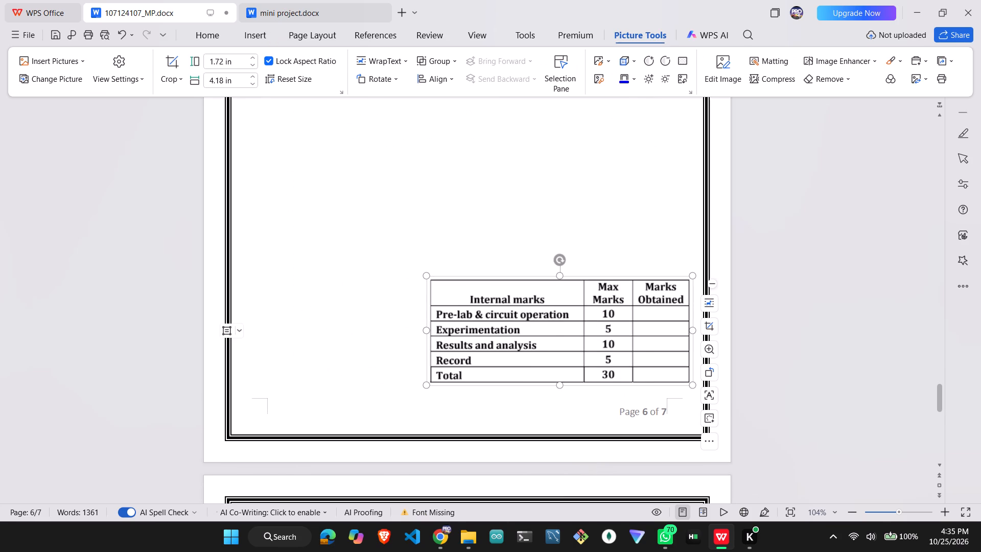
left_click_drag(456, 280, 447, 212)
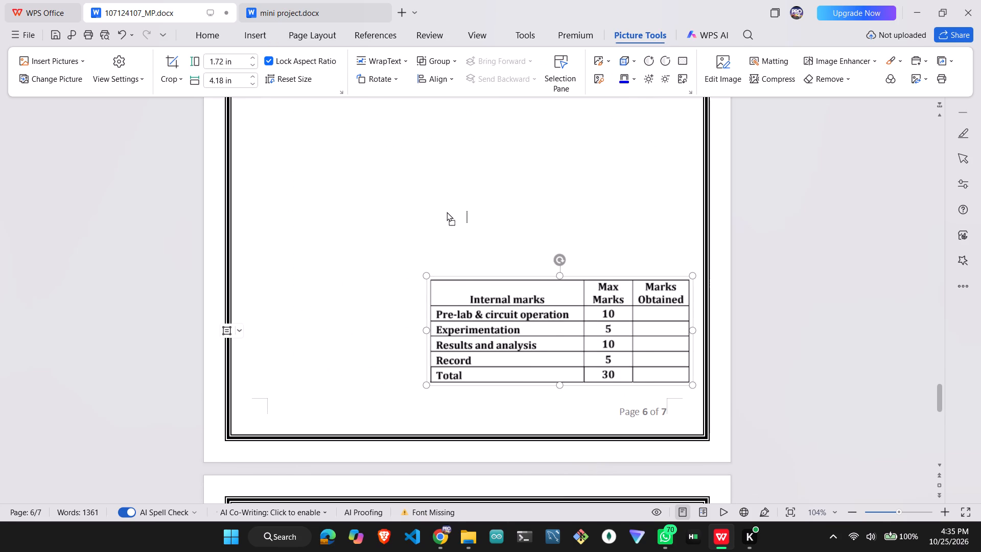
left_click(455, 468)
Delete the blank lines on the empty last page to remove that page.
scroll(455, 468, "down", 3)
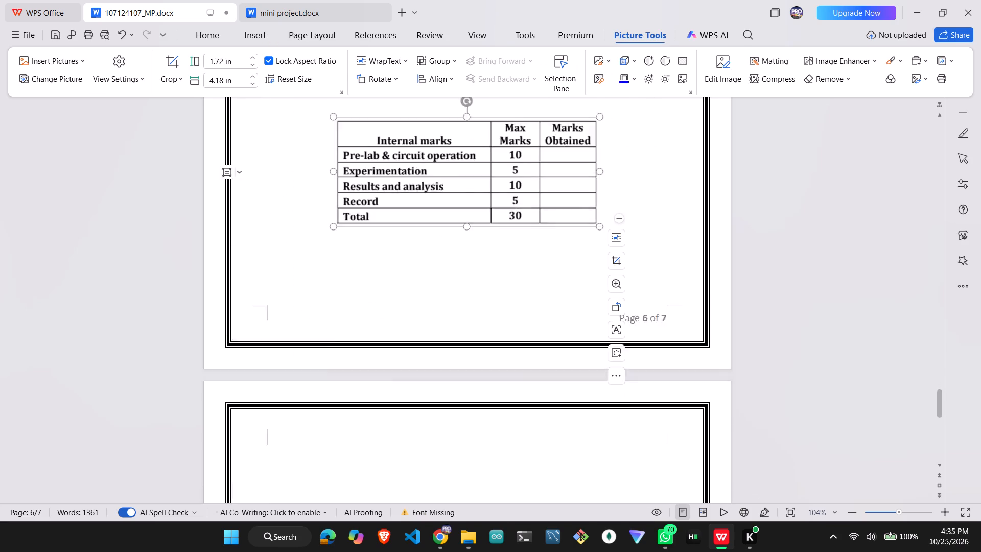
left_click(468, 453)
key("BackSpace")
key("BackSpace")
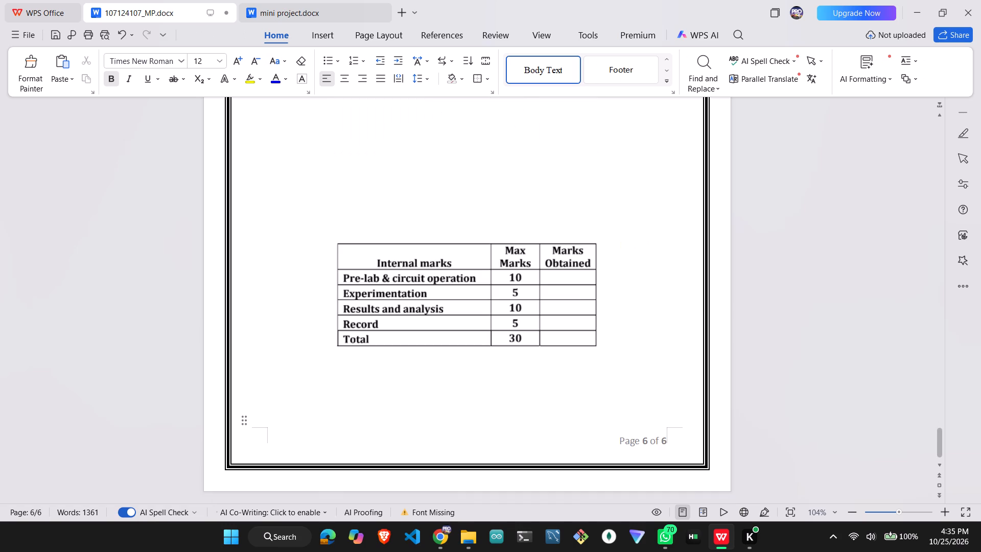
Enlarge the internal marks table picture to about 1.99 in high by 4.84 in wide, keeping its proportions.
scroll(547, 366, "up", 2)
left_click(402, 387)
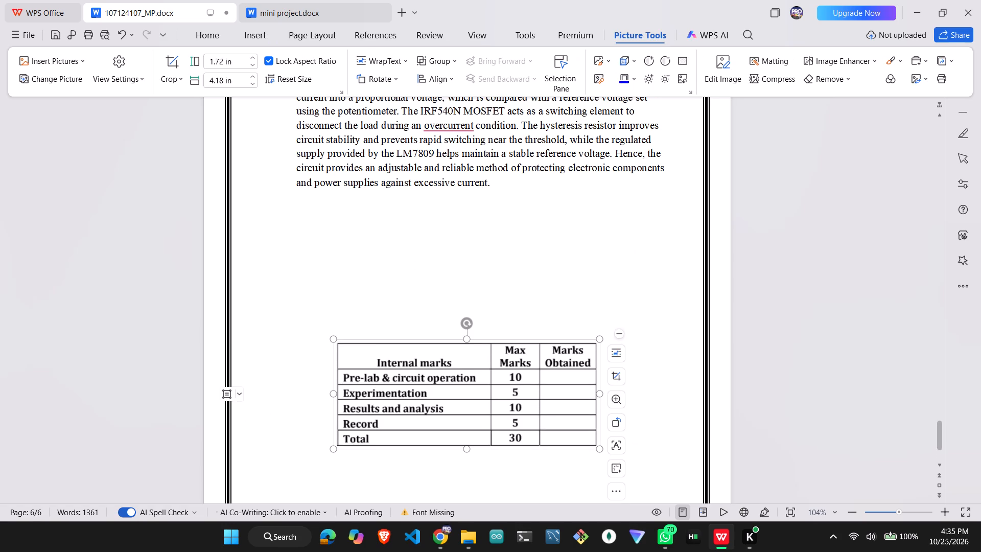
left_click_drag(599, 449, 641, 464)
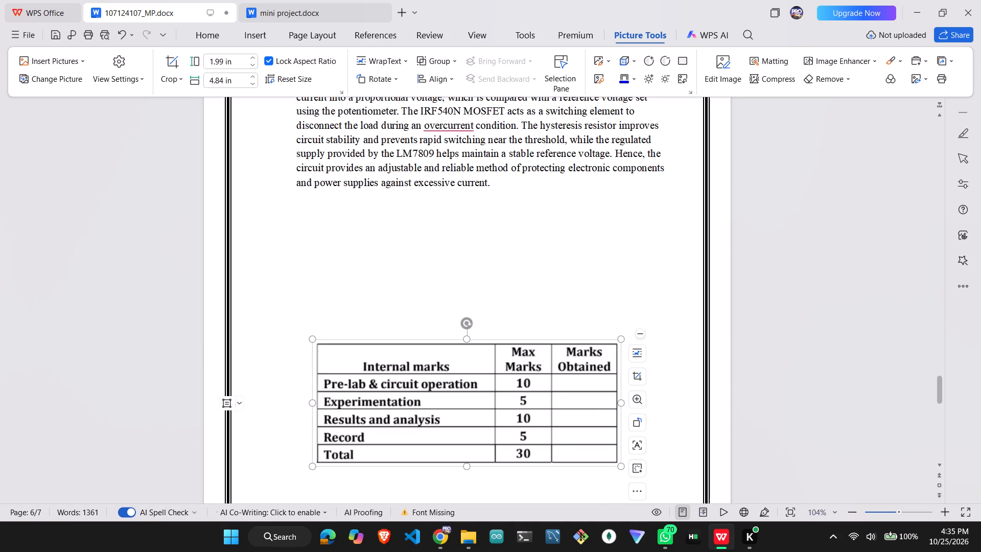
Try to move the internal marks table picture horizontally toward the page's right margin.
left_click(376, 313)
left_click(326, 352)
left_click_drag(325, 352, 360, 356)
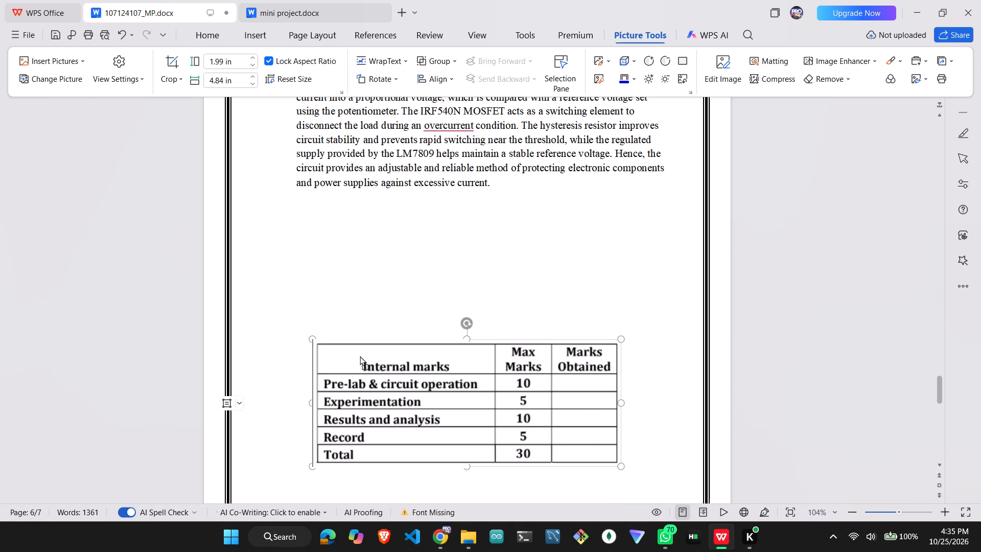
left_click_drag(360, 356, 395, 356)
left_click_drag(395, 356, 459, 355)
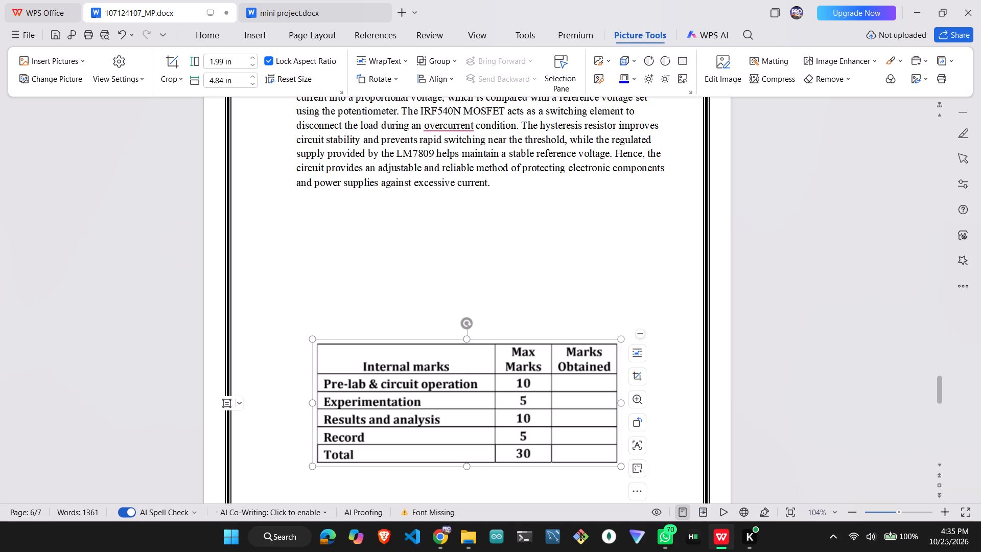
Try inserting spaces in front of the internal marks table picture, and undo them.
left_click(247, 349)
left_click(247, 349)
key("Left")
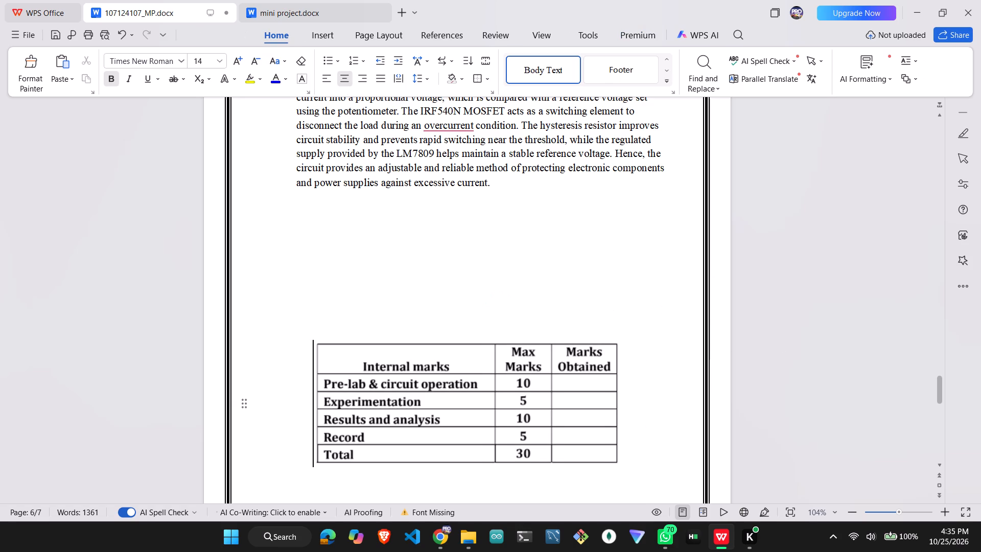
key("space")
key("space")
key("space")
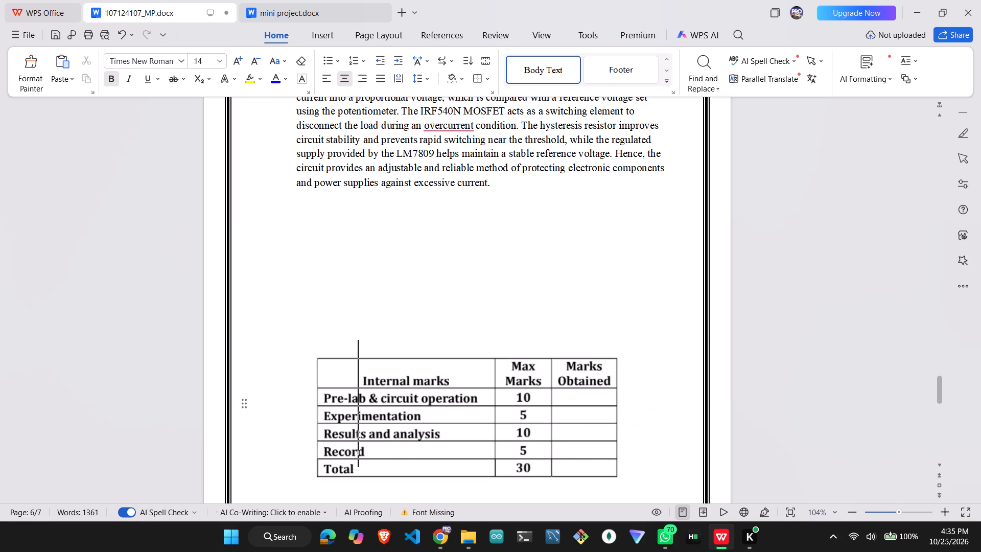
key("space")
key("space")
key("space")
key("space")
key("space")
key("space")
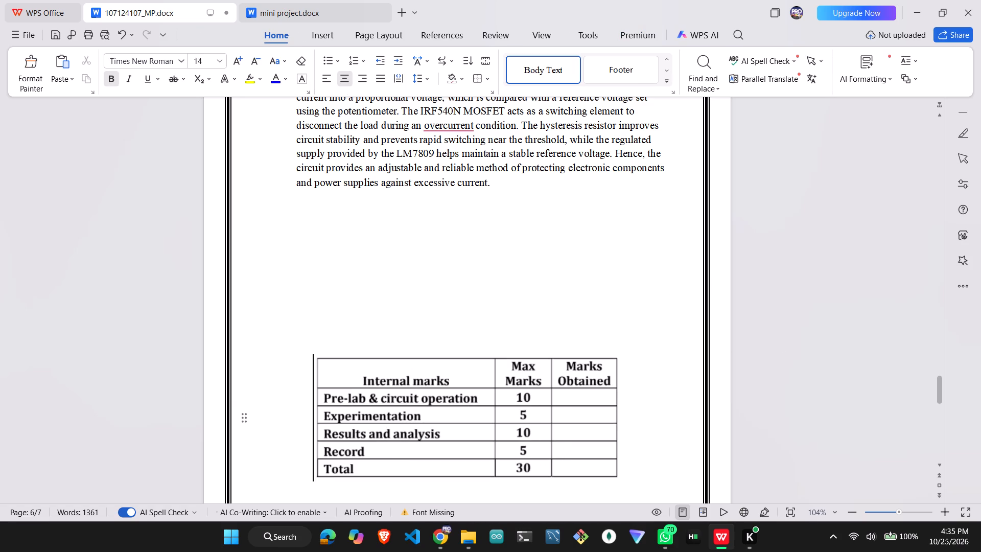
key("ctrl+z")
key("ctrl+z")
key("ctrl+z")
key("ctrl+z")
Shift the internal marks table picture close to the page's right margin by inserting spaces in front of it.
key("space")
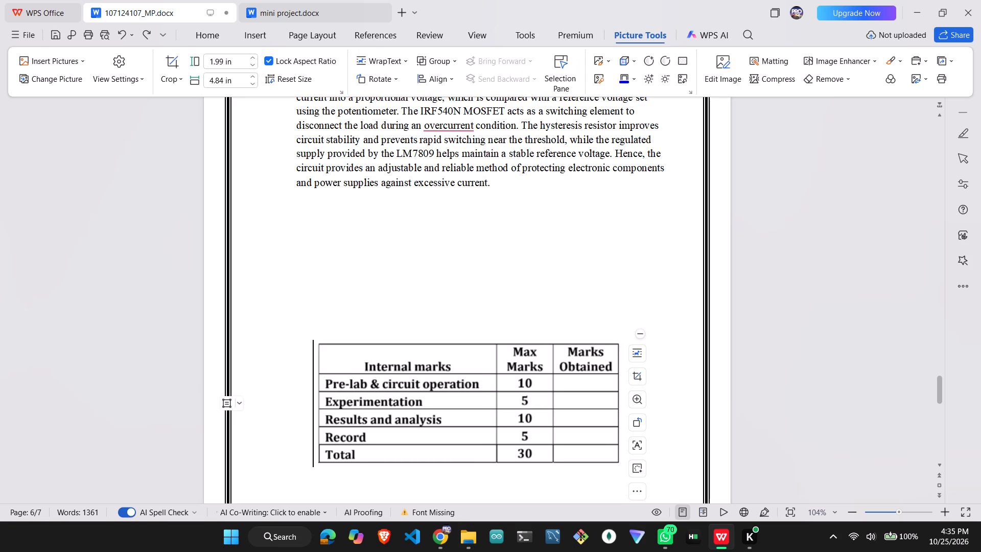
key("space")
key("space")
key("space")
key("space")
key("space")
key("space")
key("space")
key("space")
key("space")
key("space")
key("space")
key("space")
key("space")
key("space")
key("space")
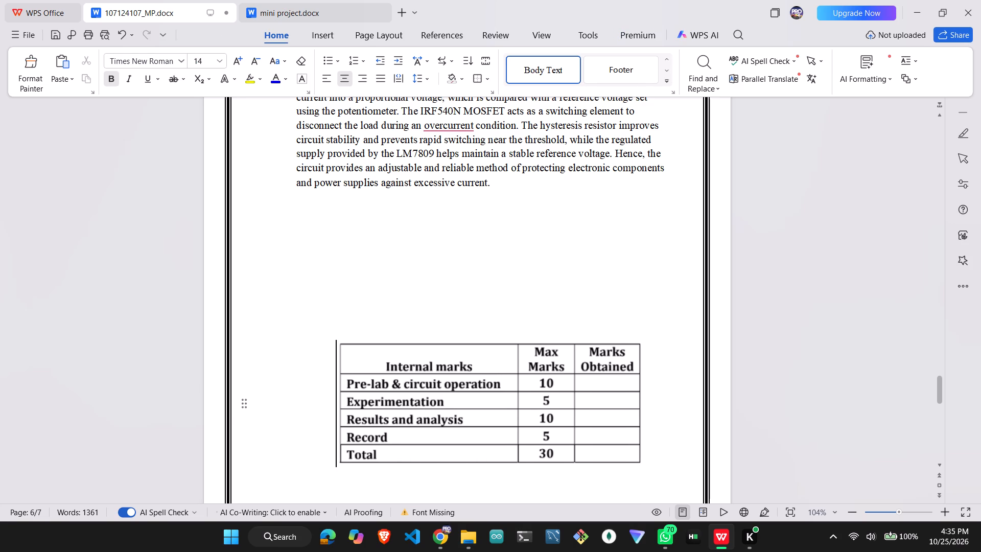
key("space")
key("space")
key("space")
key("space")
key("space")
key("space")
key("space")
key("space")
key("space")
key("space")
key("space")
key("space")
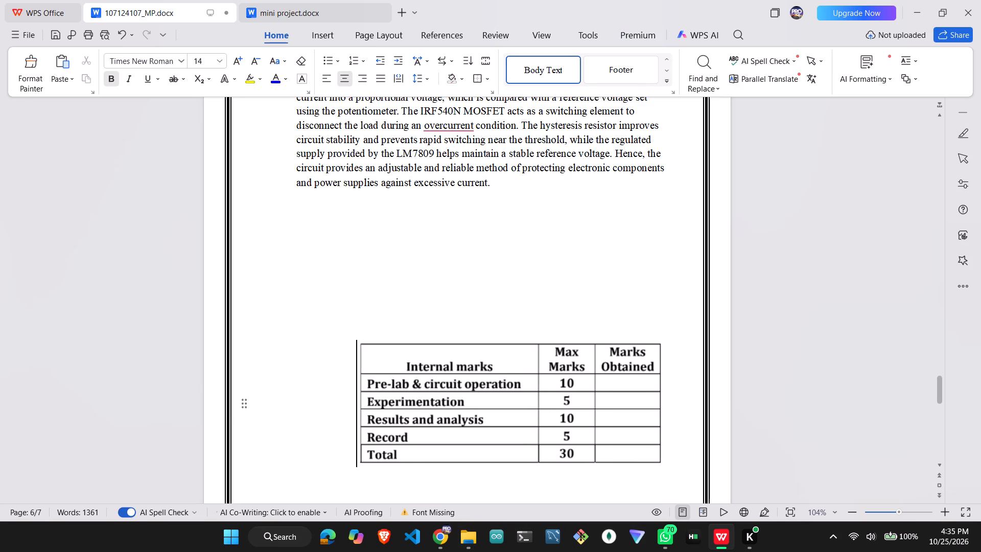
key("space")
key("space")
key("space")
key("ctrl+z")
left_click(418, 297)
scroll(418, 297, "down", 3)
scroll(418, 297, "up", 2)
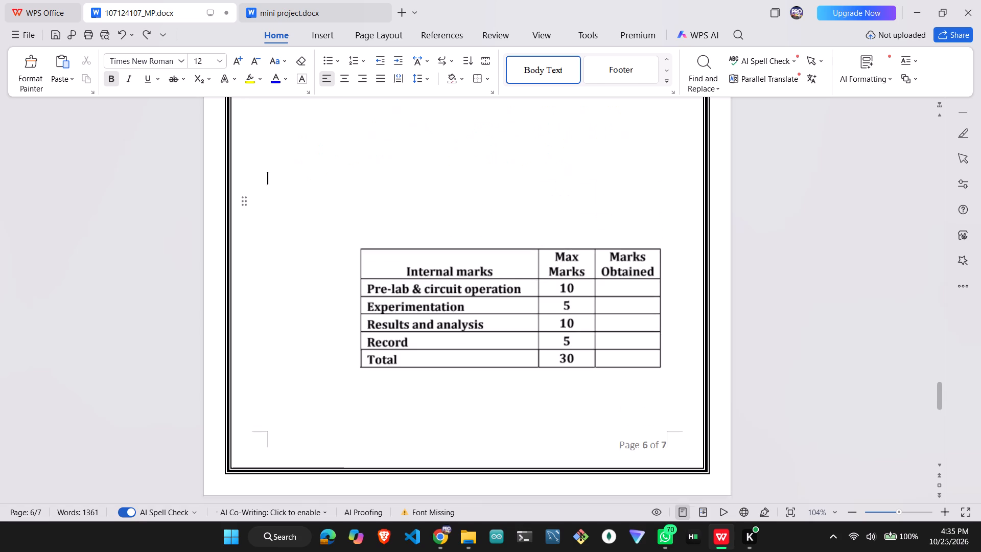
Insert the word "Team" in front of the second student's name on the cover page.
scroll(418, 297, "up", 10)
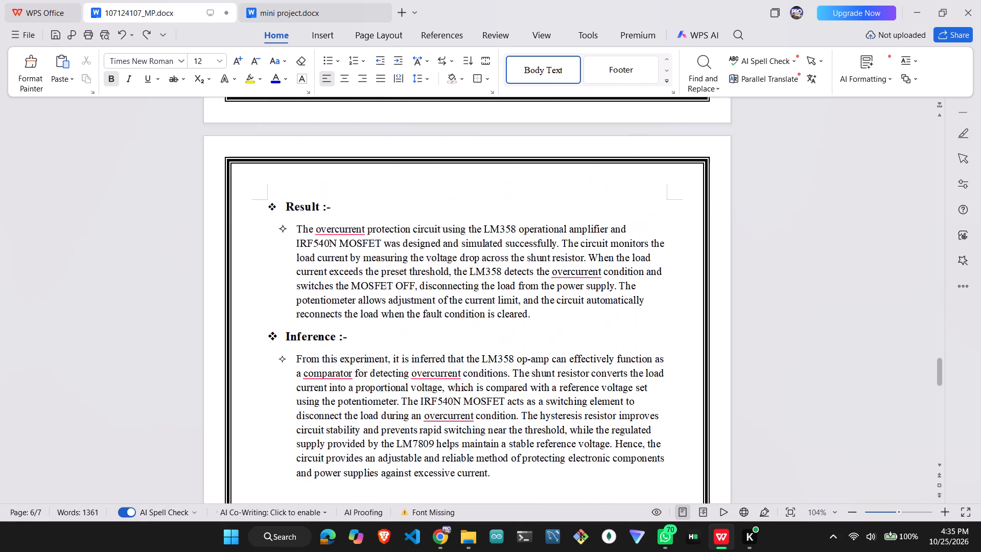
scroll(418, 297, "up", 9)
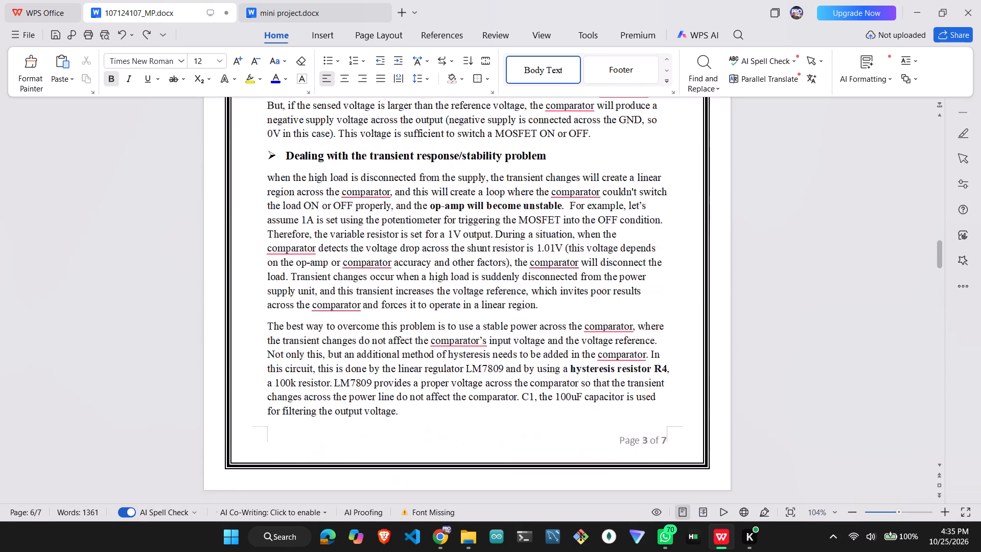
scroll(418, 297, "up", 3)
scroll(418, 297, "down", 2)
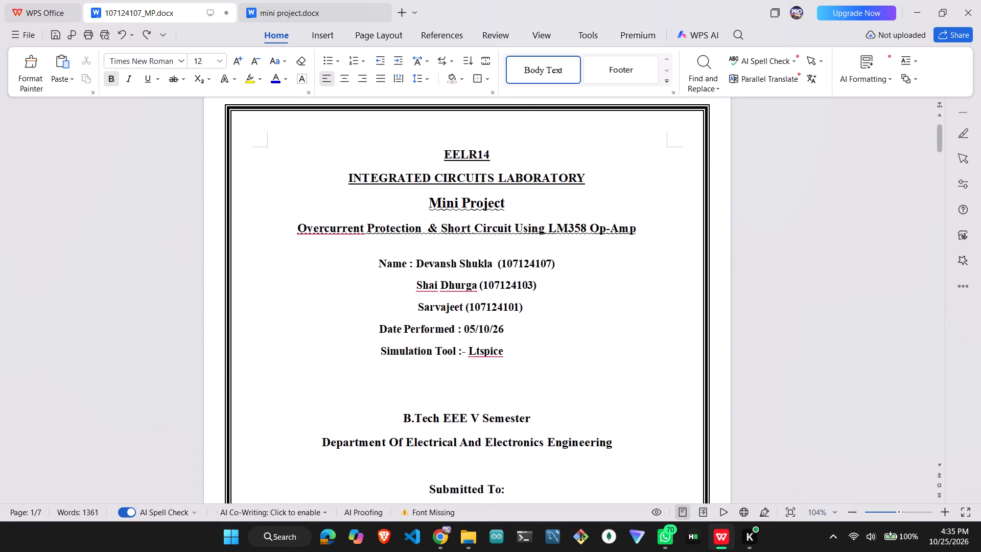
scroll(418, 297, "down", 2)
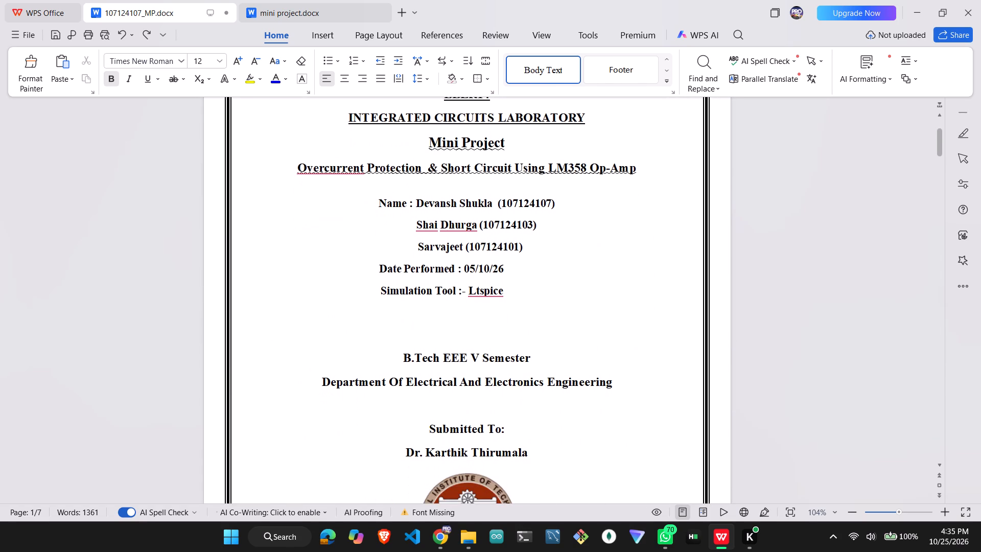
scroll(418, 297, "down", 1)
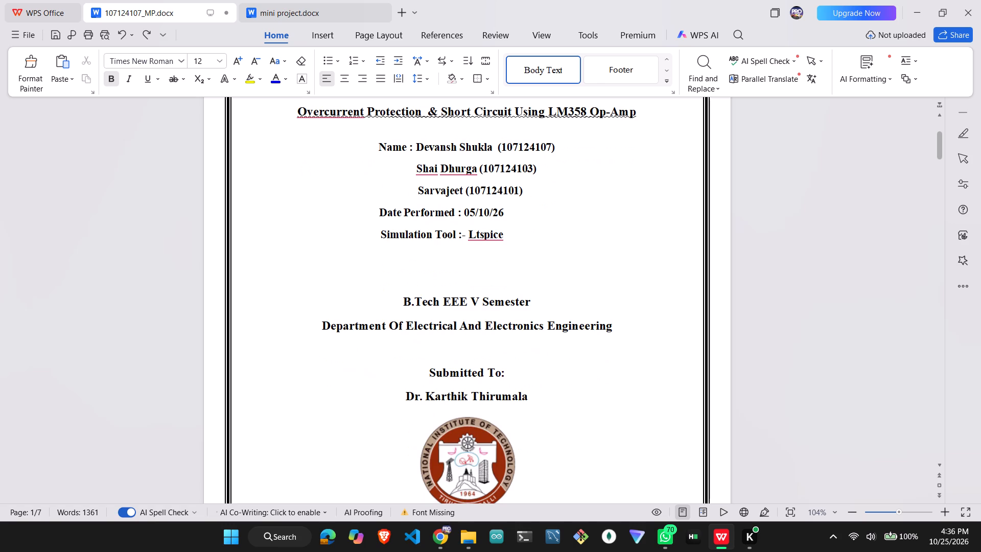
left_click(415, 169)
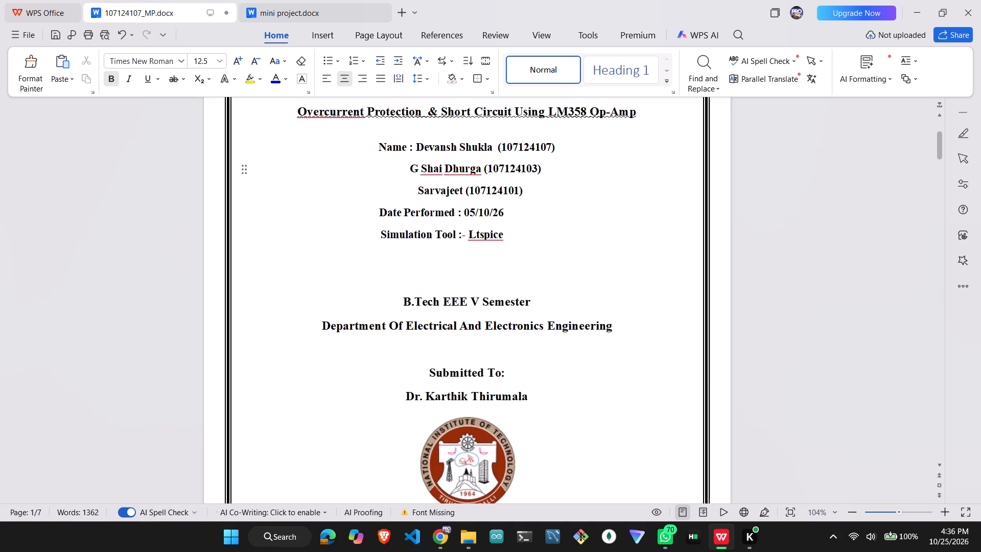
key("BackSpace")
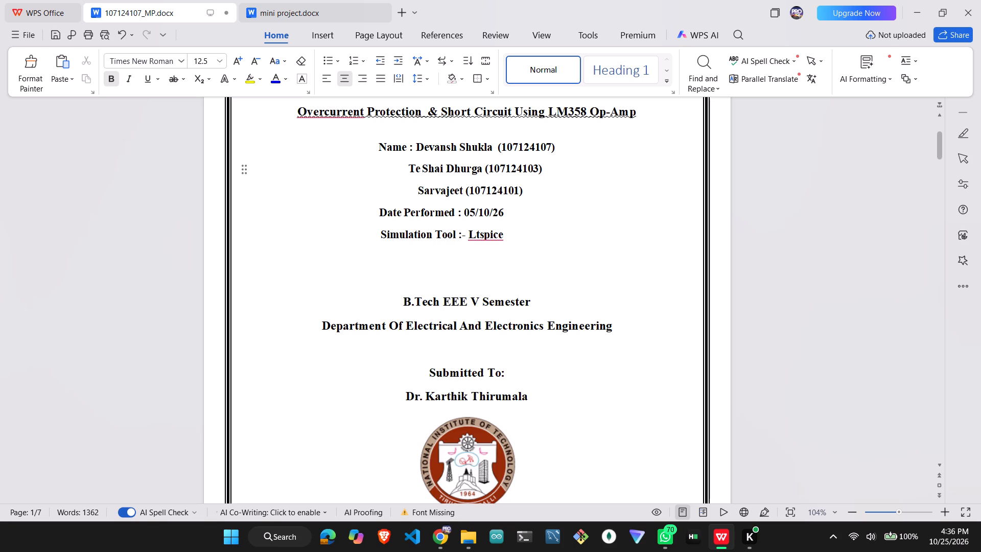
type("an")
key("space")
key("BackSpace")
key("BackSpace")
type("m")
key("space")
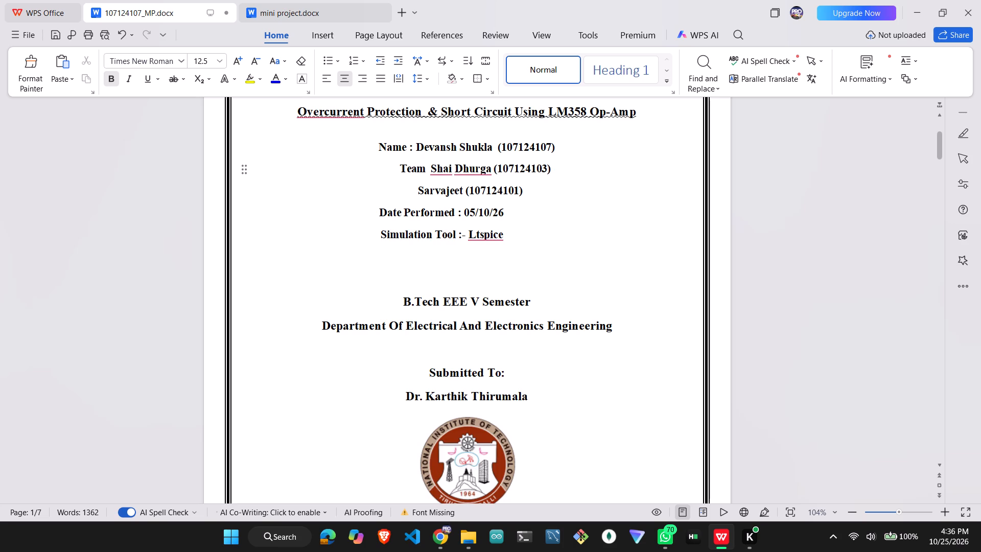
key("BackSpace")
Switch to mini project.docx and examine the title and student details on its cover page.
left_click(291, 0)
scroll(577, 274, "up", 20)
scroll(577, 274, "up", 20)
scroll(577, 274, "up", 6)
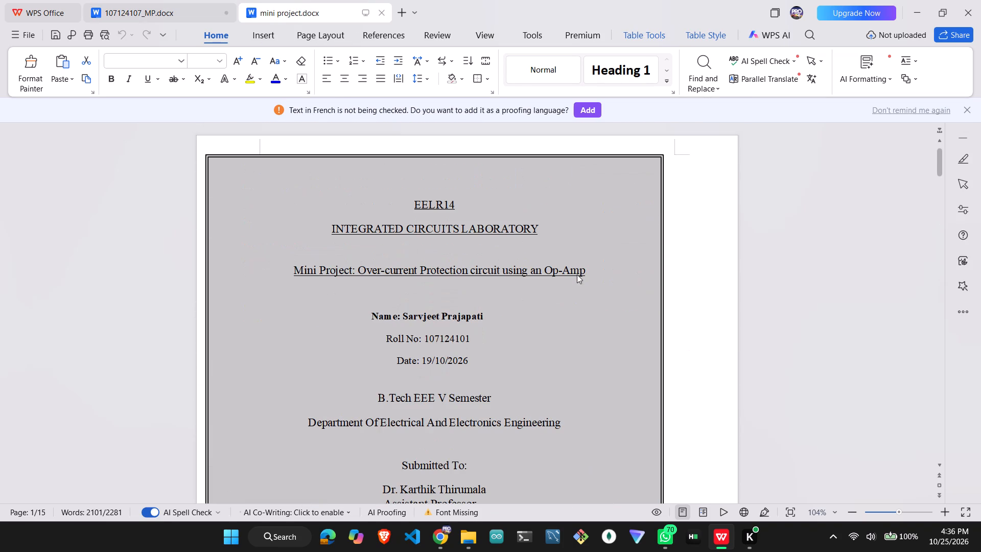
scroll(577, 274, "up", 5)
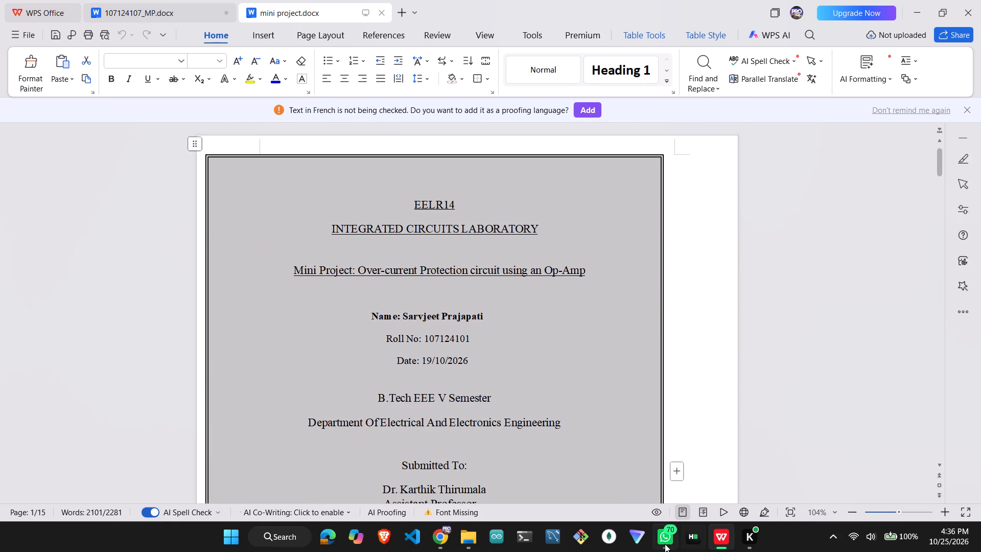
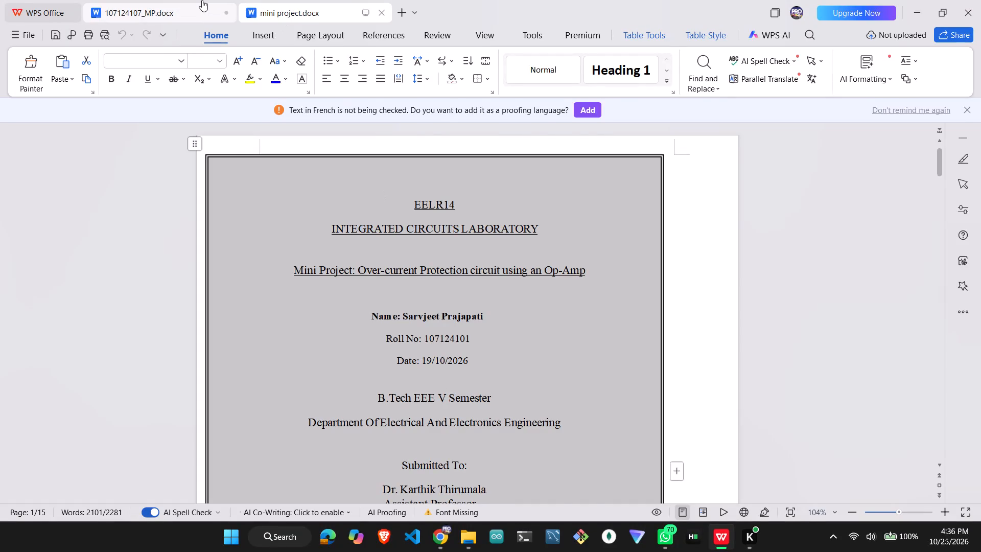
left_click(202, 0)
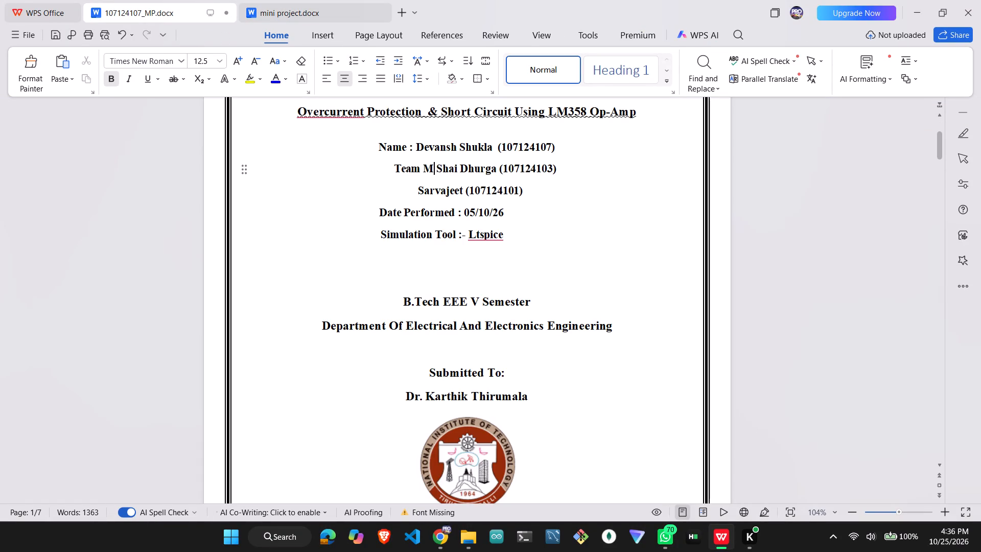
type("em")
type("ber")
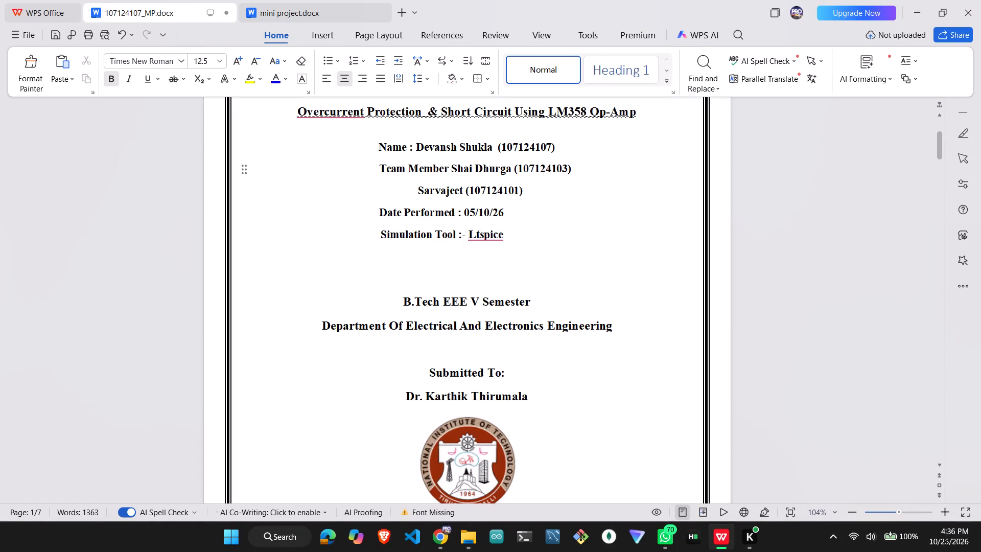
type("'s")
key("space")
type(":-")
Indent the third student's line on the cover page so the name sits beneath the second student's name.
left_click(422, 190)
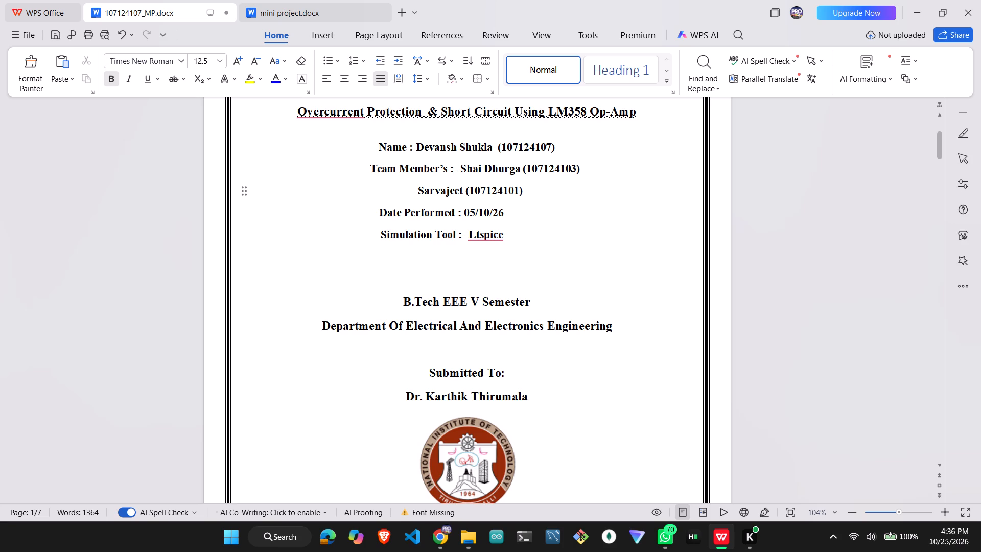
key("Left")
key("Tab")
key("space")
key("space")
key("space")
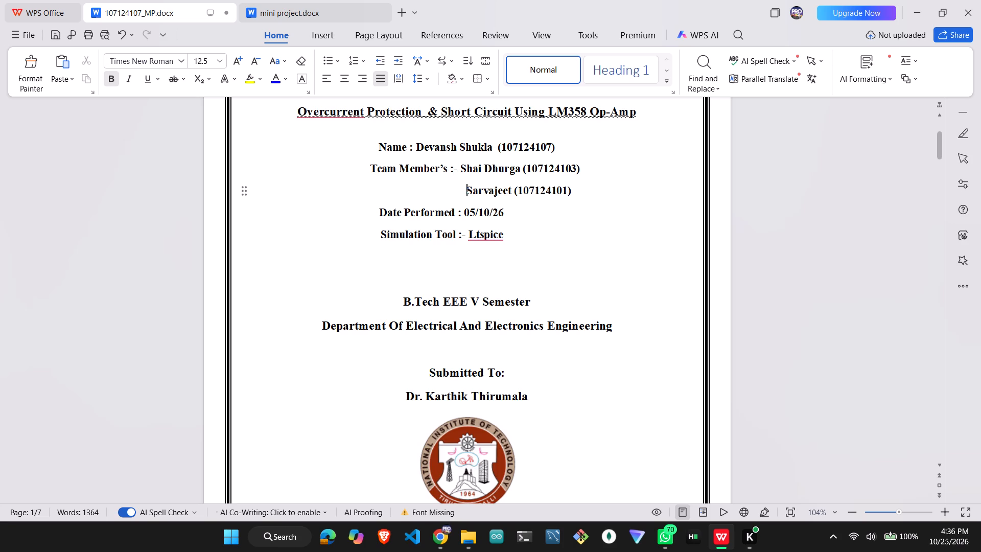
key("BackSpace")
key("Tab")
key("Tab")
key("Tab")
key("Tab")
key("Tab")
key("Tab")
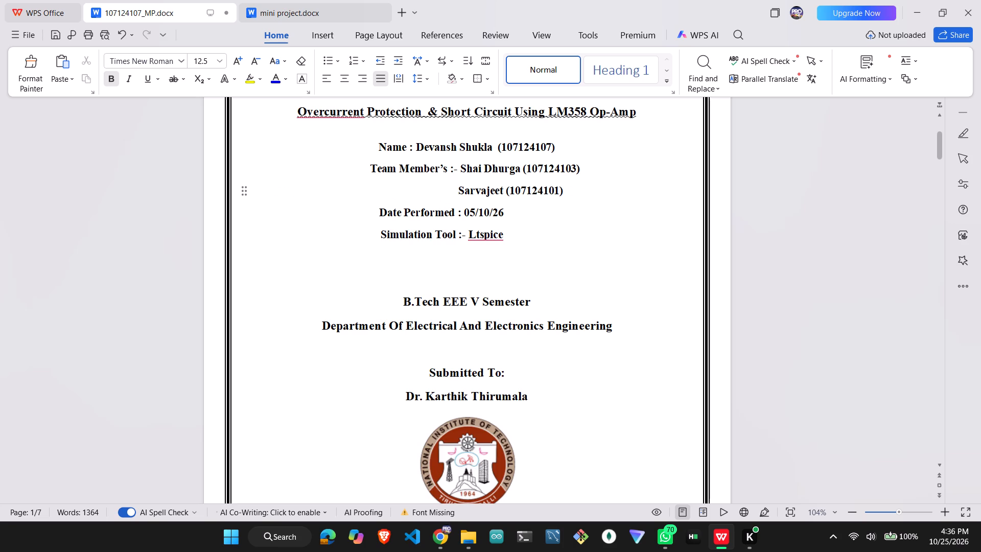
Replace the cover page's simulation tool entry with "Proteus".
left_click(554, 234)
scroll(422, 296, "down", 1)
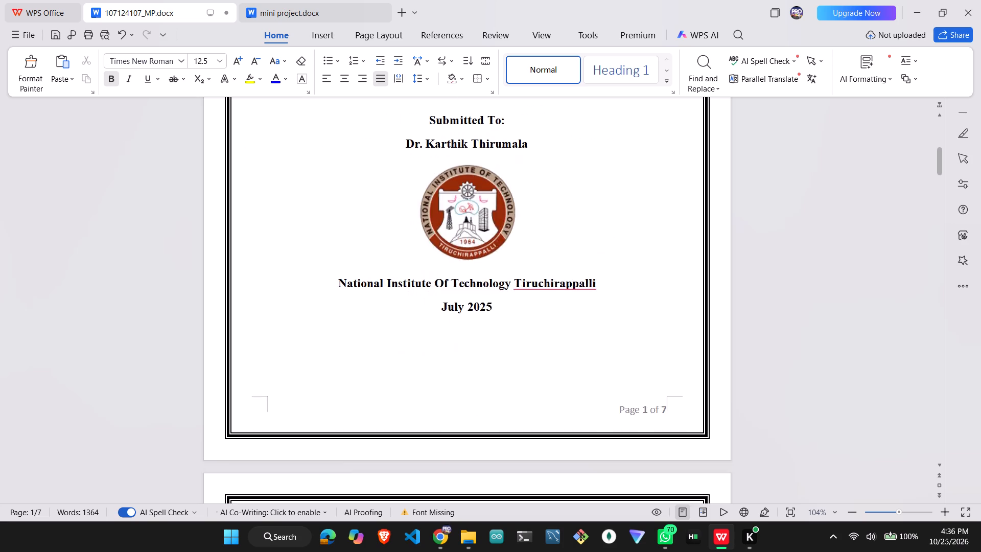
scroll(422, 296, "down", 2)
key("BackSpace")
key("BackSpace")
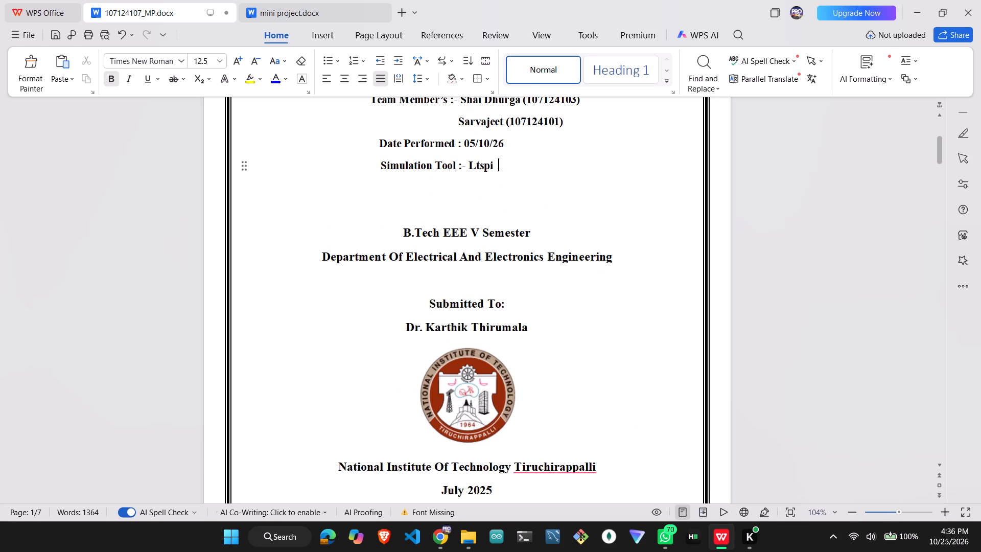
key("BackSpace")
key("BackSpace")
key("BackSpace")
key("BackSpace")
key("BackSpace")
type("roteus")
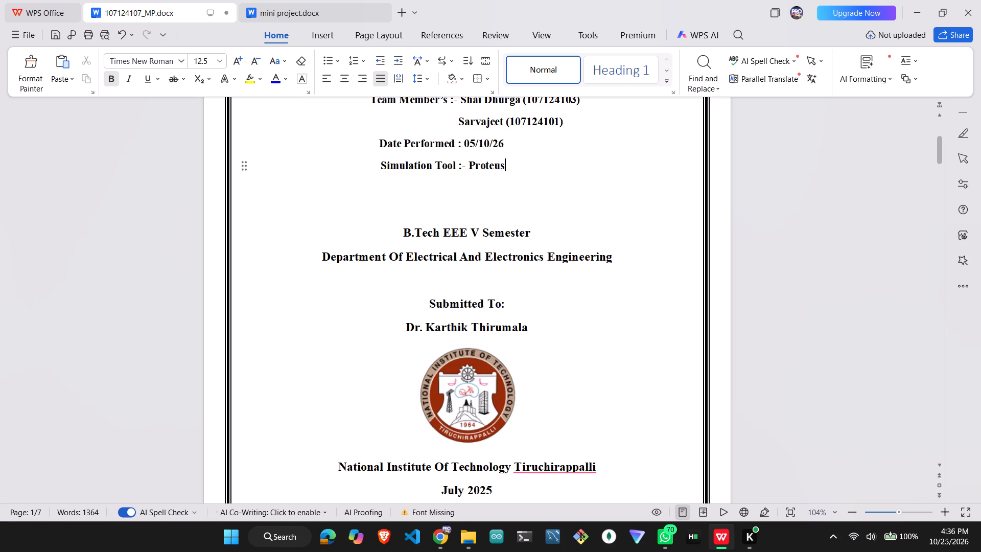
left_click(527, 171)
key("period")
key("BackSpace")
Check the calendar and set the cover page's Date Performed to 16/10/26.
left_click(474, 149)
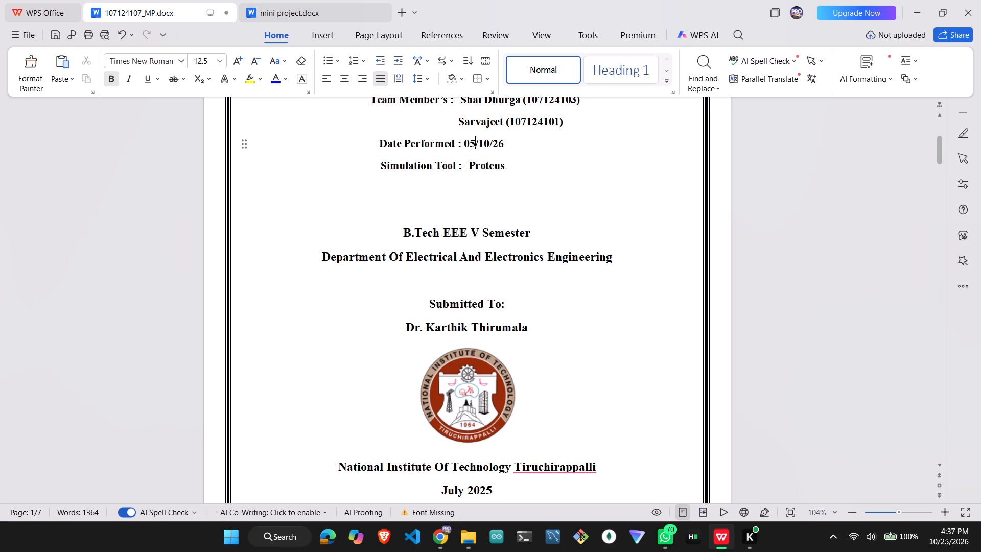
double_click(474, 149)
left_click(489, 188)
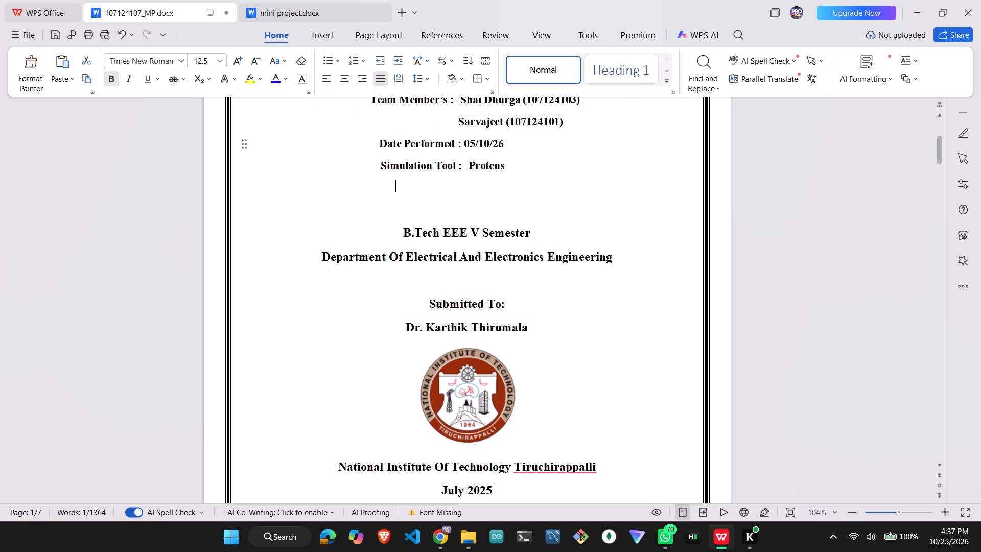
left_click(961, 550)
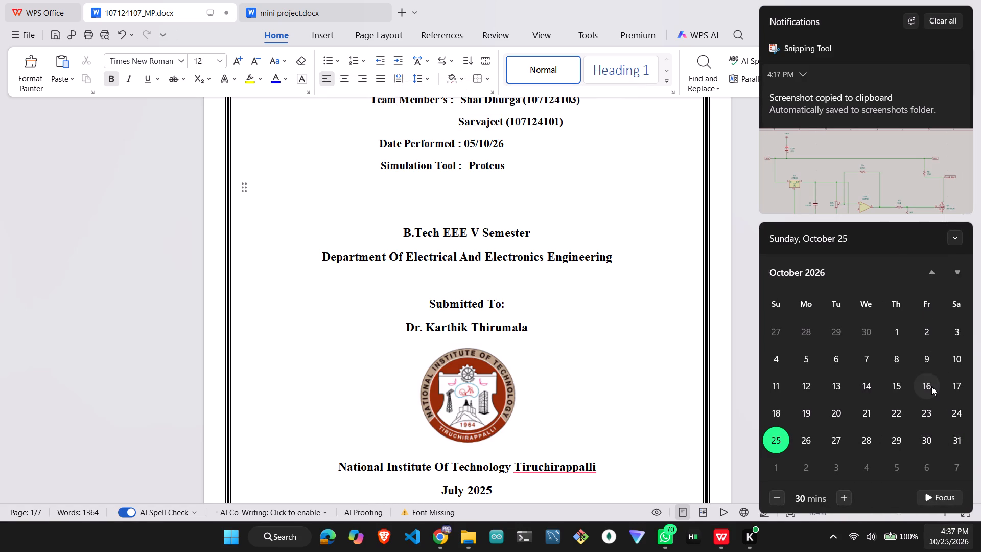
left_click(472, 136)
left_click(472, 144)
key("Delete")
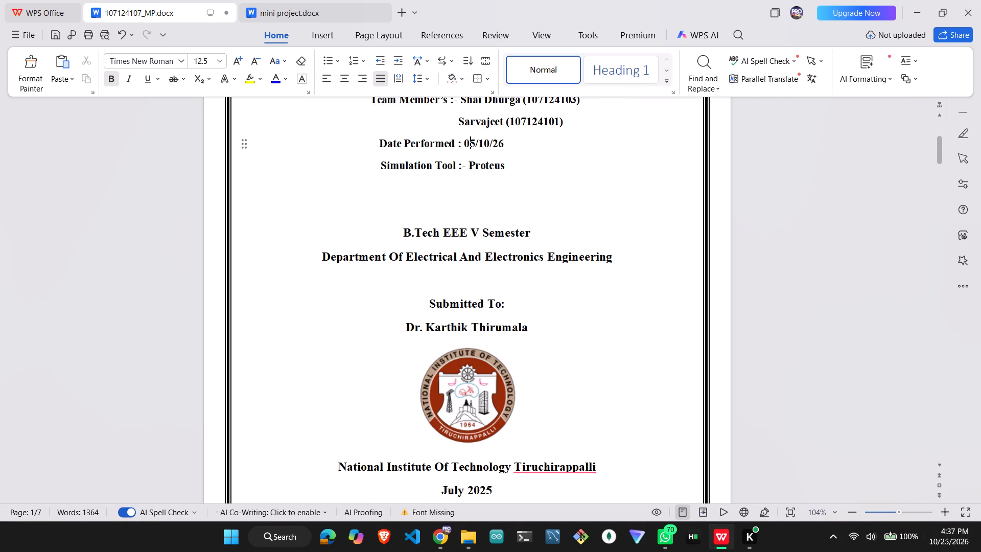
key("BackSpace")
type("16")
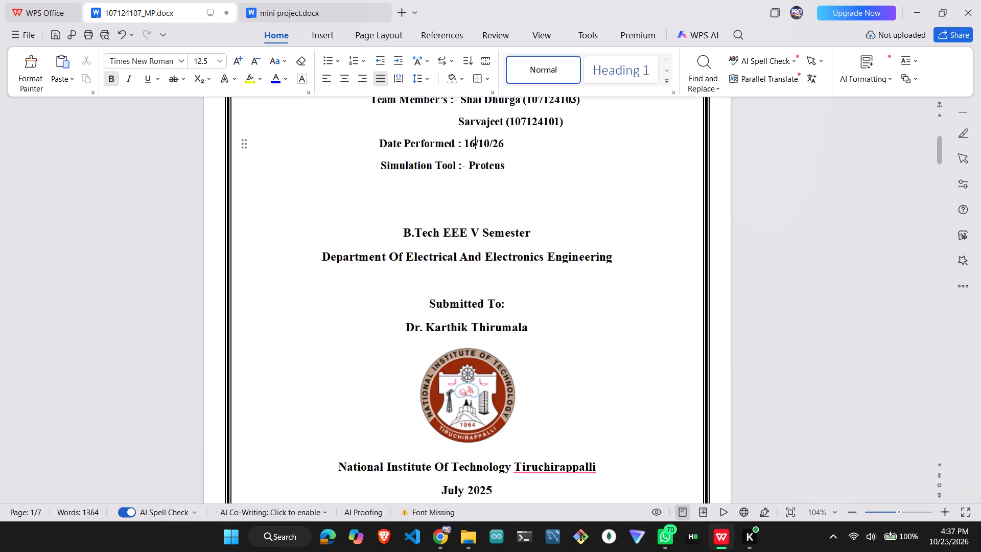
left_click(489, 144)
Review the report's pages, from the objective and equipment table through the theory, circuit diagrams, procedure and tabulation.
scroll(485, 235, "down", 7)
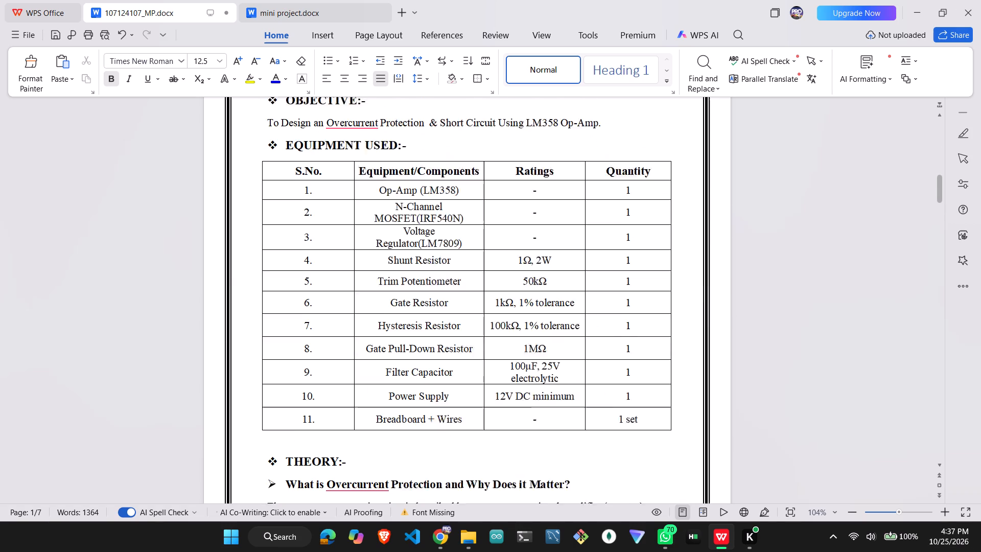
scroll(485, 235, "down", 1)
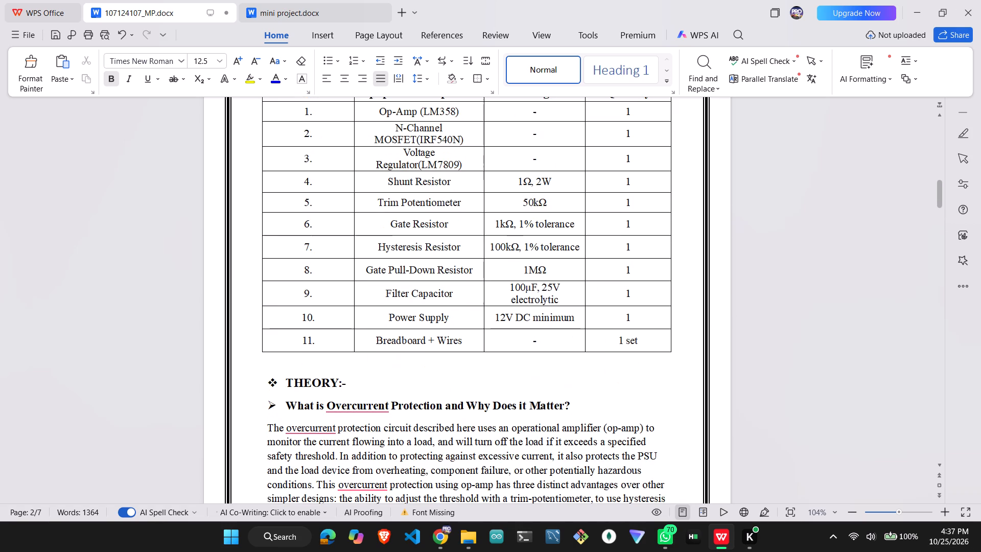
scroll(485, 235, "down", 5)
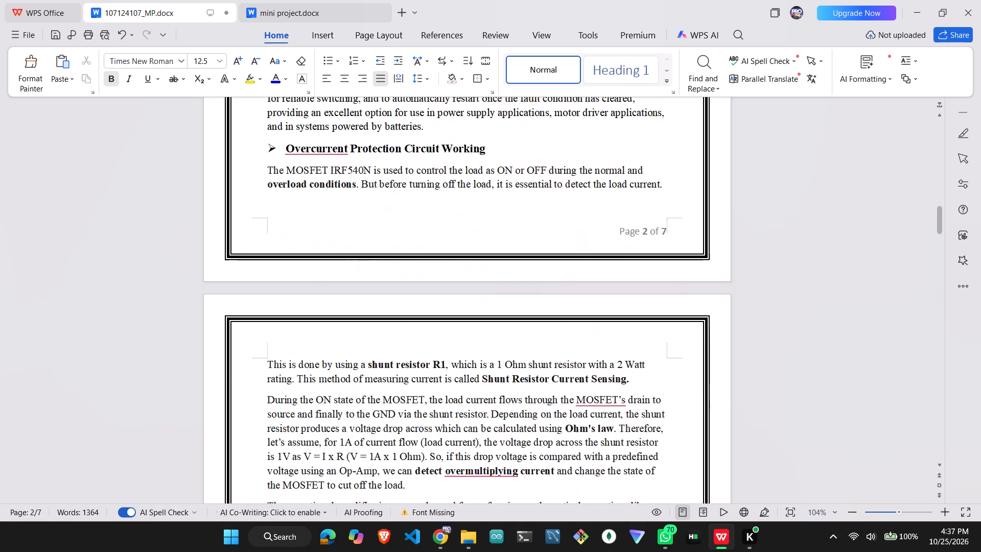
scroll(485, 235, "down", 9)
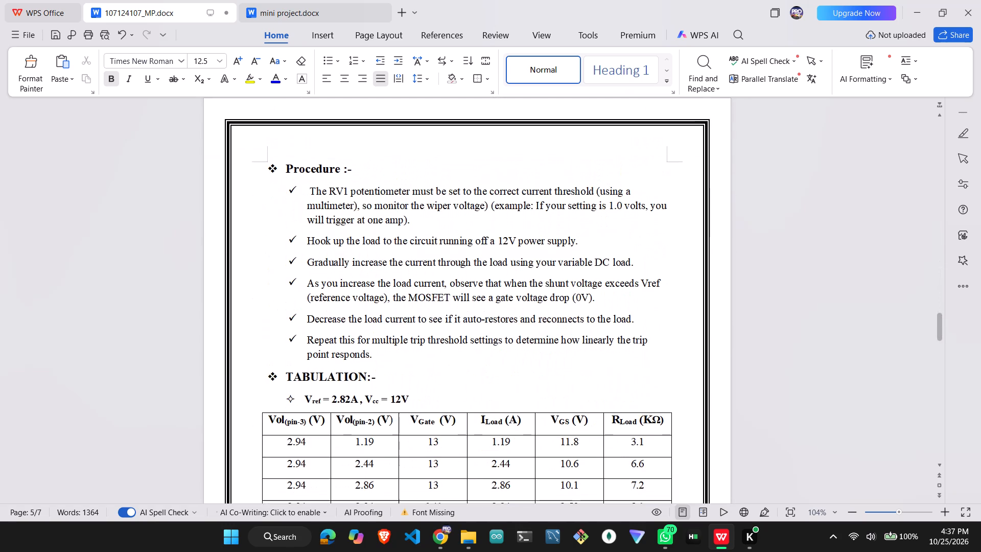
scroll(485, 235, "up", 11)
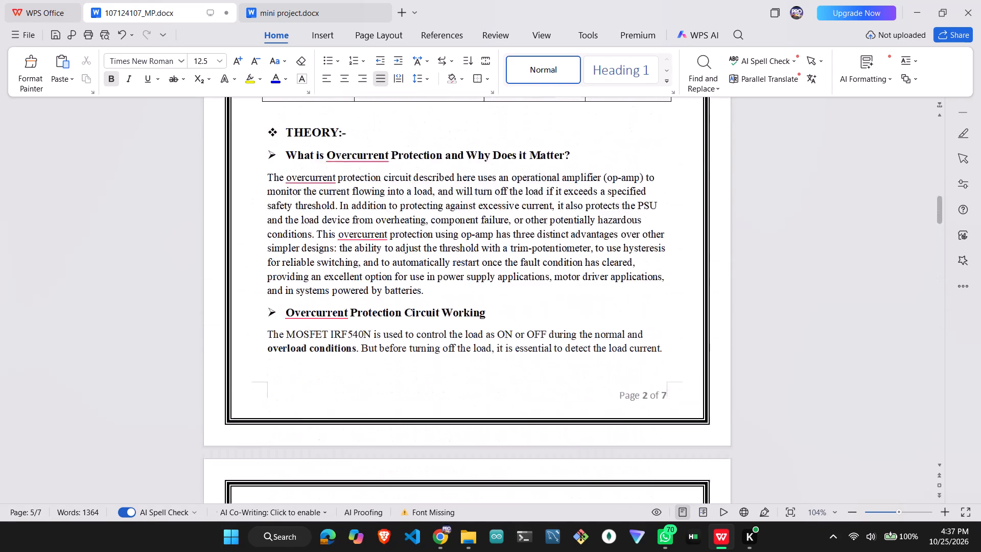
scroll(485, 235, "up", 1)
scroll(369, 302, "down", 1)
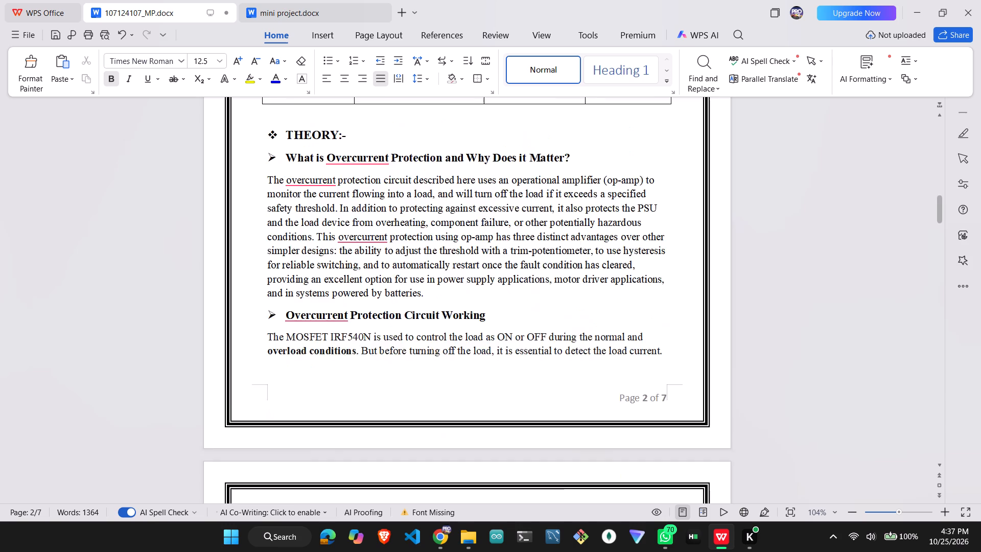
scroll(369, 302, "down", 10)
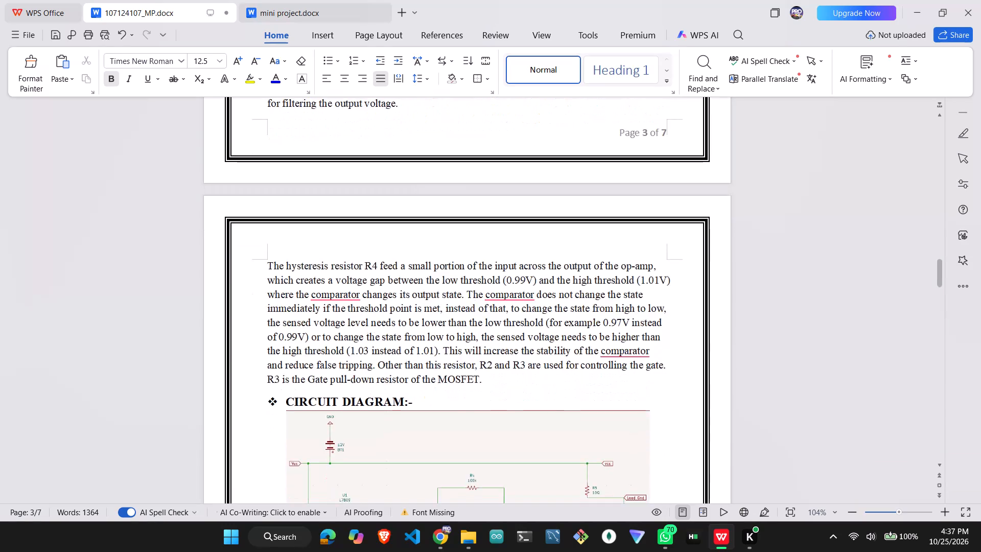
scroll(369, 302, "down", 5)
scroll(369, 302, "up", 6)
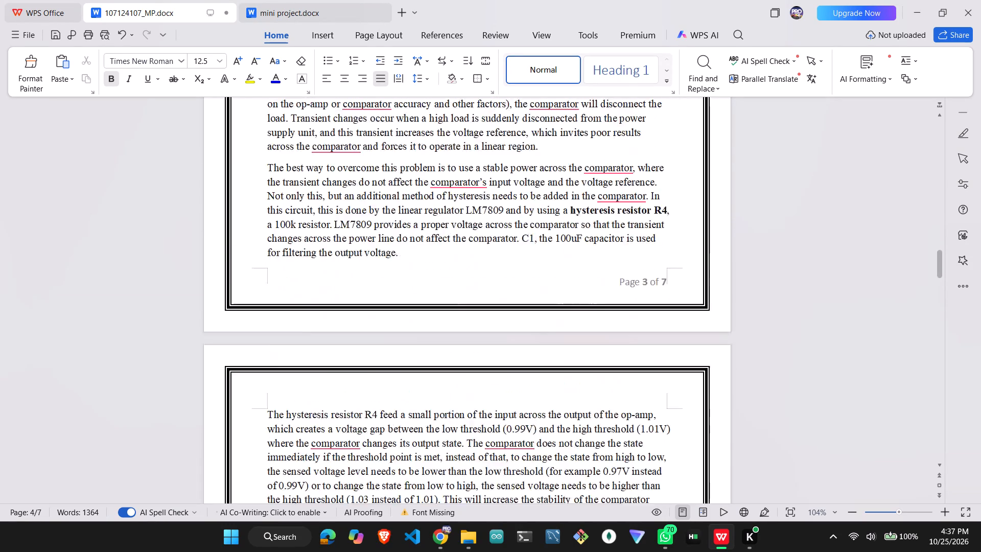
scroll(369, 302, "up", 7)
scroll(369, 302, "down", 4)
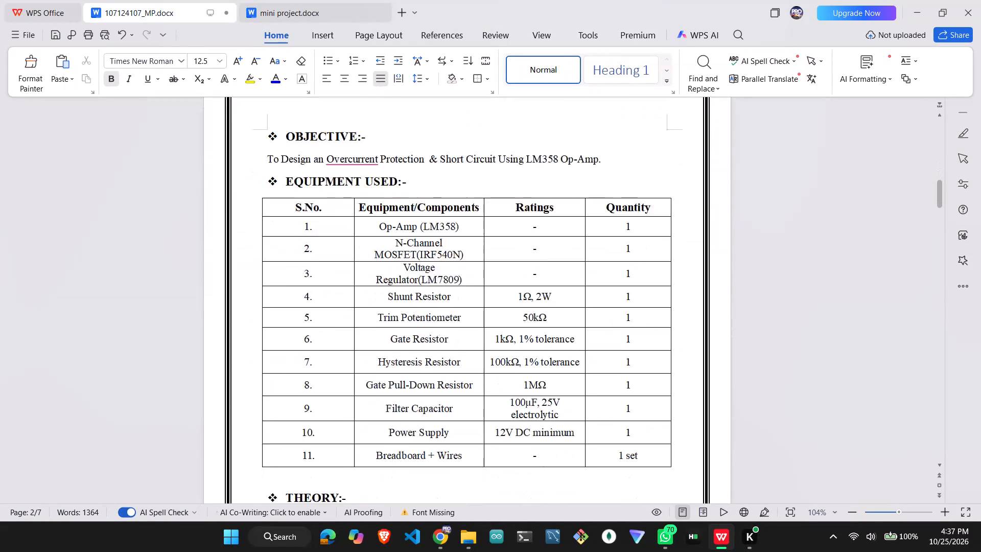
scroll(369, 302, "down", 5)
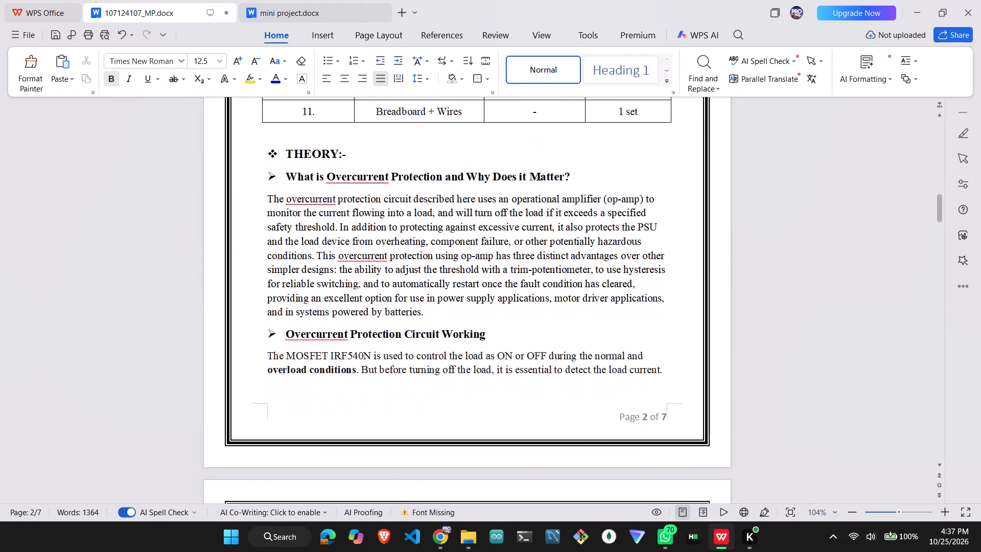
scroll(299, 312, "down", 16)
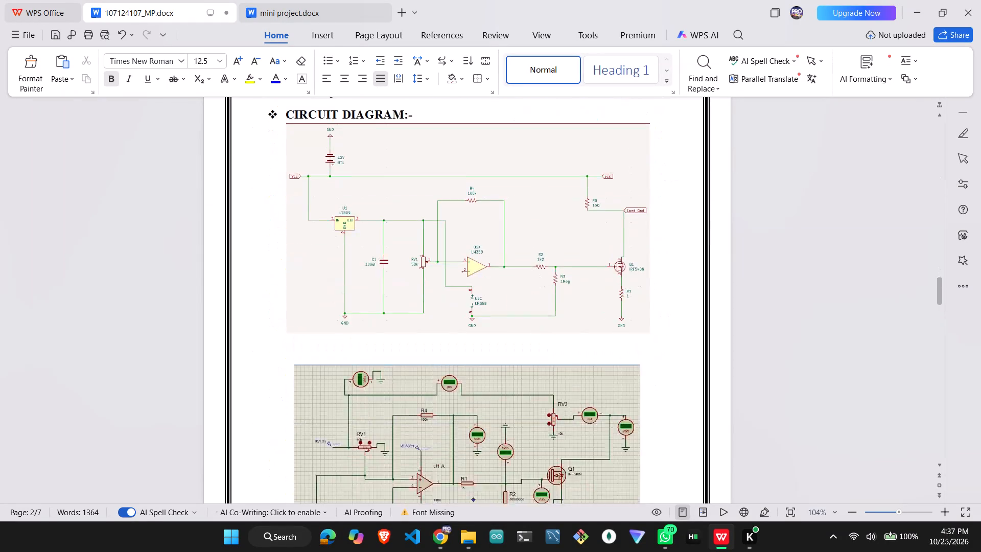
Remove the blank last page that follows the internal marks table.
scroll(299, 312, "down", 6)
scroll(299, 312, "up", 2)
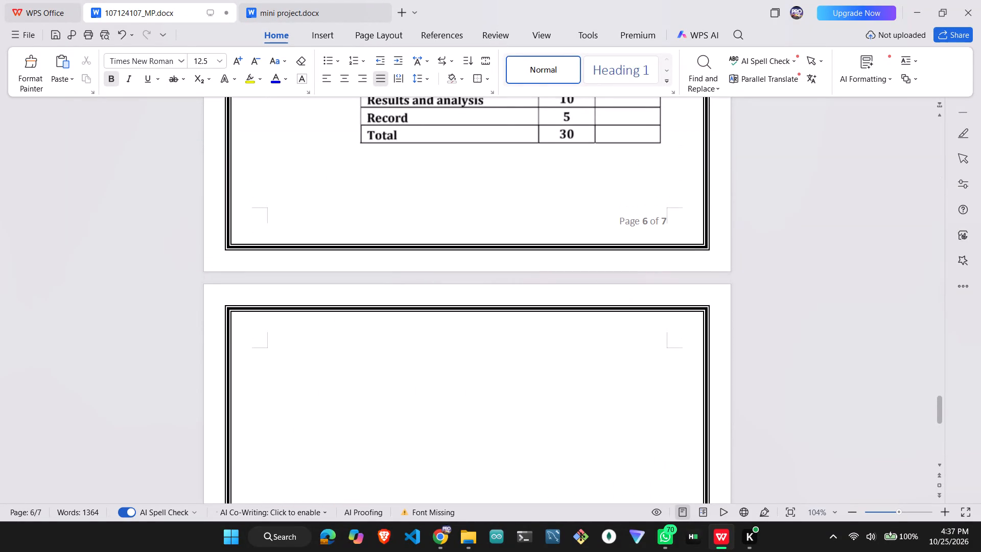
left_click(320, 383)
key("BackSpace")
key("BackSpace")
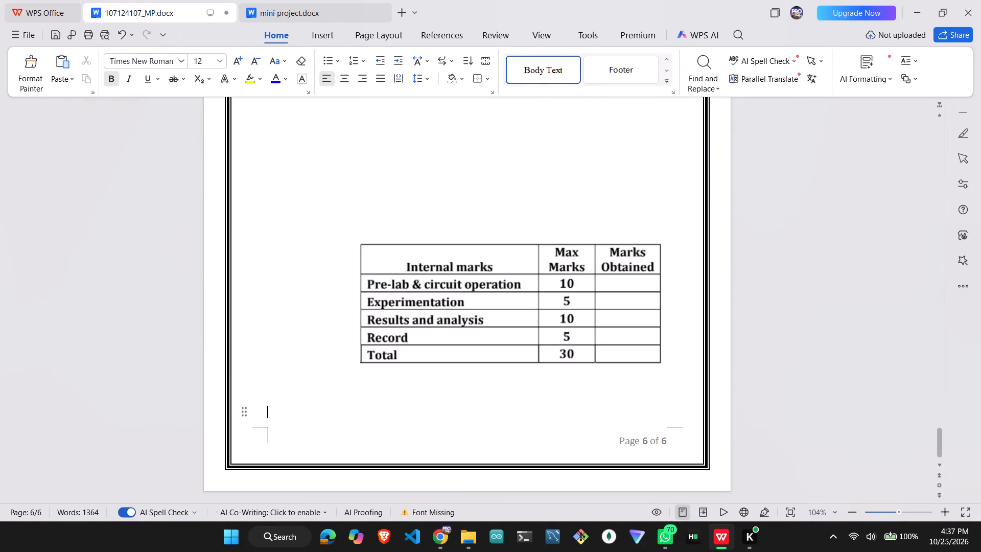
Save the report and dismiss the cloud backup offer.
scroll(395, 356, "up", 9)
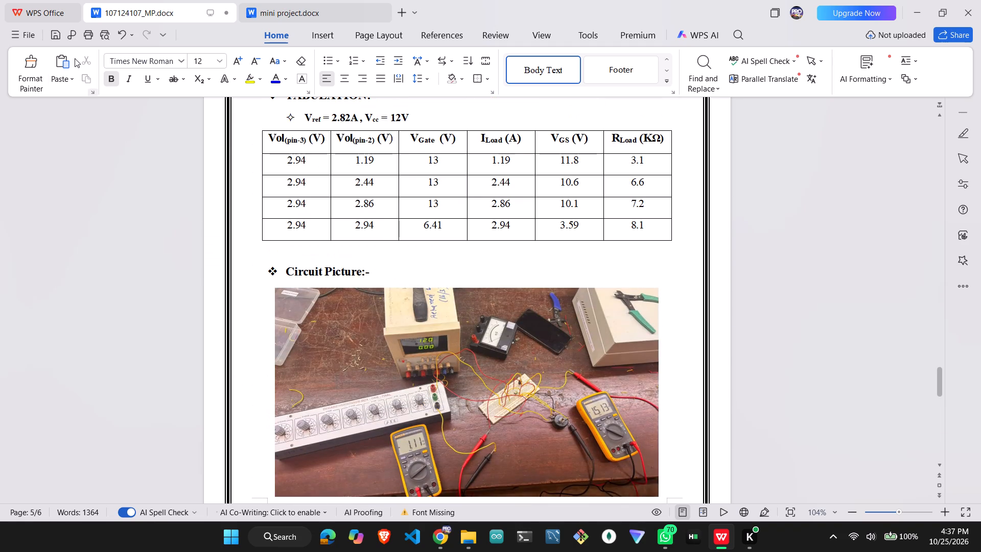
left_click(50, 36)
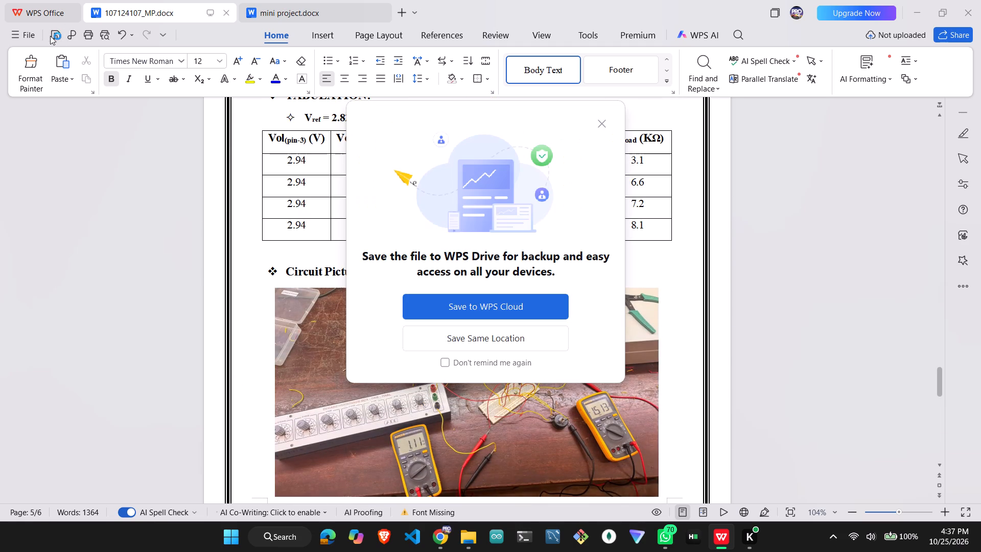
left_click(598, 127)
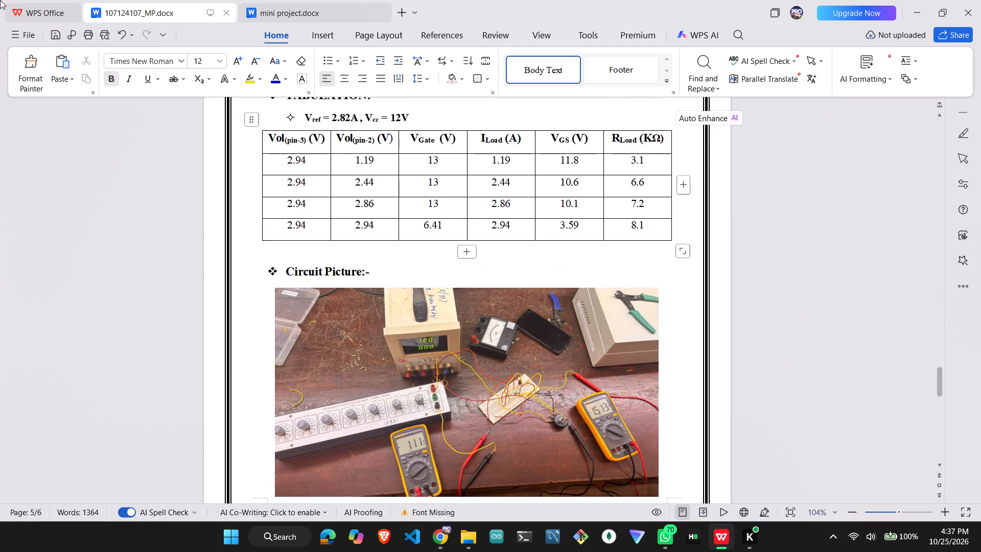
Save a PDF-format copy of the report in the LIC LAB Mini Project folder, keeping its file name, and dismiss the export dialog.
left_click(19, 30)
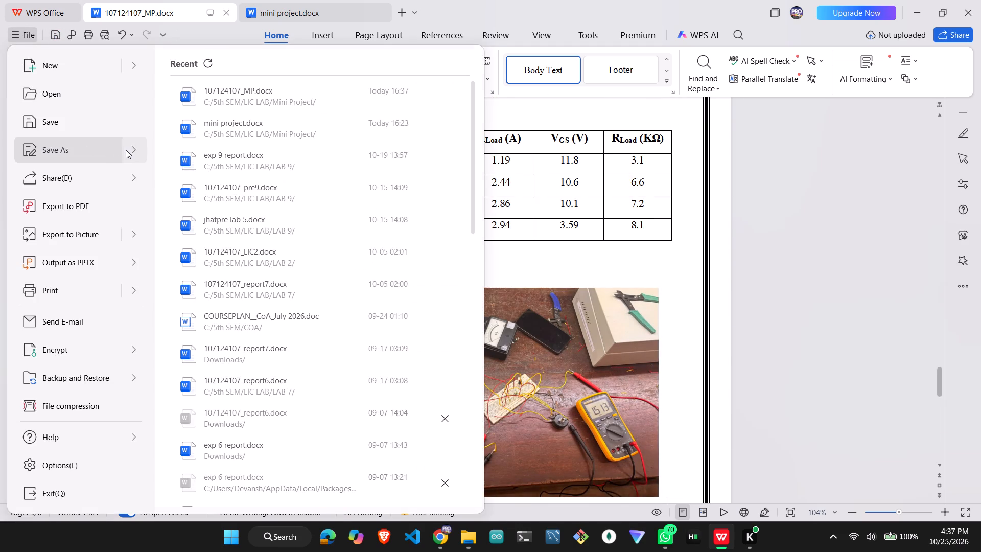
left_click(224, 322)
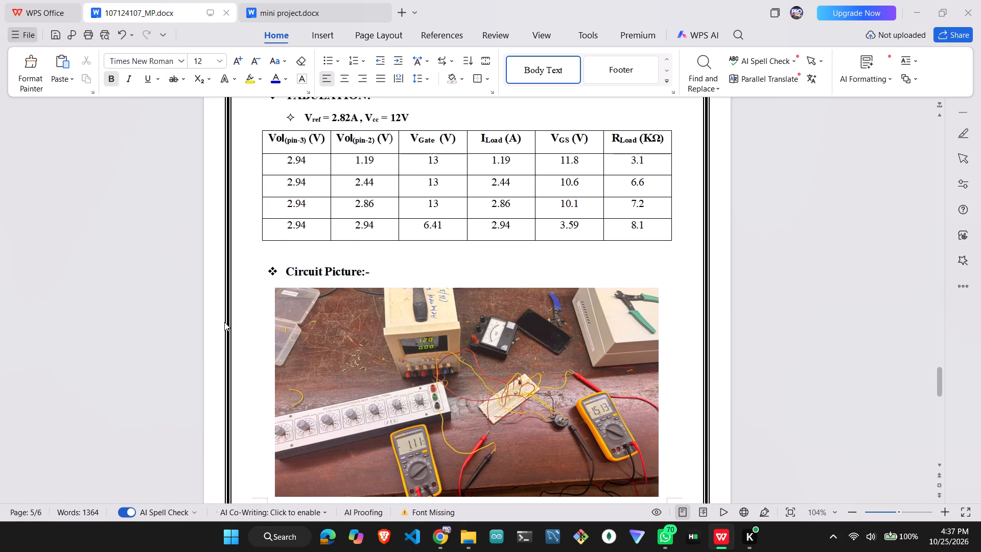
left_click_drag(229, 426, 238, 421)
left_click(238, 421)
left_click(45, 108)
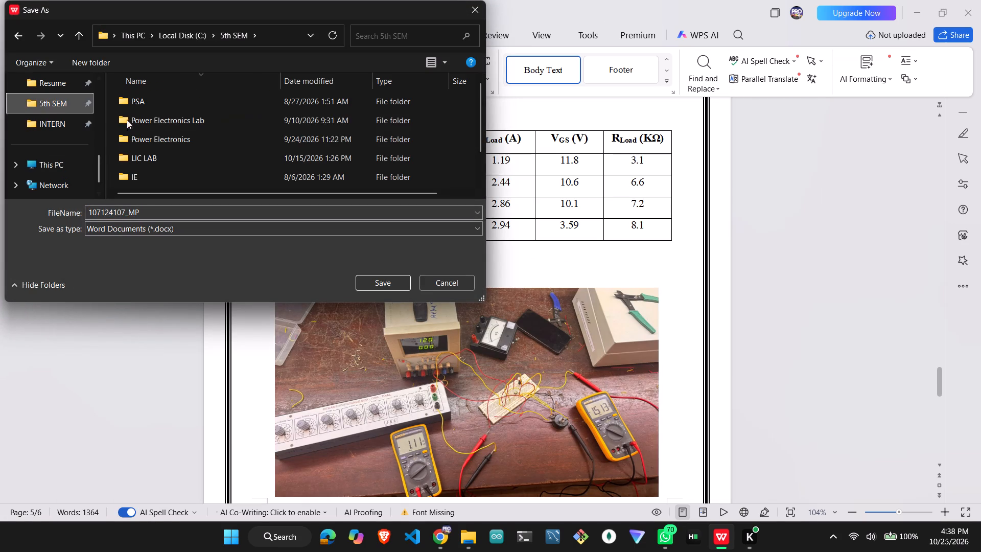
double_click(150, 152)
scroll(185, 166, "down", 3)
left_click(155, 203)
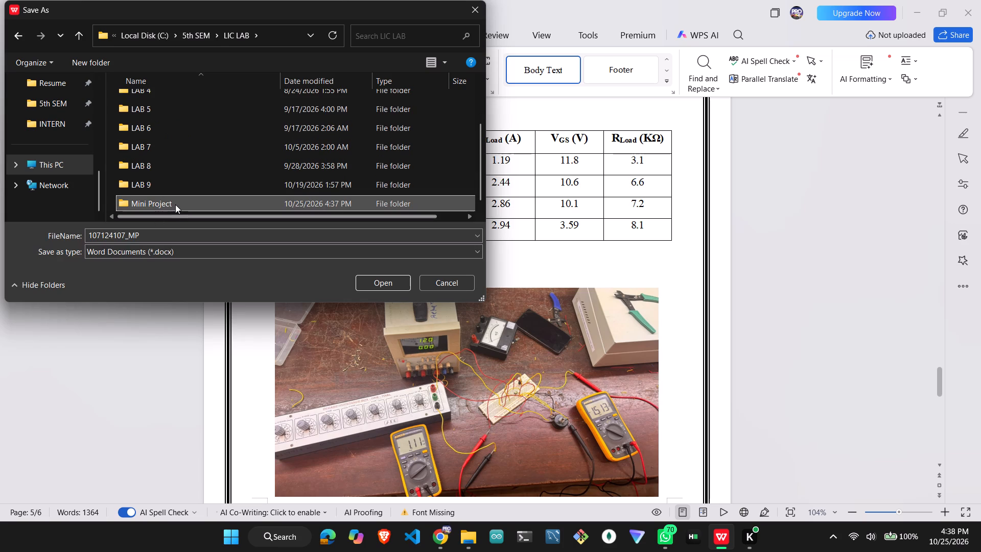
double_click(176, 204)
left_click(163, 235)
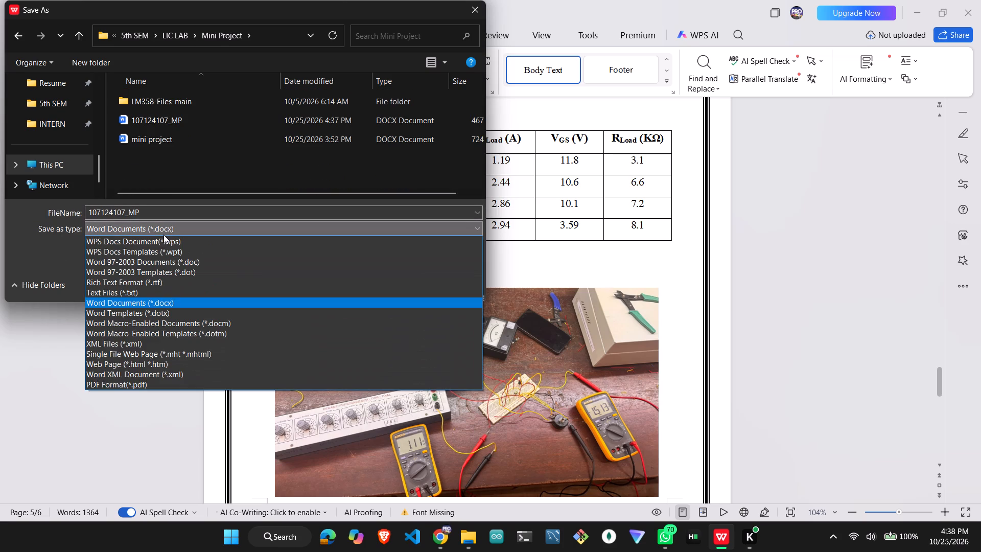
left_click(138, 383)
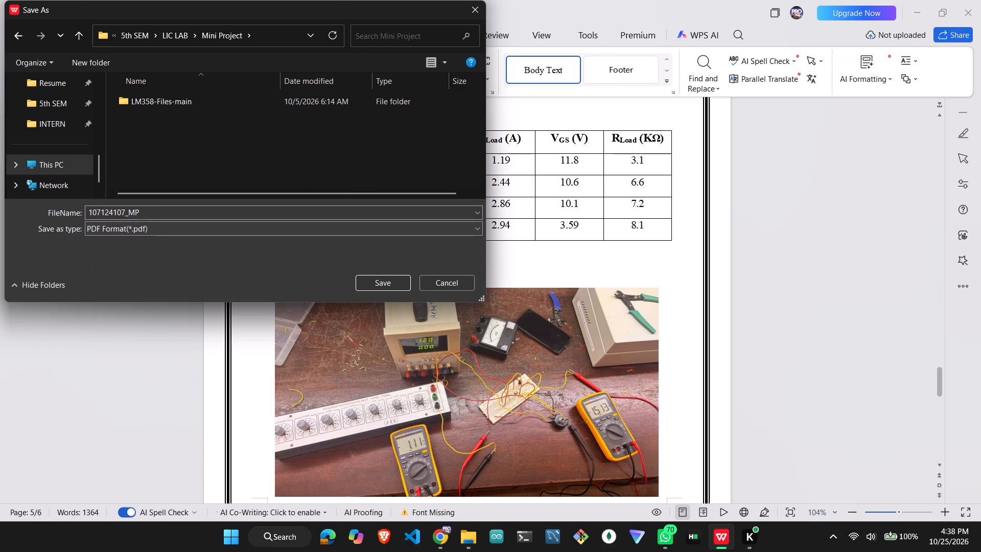
left_click(139, 215)
left_click(139, 215)
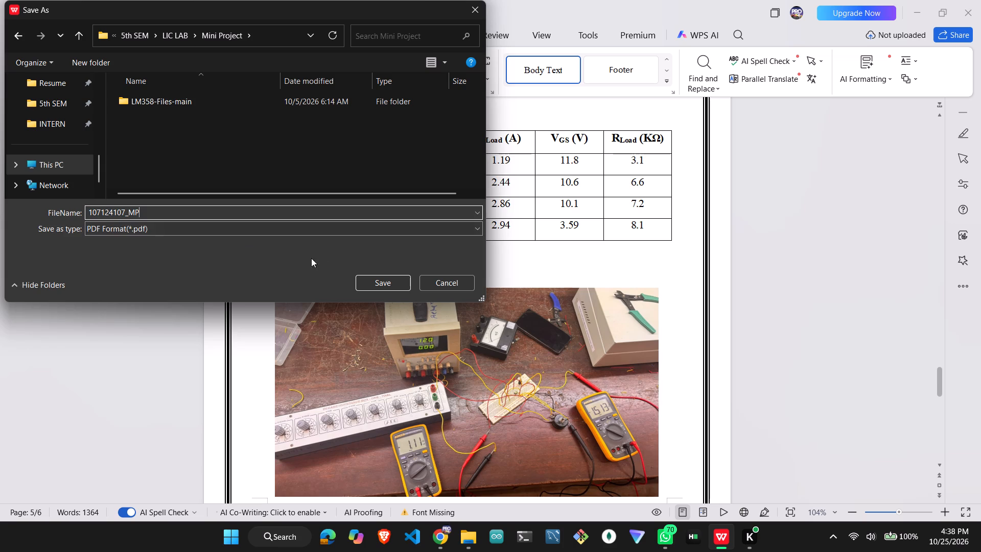
left_click(401, 285)
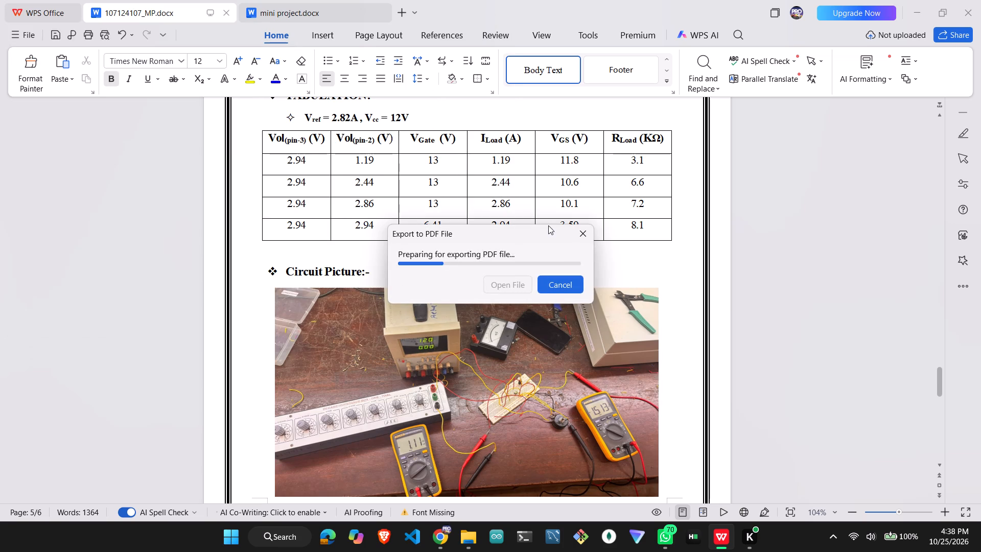
left_click(587, 237)
Open the exported report PDF from the Mini Project folder and dismiss the text annotations tip.
left_click(465, 536)
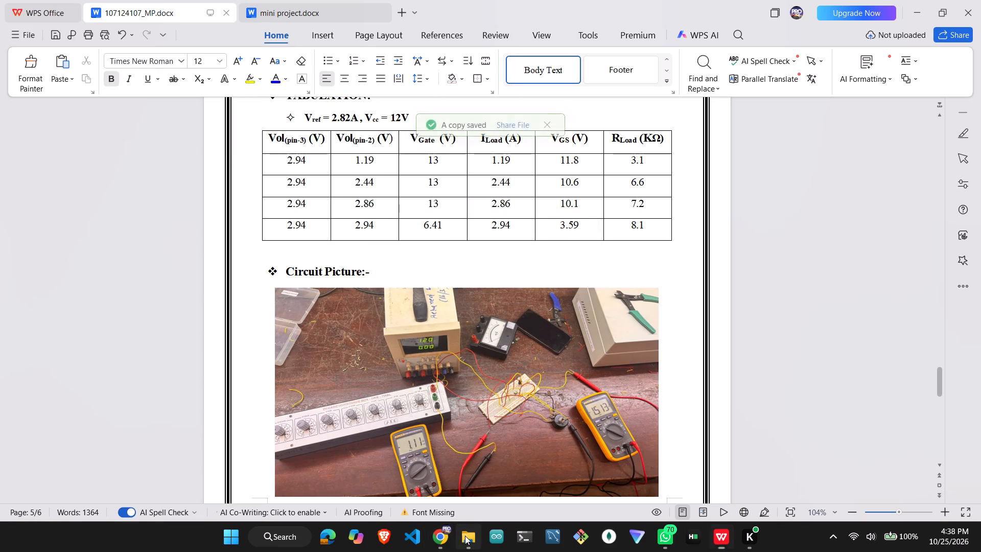
scroll(157, 335, "down", 5)
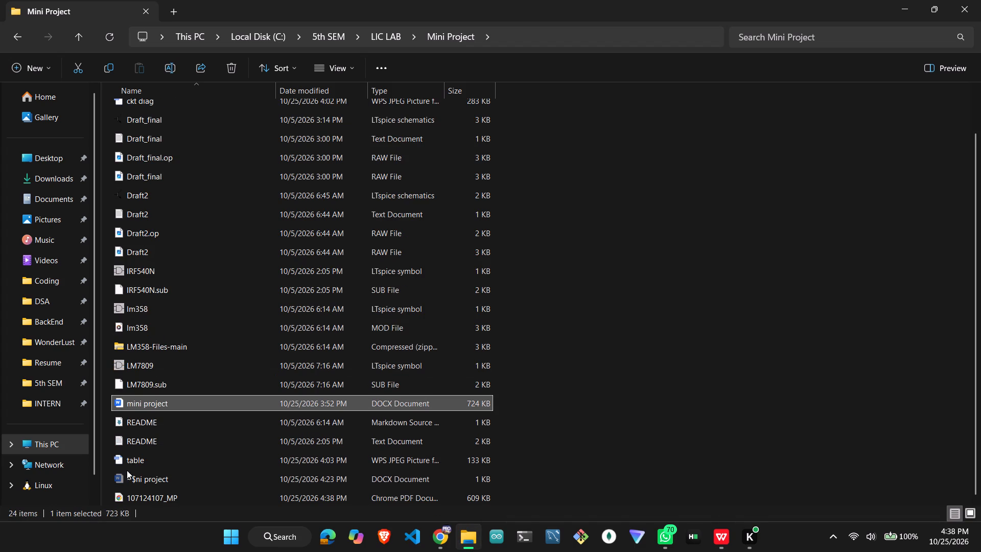
double_click(172, 501)
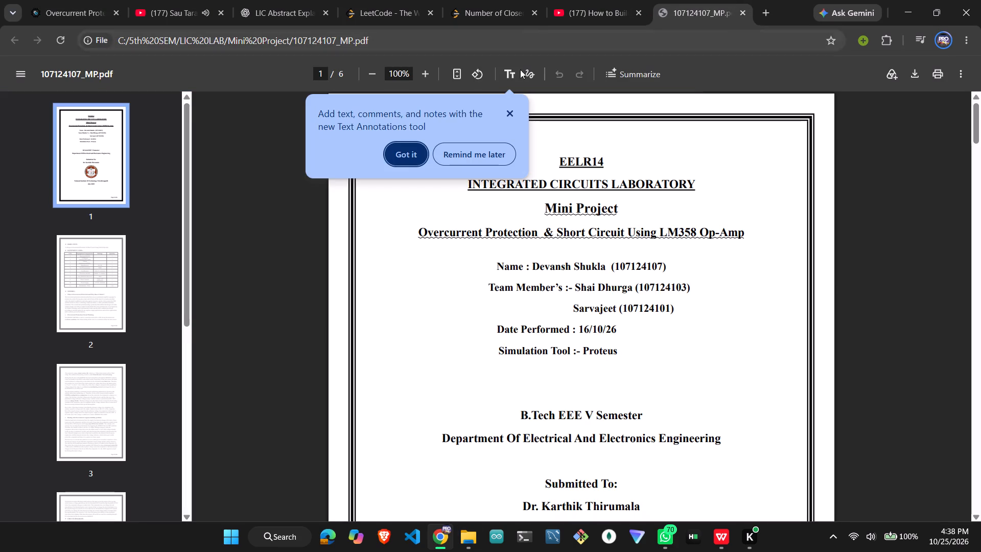
left_click(508, 107)
Review the exported PDF from the cover page through to the internal marks table on the last page.
scroll(535, 221, "down", 1)
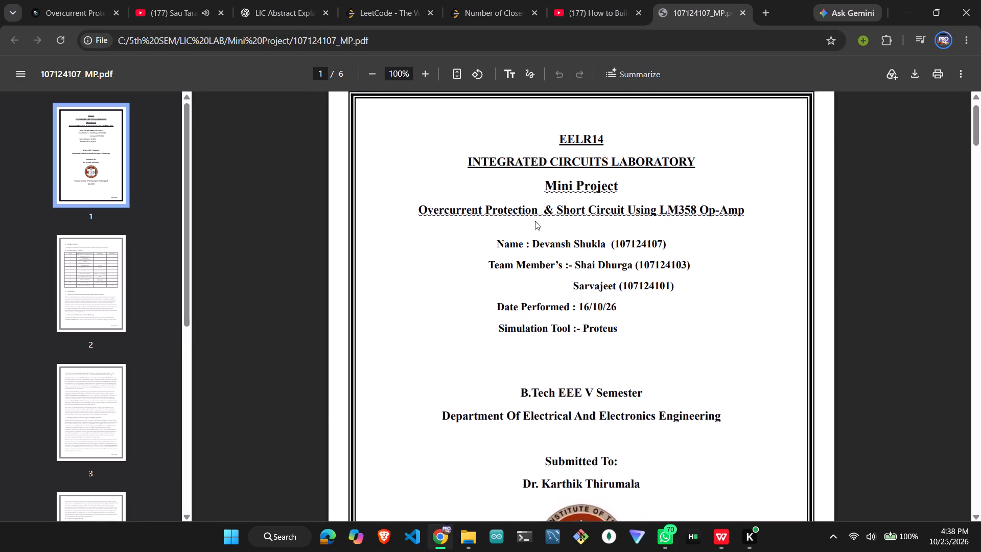
scroll(535, 221, "down", 5)
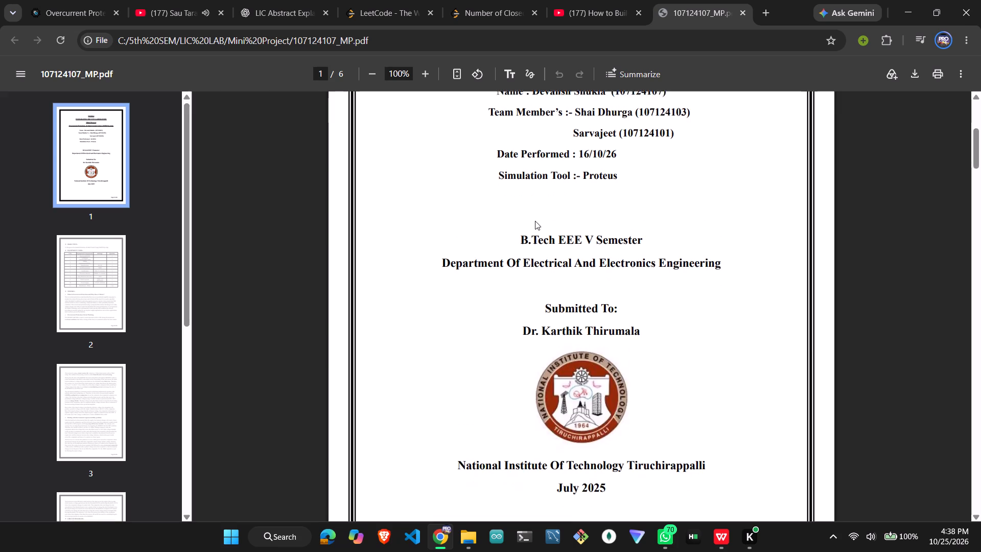
scroll(535, 221, "down", 7)
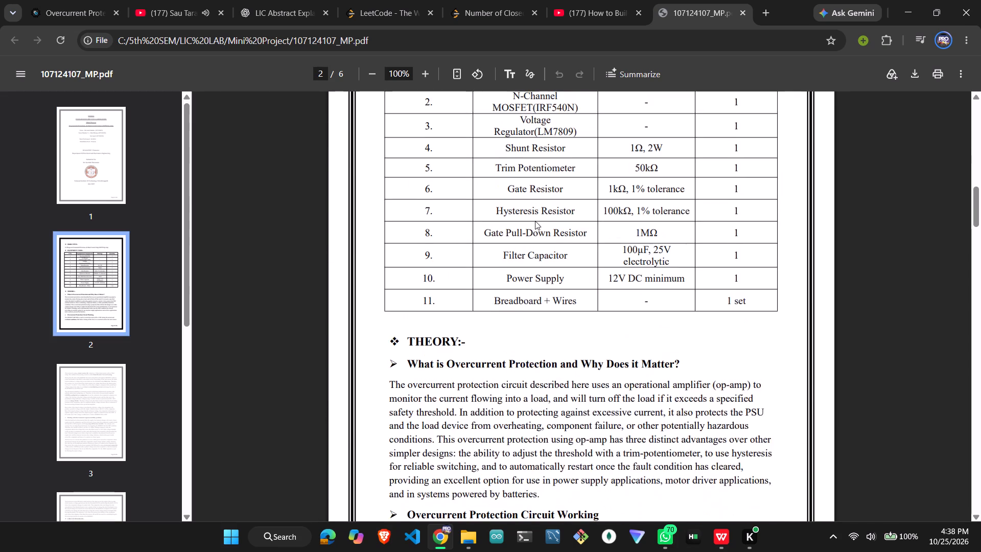
scroll(535, 221, "down", 14)
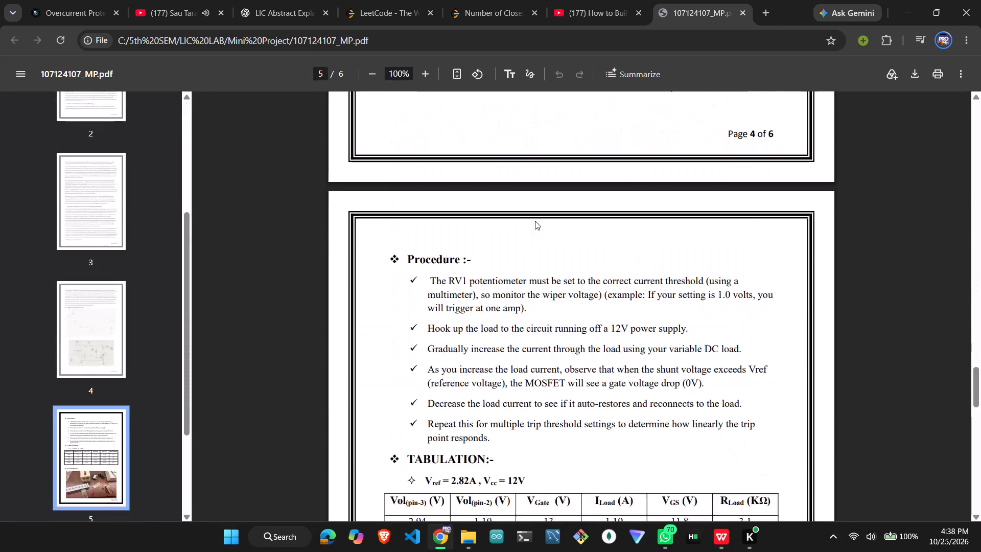
scroll(535, 221, "down", 3)
Recheck the PDF's result and inference, circuit picture, tabulation and procedure.
scroll(535, 221, "up", 1)
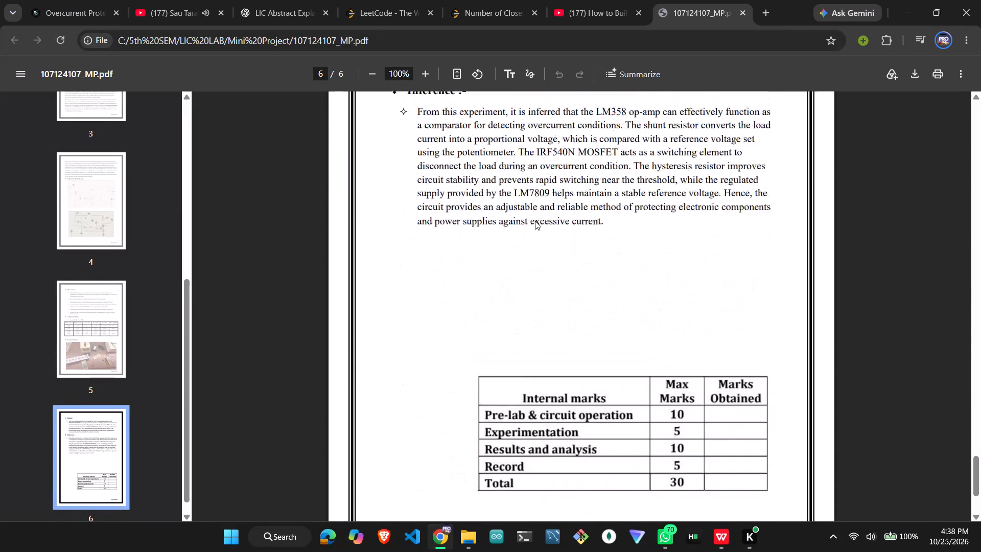
scroll(535, 221, "up", 6)
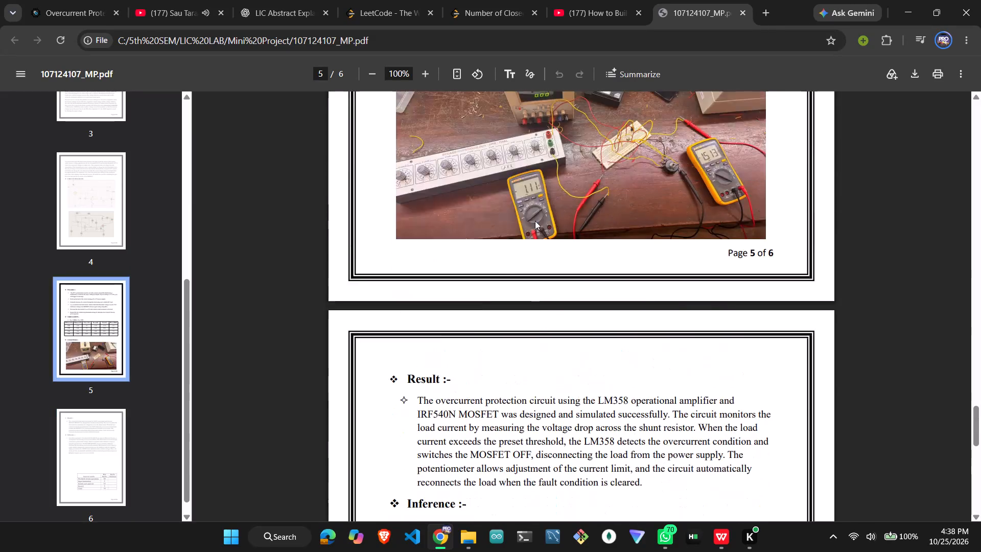
scroll(535, 221, "up", 1)
scroll(535, 221, "down", 1)
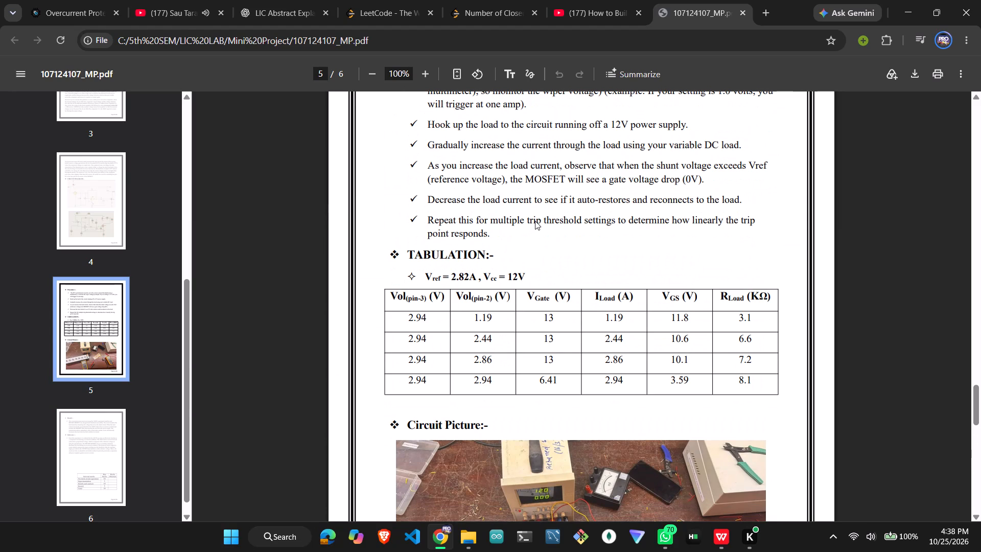
scroll(535, 221, "up", 1)
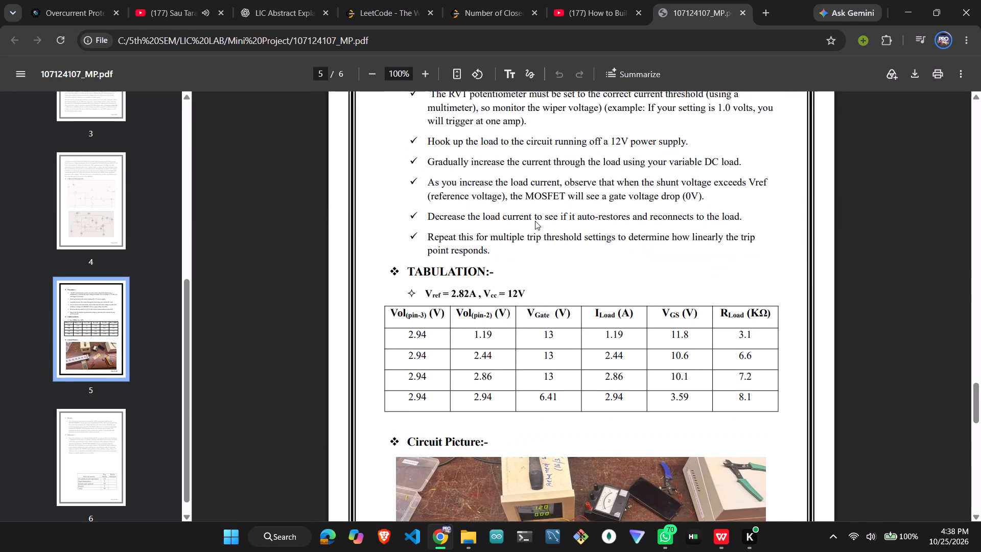
scroll(535, 221, "up", 2)
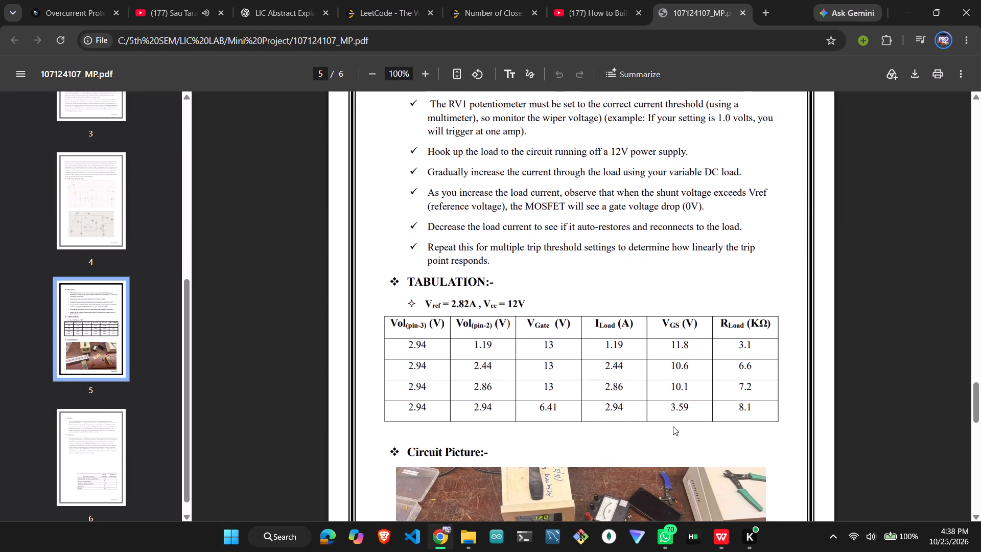
scroll(673, 426, "up", 10)
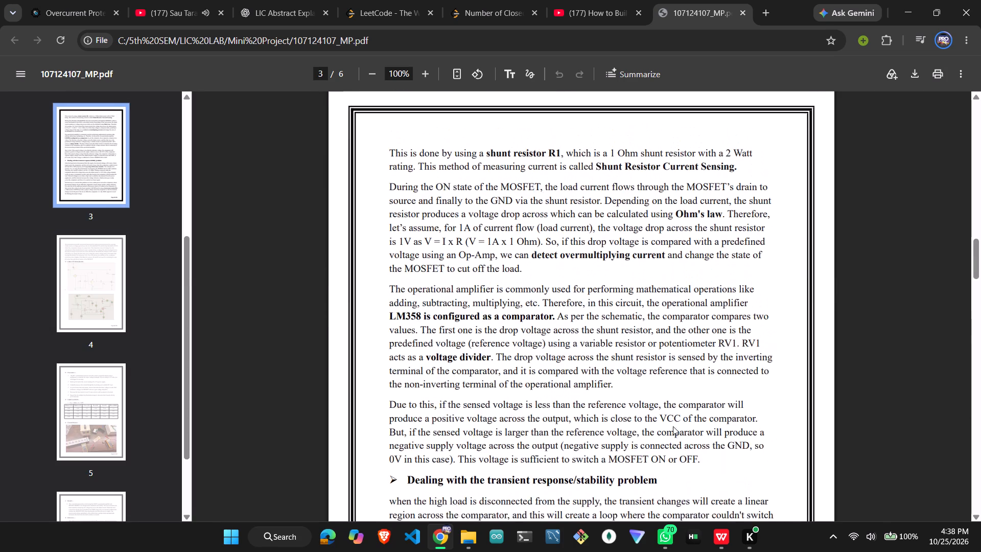
scroll(673, 426, "up", 2)
scroll(673, 426, "down", 9)
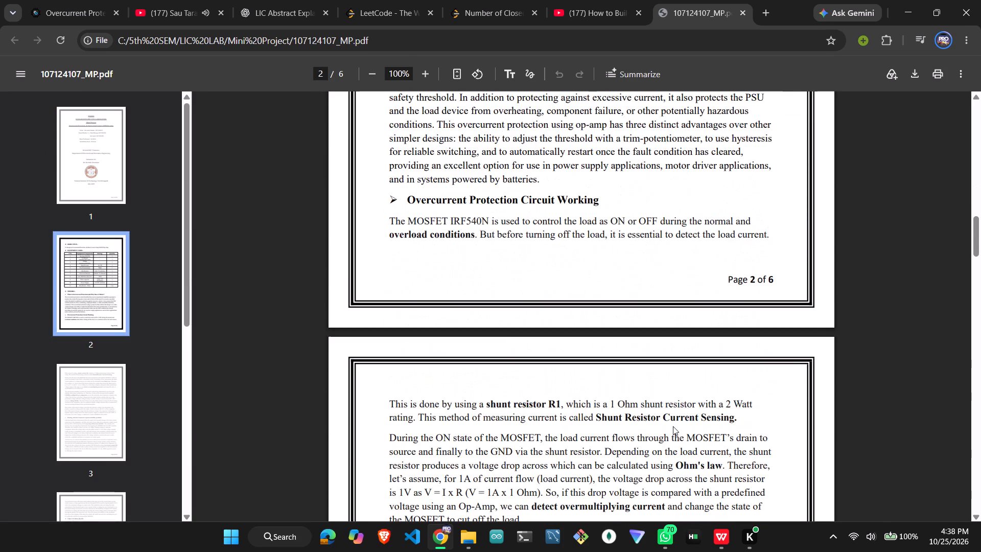
scroll(637, 408, "down", 8)
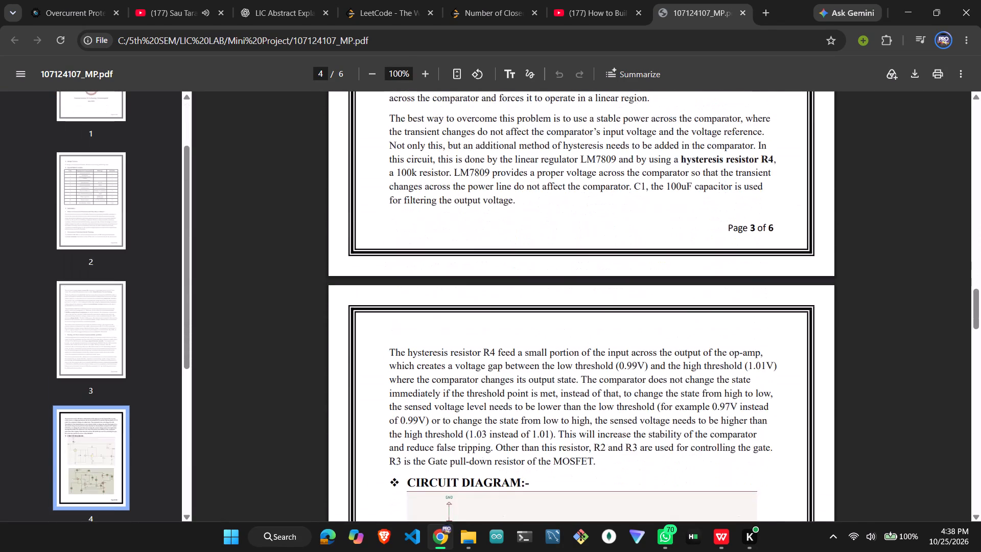
scroll(637, 408, "down", 11)
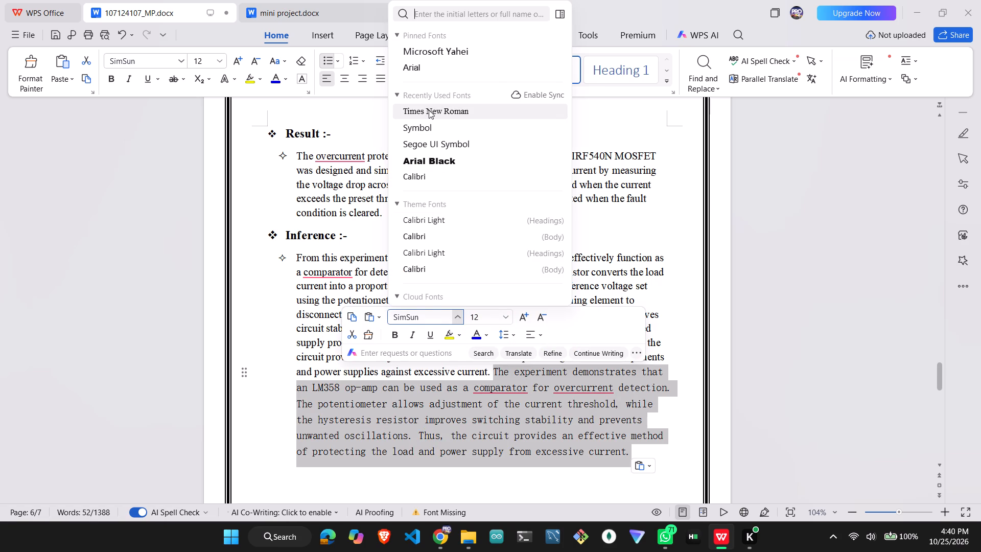
left_click(429, 110)
Delete the longer original inference text that precedes the pasted paragraph under Inference.
left_click(493, 374)
left_click_drag(493, 374, 488, 371)
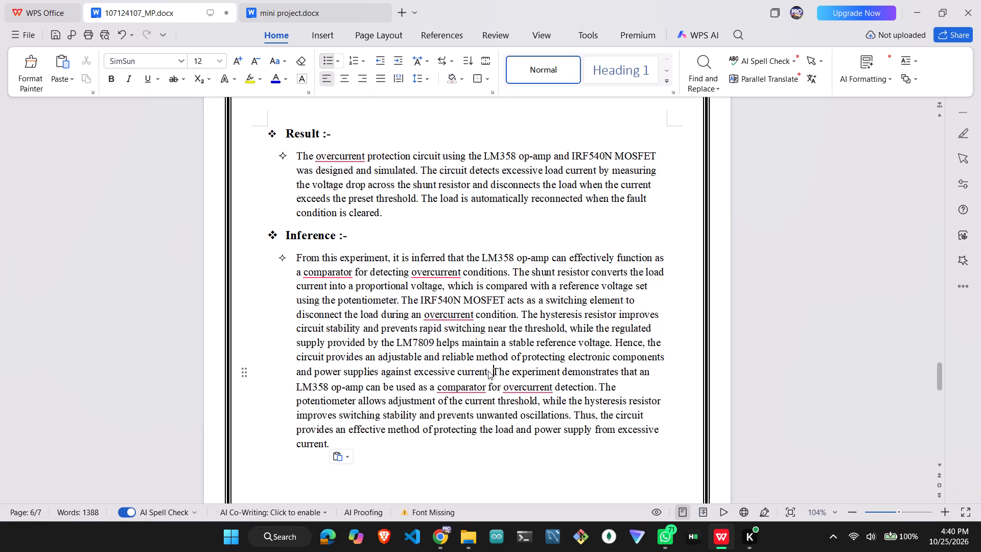
left_click_drag(488, 371, 338, 259)
key("BackSpace")
key("BackSpace")
key("BackSpace")
key("BackSpace")
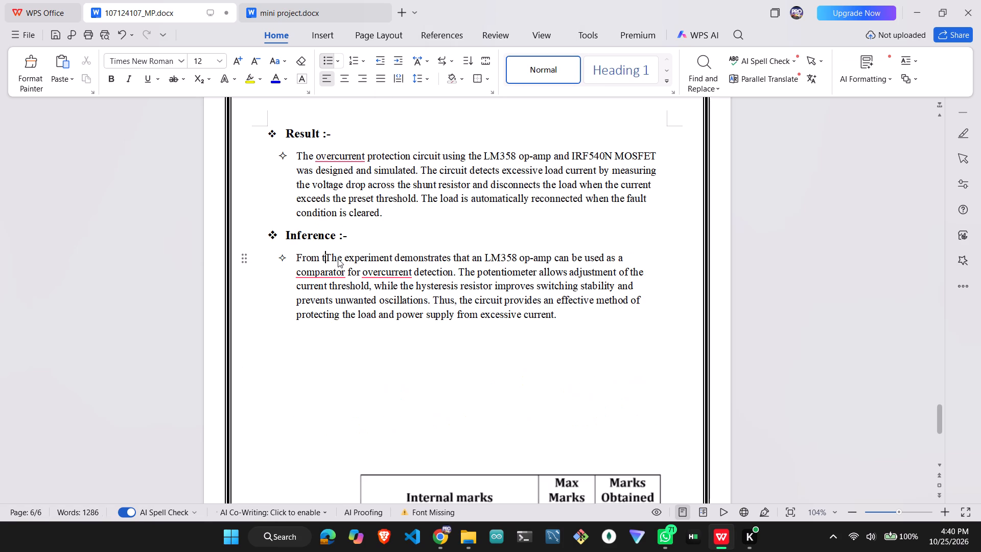
key("BackSpace")
key("BackSpace")
key("BackSpace")
key("BackSpace")
key("BackSpace")
key("BackSpace")
left_click(435, 262)
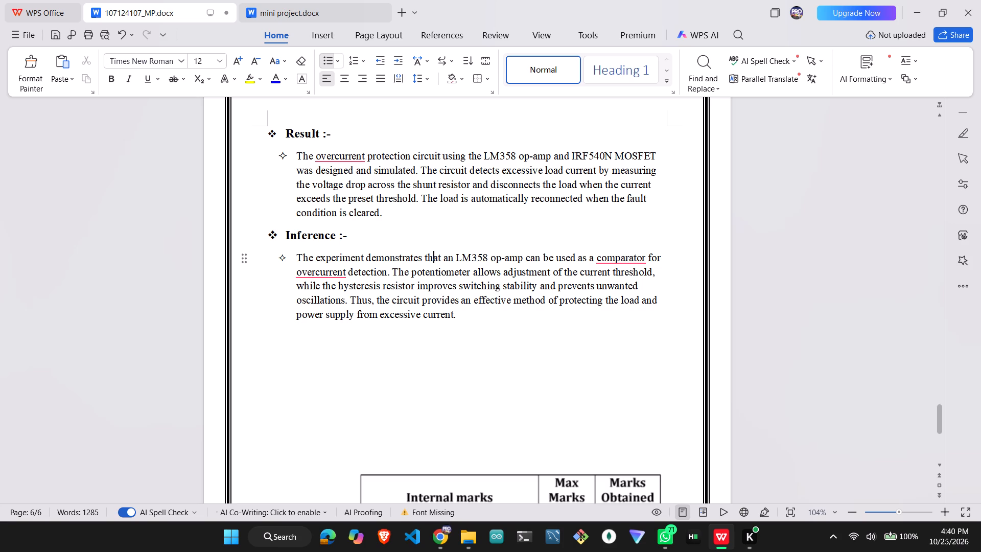
Switch to ChatGPT in Chrome and examine the reworded result and inference in its latest reply.
key("alt+Tab")
scroll(473, 317, "down", 3)
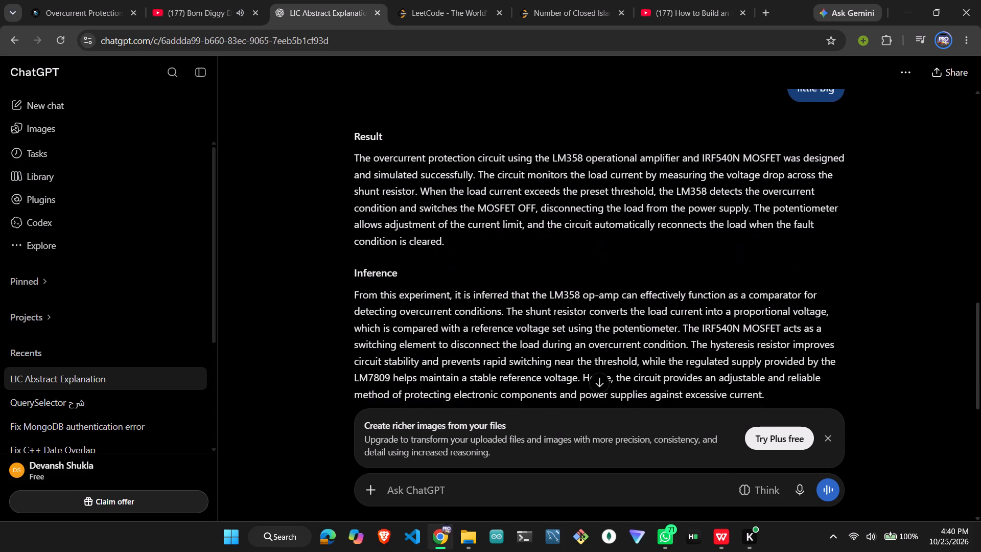
right_click(510, 292)
left_click(460, 255)
scroll(460, 255, "down", 4)
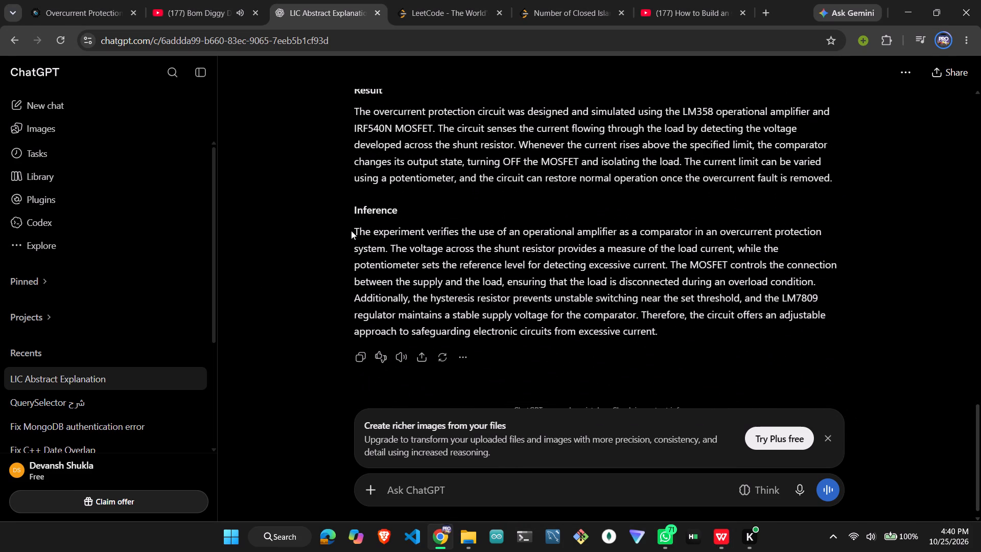
scroll(351, 231, "down", 1)
left_click_drag(394, 230, 632, 231)
left_click(632, 231)
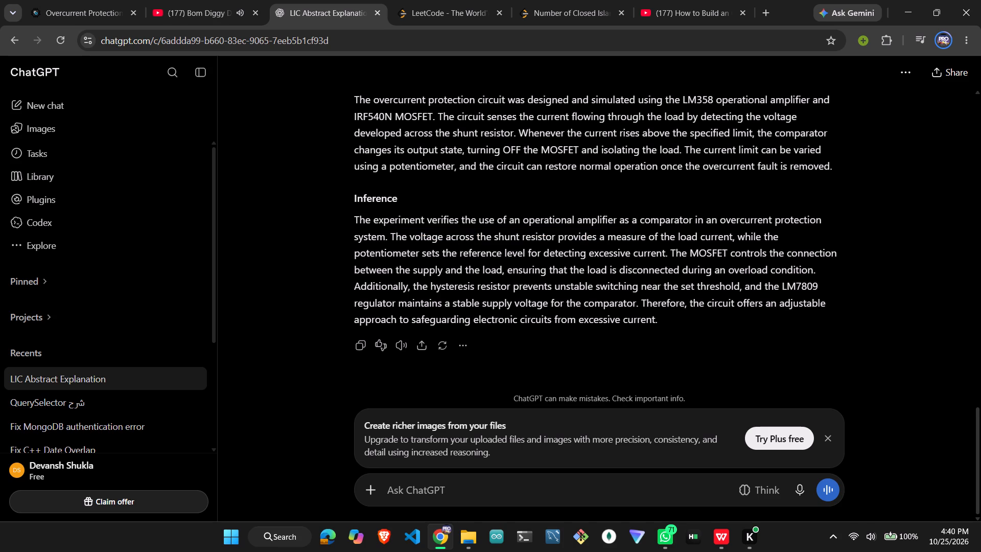
scroll(670, 310, "up", 1)
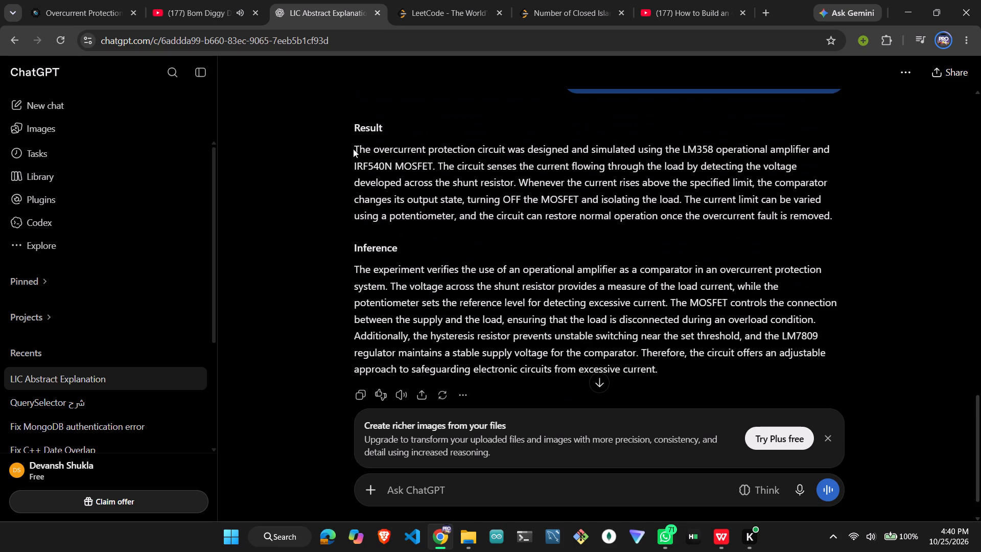
left_click_drag(350, 147, 839, 213)
left_click(839, 213)
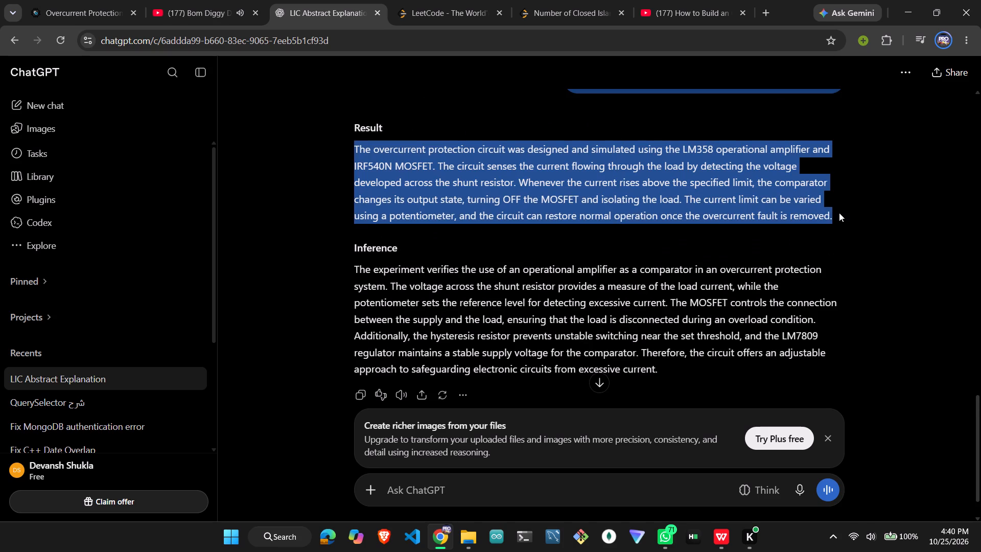
key("alt+Tab")
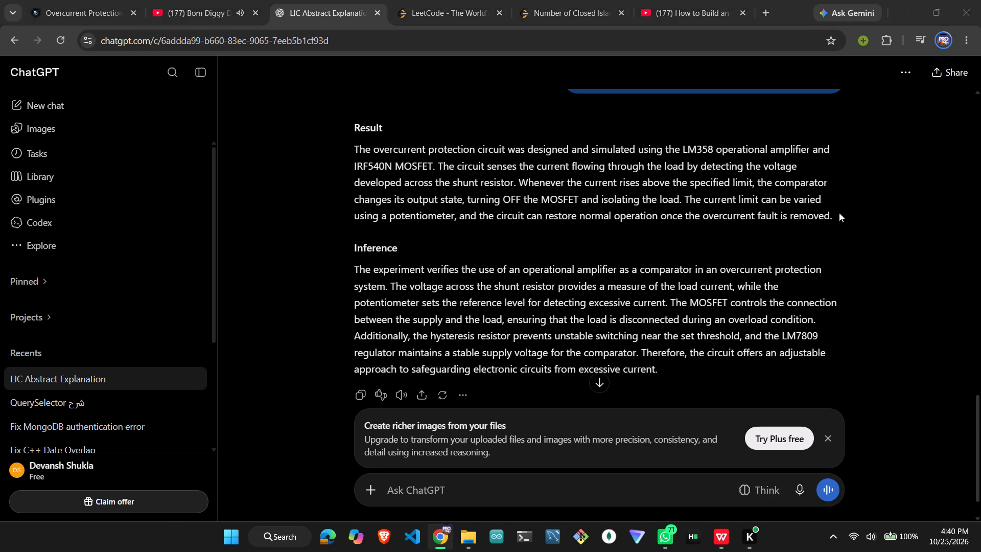
key("alt+Tab")
Open the exported report PDF from the Mini Project folder and compare its result and inference with ChatGPT's reworded version.
left_click(467, 538)
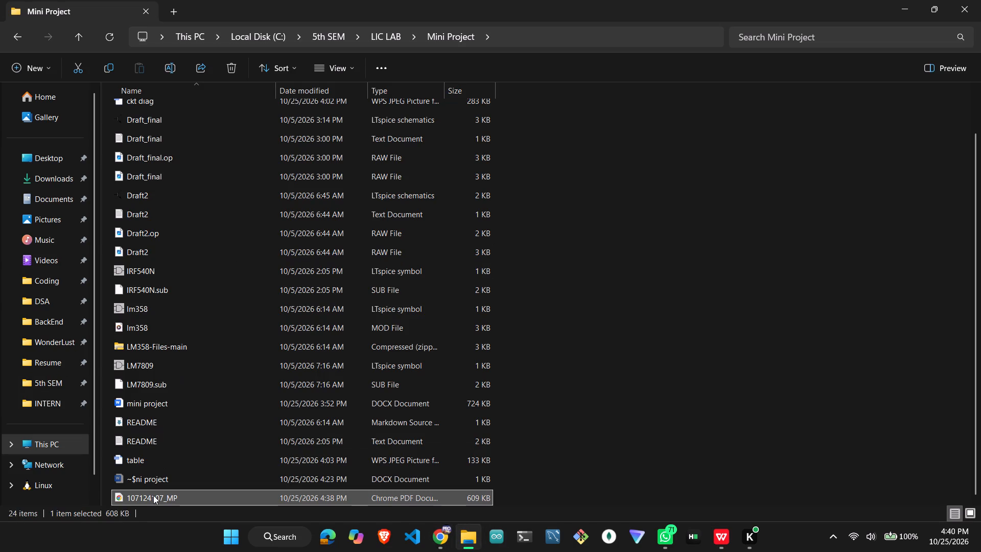
double_click(153, 495)
scroll(495, 277, "down", 8)
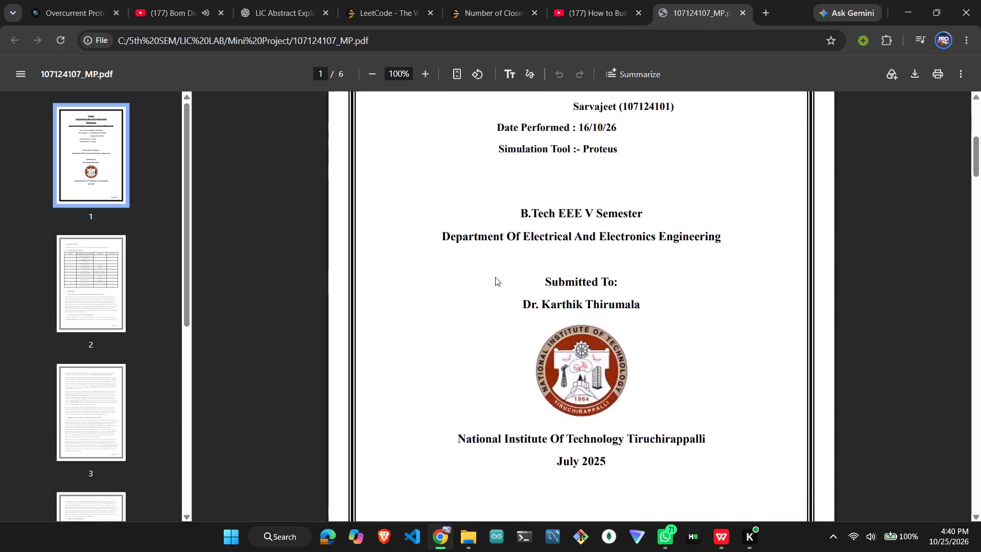
scroll(495, 277, "down", 14)
scroll(495, 277, "up", 2)
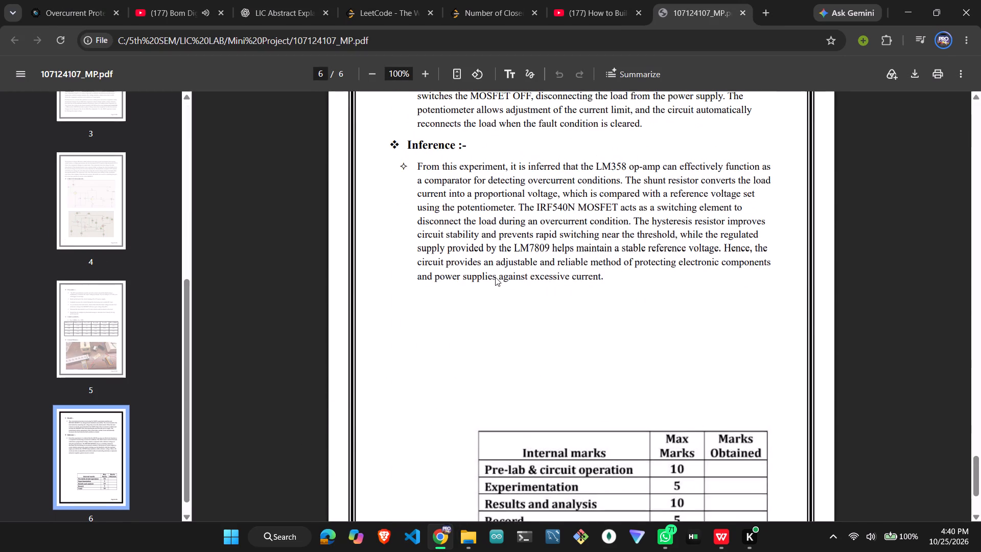
scroll(495, 277, "up", 2)
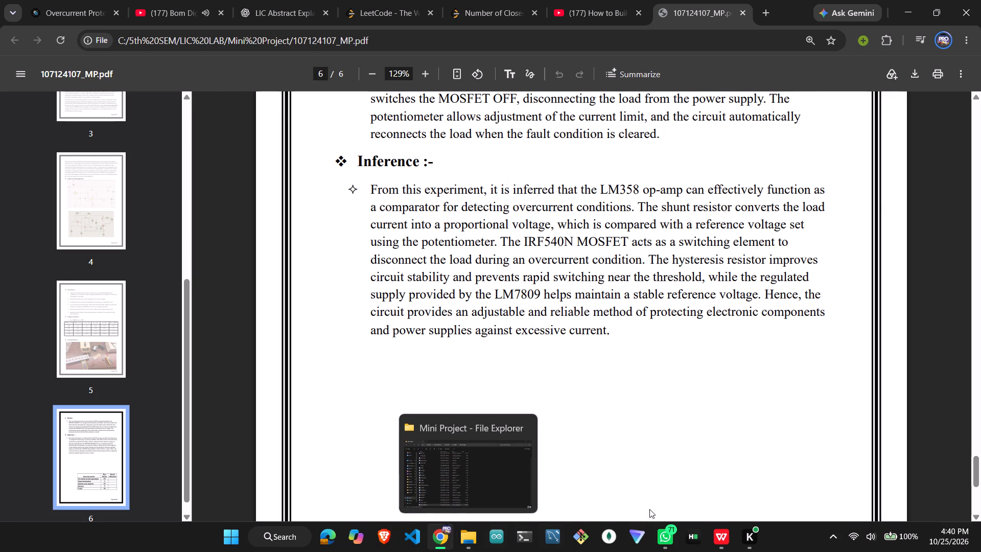
left_click(270, 0)
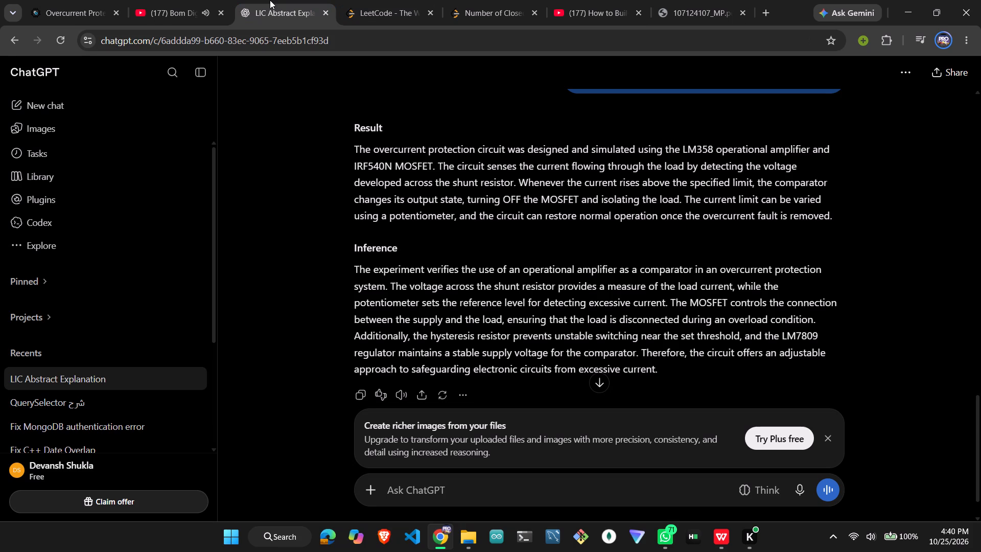
scroll(432, 191, "up", 1)
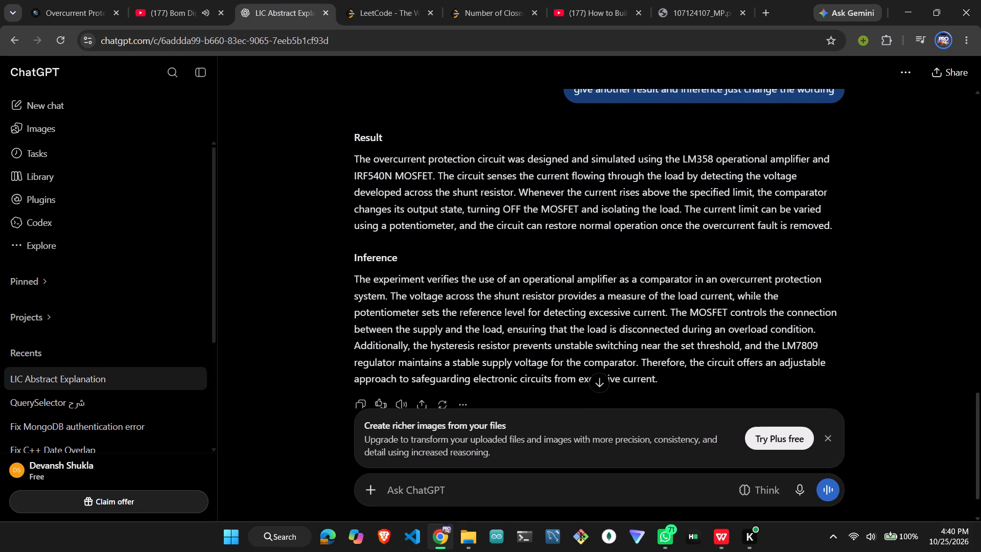
Switch to WPS Office and indent the internal marks table image on page 6 with tab spacing up to the right margin.
left_click(717, 532)
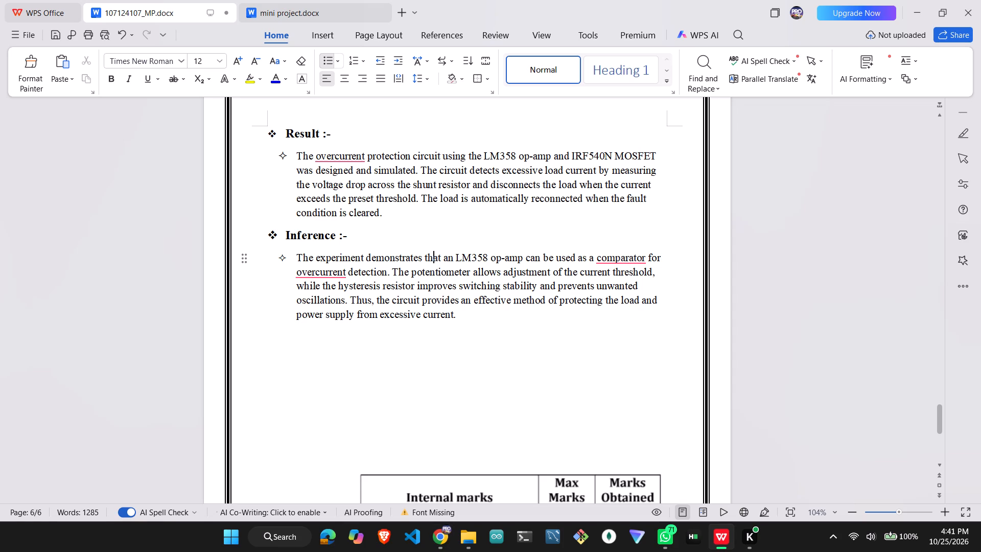
scroll(580, 357, "up", 10)
scroll(580, 357, "down", 9)
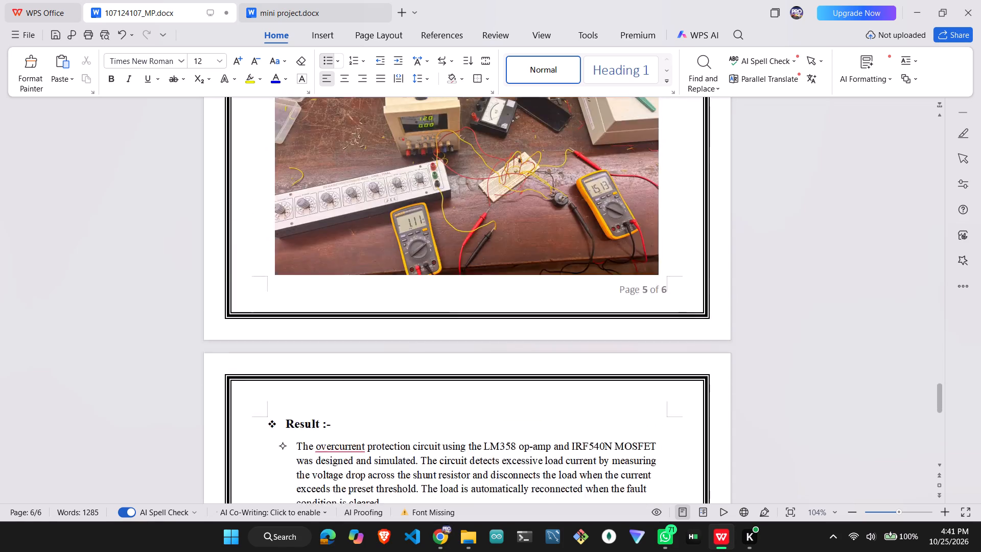
scroll(580, 357, "down", 3)
left_click_drag(491, 364, 453, 332)
left_click(453, 332)
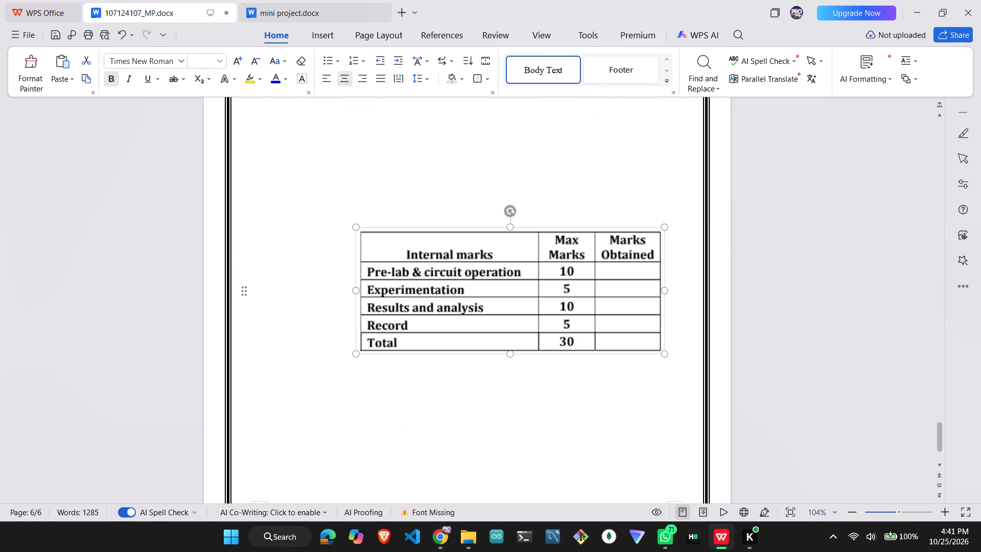
left_click_drag(453, 332, 358, 294)
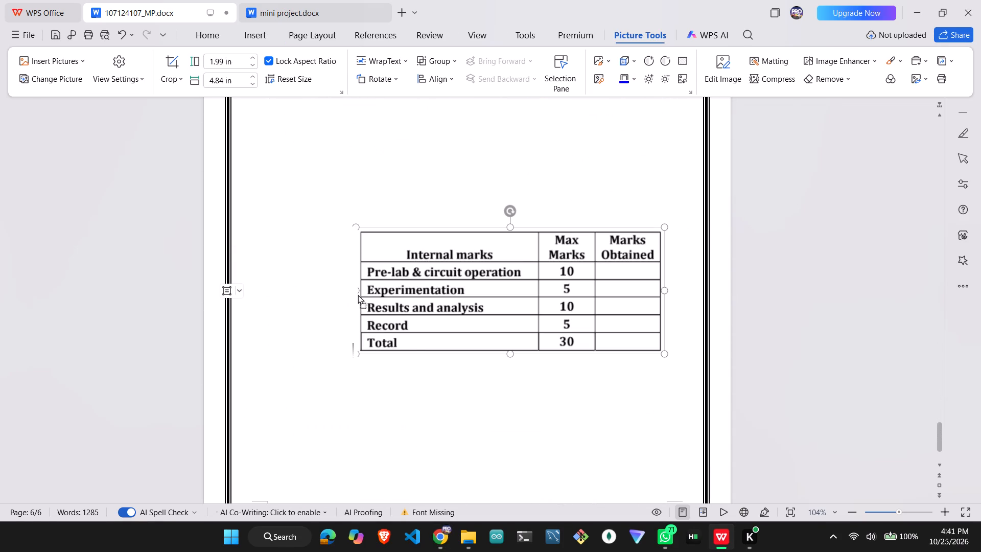
left_click_drag(358, 294, 354, 388)
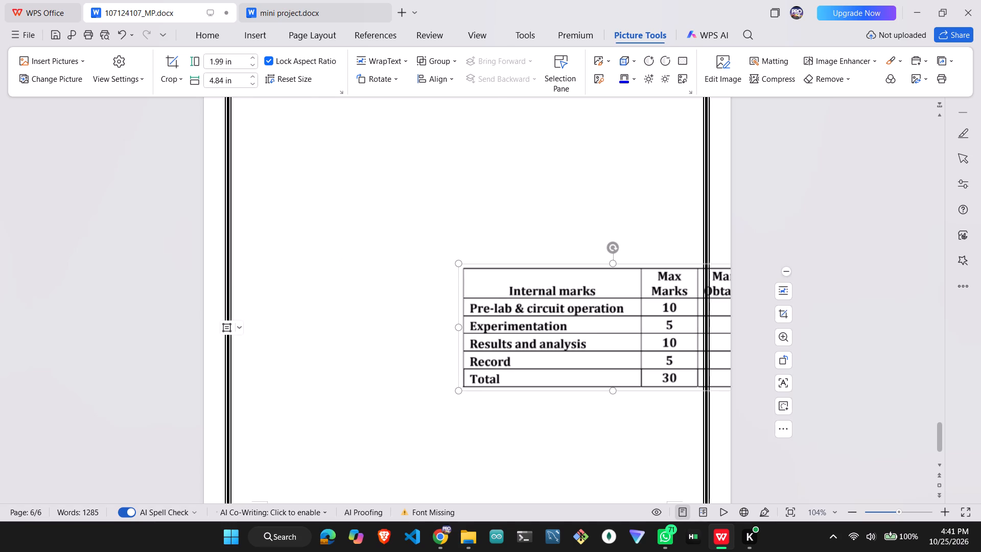
left_click(450, 354)
key("BackSpace")
key("Tab")
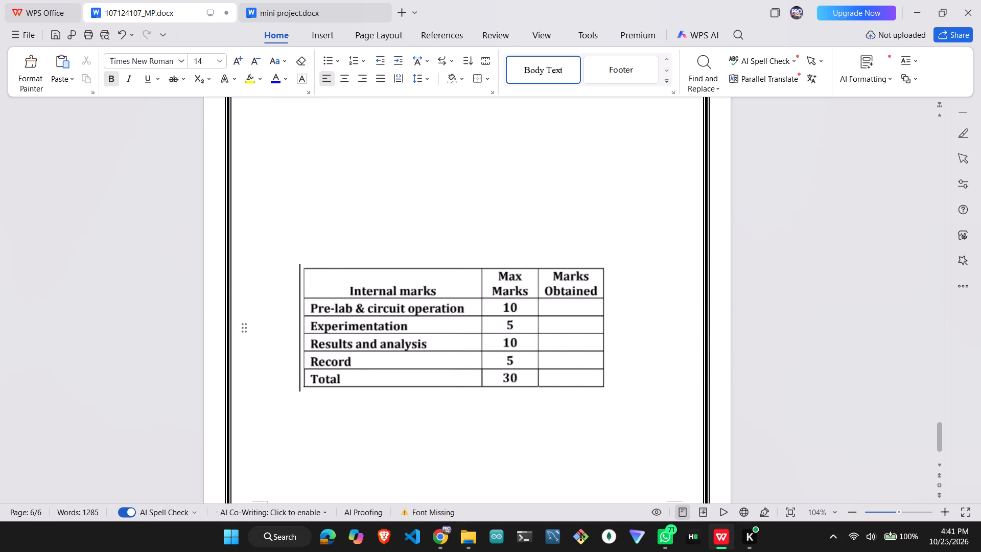
key("Tab")
key("Tab")
scroll(473, 339, "down", 1)
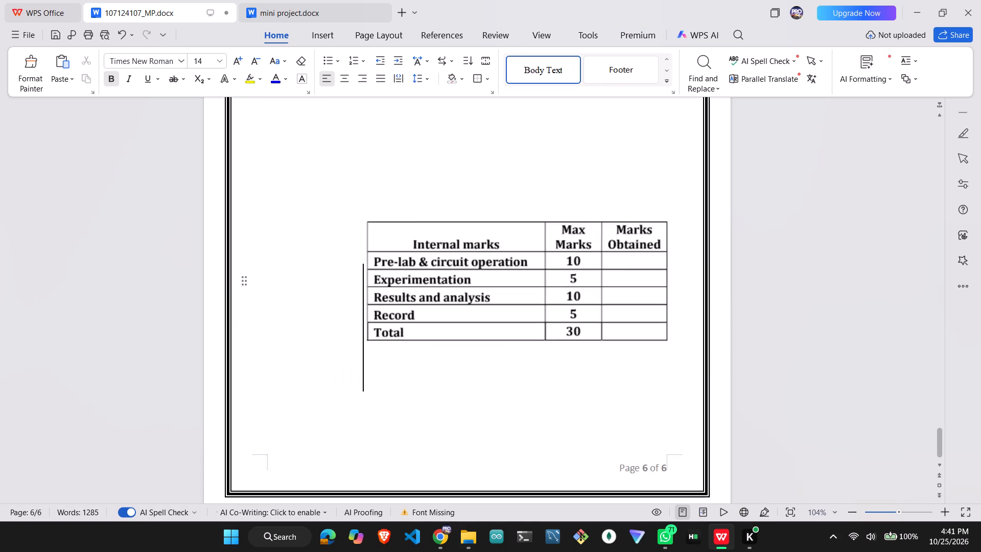
scroll(473, 339, "down", 2)
scroll(451, 390, "up", 4)
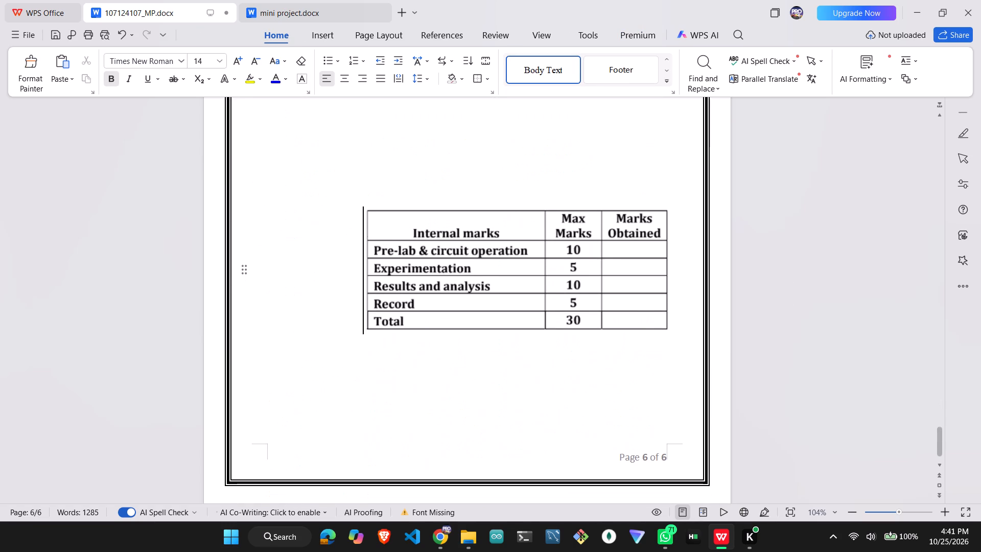
Insert four blank lines above the internal marks table image to move it lower on page 6.
left_click(442, 169)
key("Return")
key("Return")
key("Return")
key("Return")
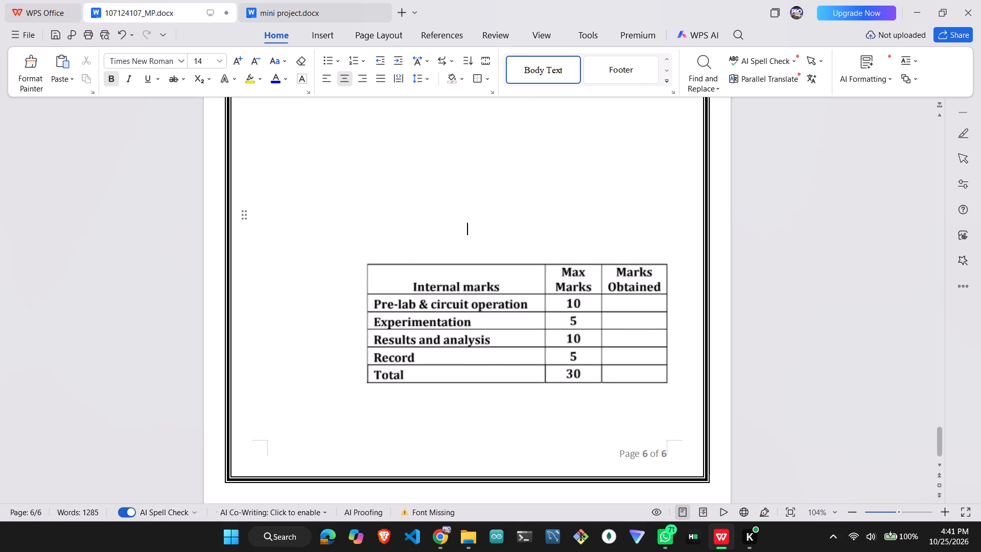
Copy the first team member's name and roll number on the cover page and paste them at the end of the Name line.
scroll(435, 174, "up", 19)
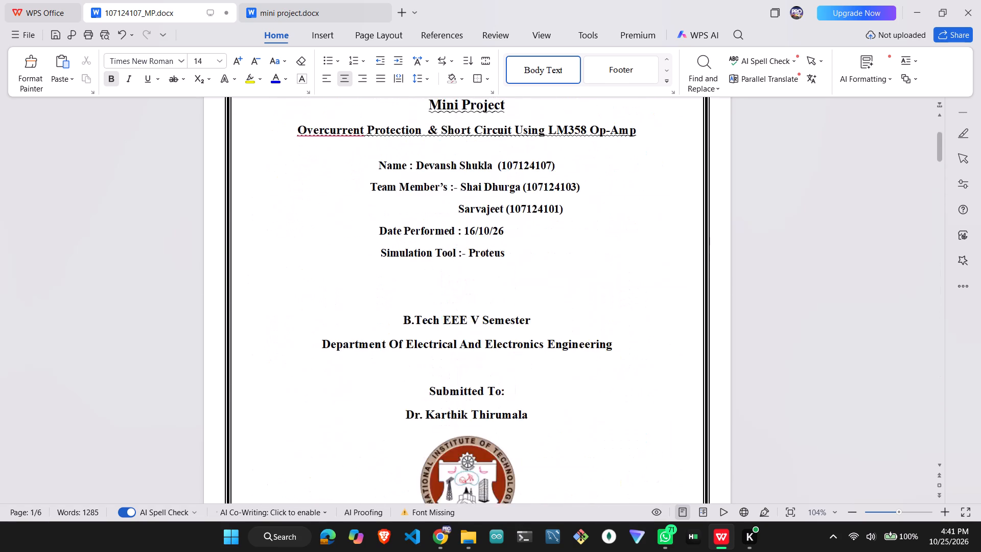
left_click(464, 181)
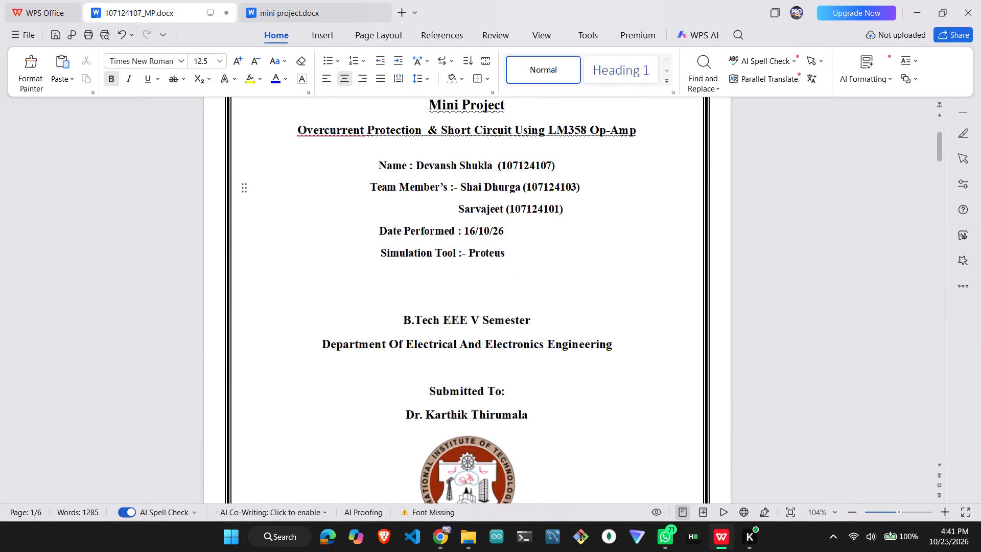
left_click_drag(460, 183, 579, 185)
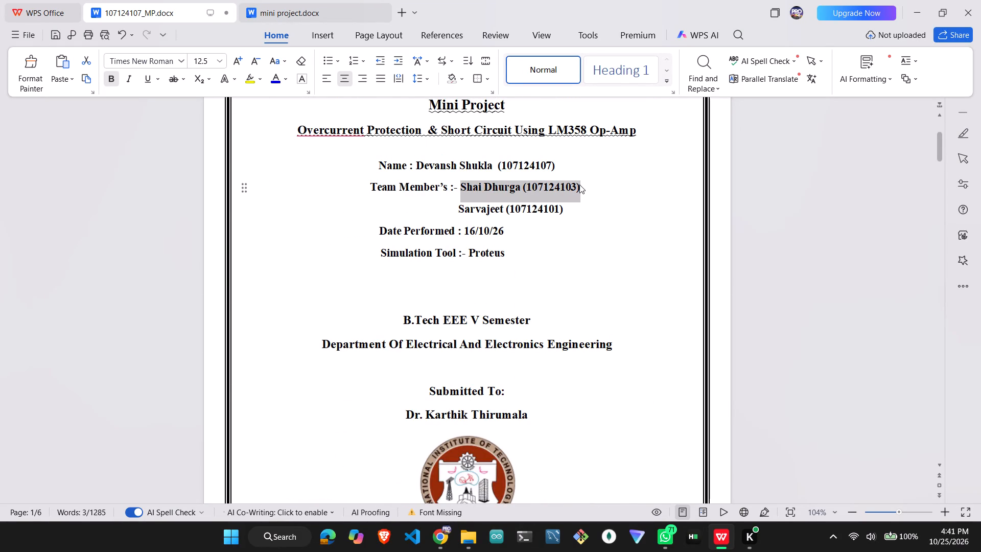
key("ctrl+c")
left_click(562, 166)
left_click_drag(562, 166, 430, 168)
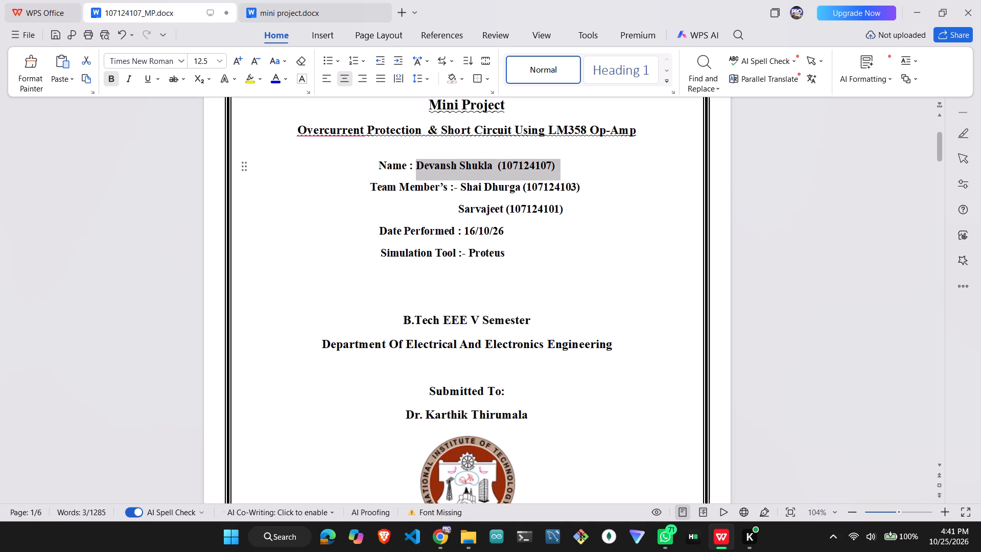
left_click_drag(430, 168, 429, 168)
key("ctrl+v")
key("ctrl+z")
left_click(594, 170)
key("ctrl+v")
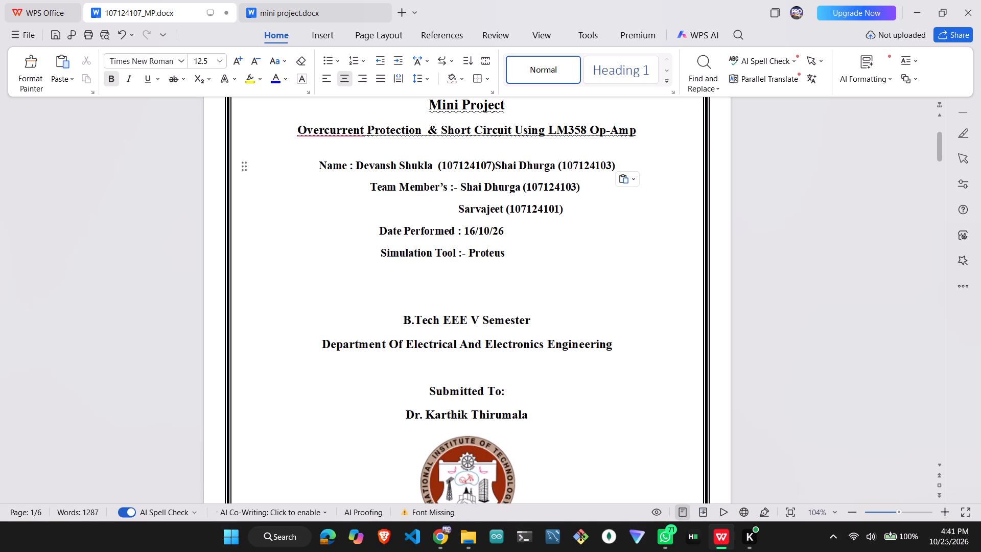
Delete the original student's name and roll number preceding the pasted entry on the Name line.
left_click(498, 168)
key("BackSpace")
key("BackSpace")
key("BackSpace")
key("BackSpace")
key("BackSpace")
key("BackSpace")
key("BackSpace")
key("BackSpace")
key("BackSpace")
key("BackSpace")
key("BackSpace")
key("BackSpace")
key("BackSpace")
key("BackSpace")
key("BackSpace")
key("BackSpace")
key("BackSpace")
key("BackSpace")
key("BackSpace")
key("BackSpace")
key("BackSpace")
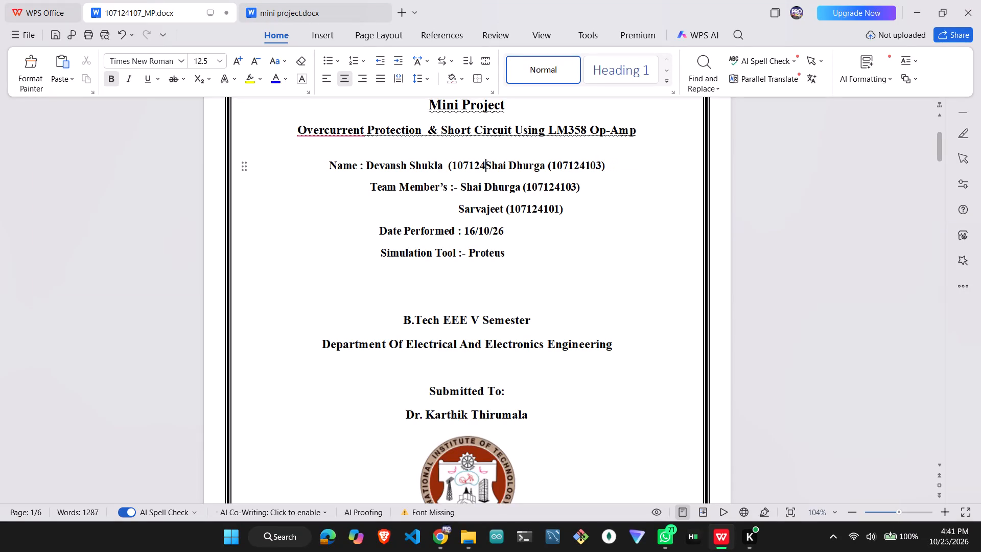
key("BackSpace")
key("BackSpace")
key("BackSpace")
key("BackSpace")
key("BackSpace")
key("BackSpace")
key("BackSpace")
key("BackSpace")
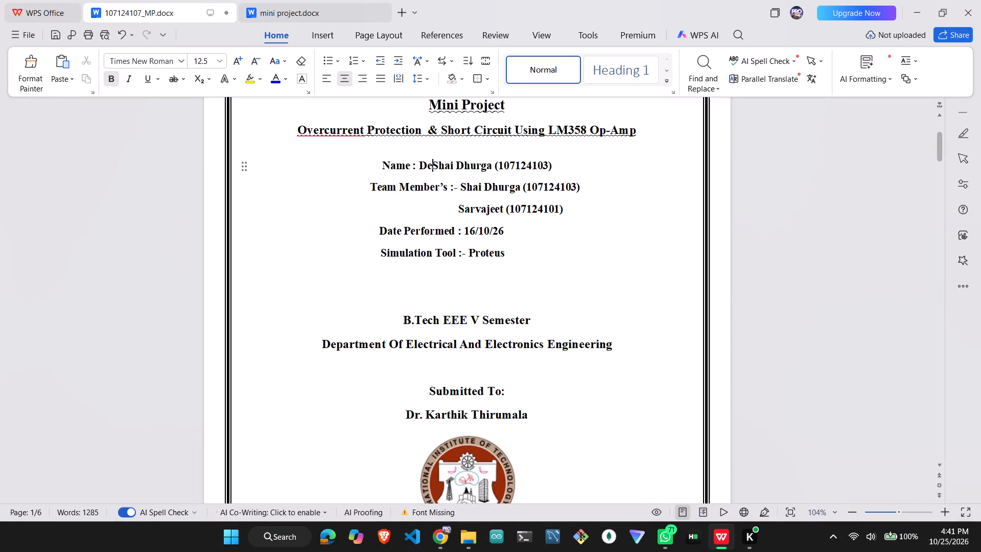
key("BackSpace")
key("BackSpace")
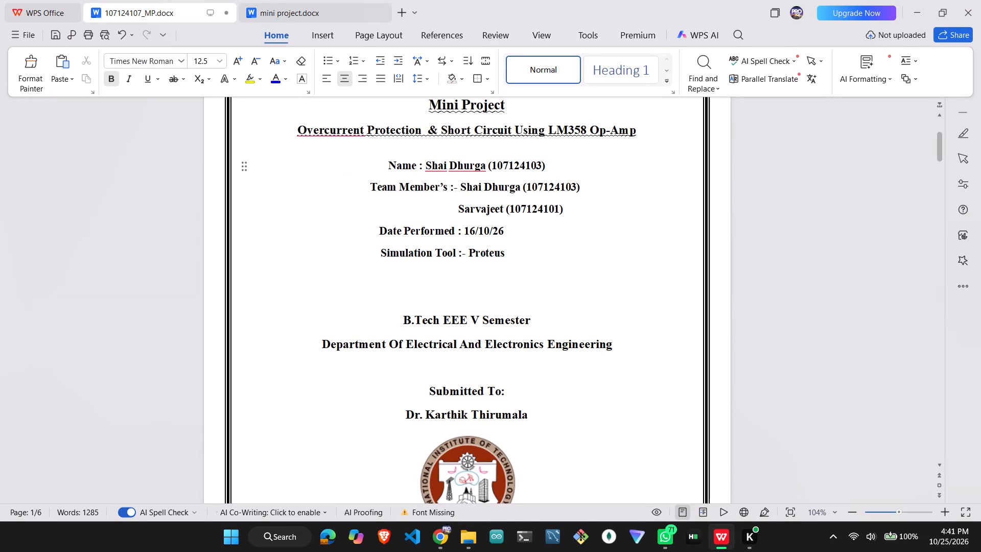
Replace the first Team Members entry with the name and roll number of the student removed from the Name line.
left_click_drag(465, 188, 512, 192)
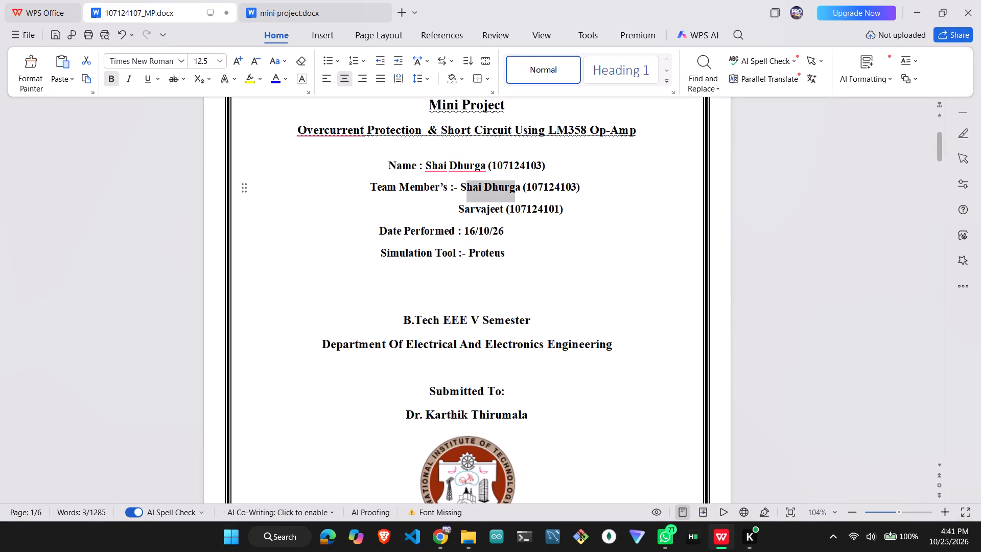
left_click_drag(512, 192, 517, 188)
key("BackSpace")
key("Delete")
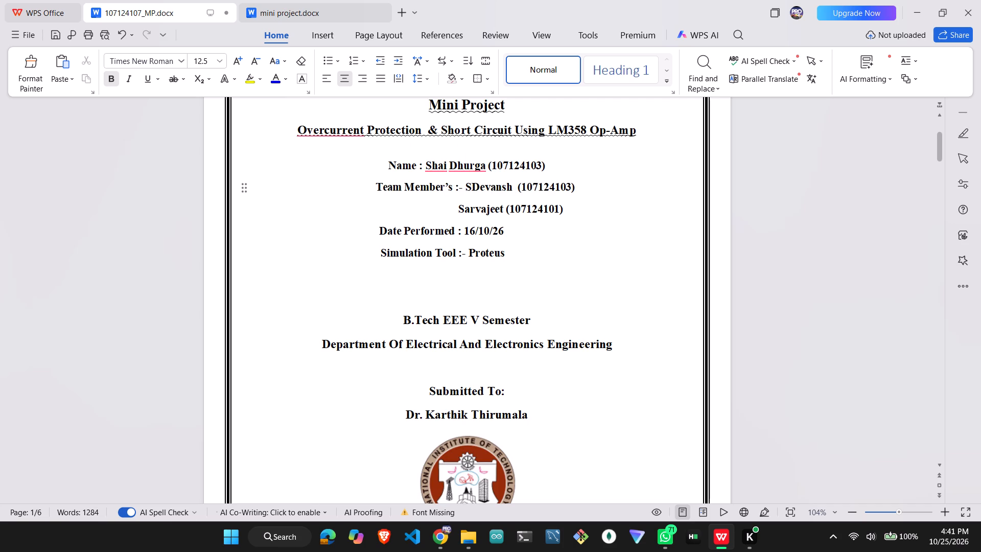
type("hukl;a")
key("BackSpace")
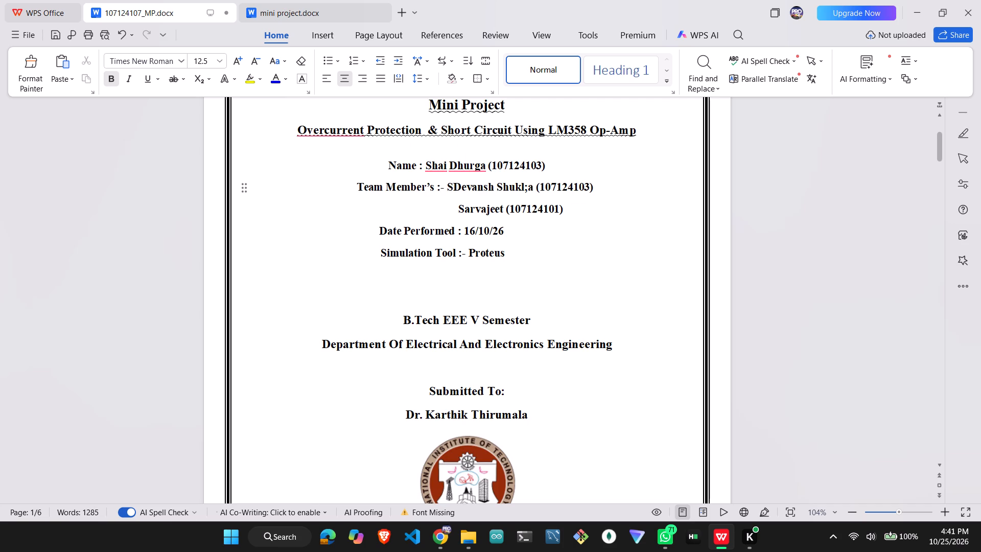
key("BackSpace")
key("a")
left_click(460, 188)
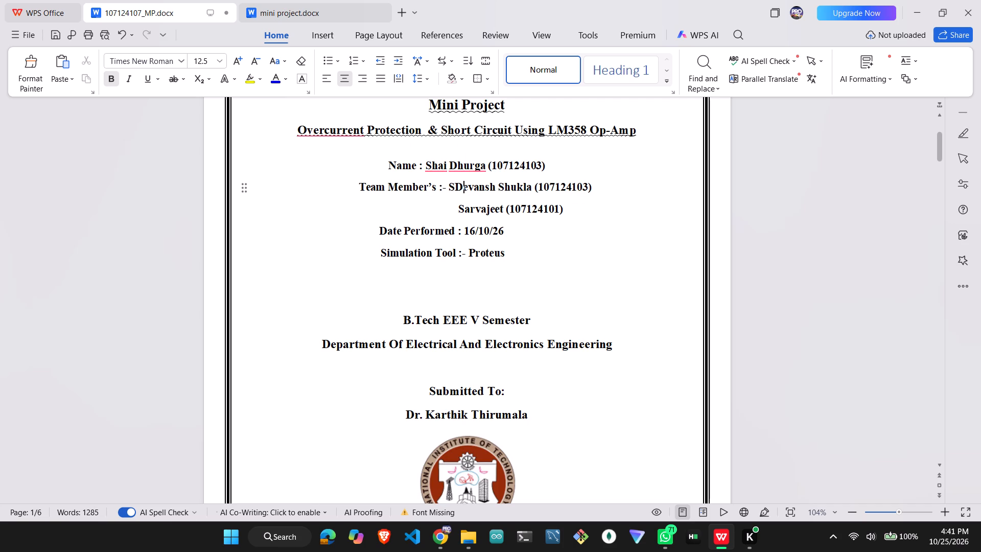
key("Left")
key("BackSpace")
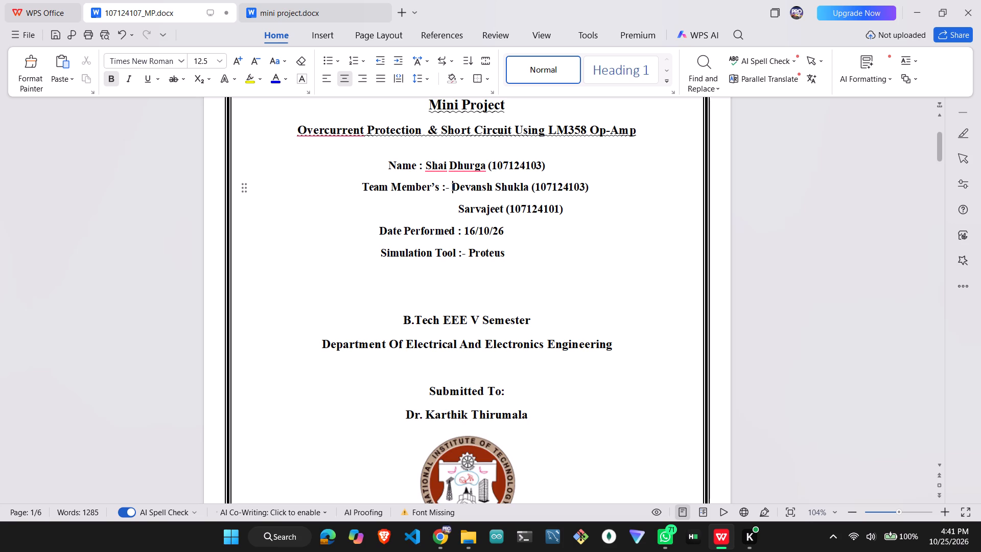
left_click(581, 187)
key("Delete")
key("7")
left_click(583, 211)
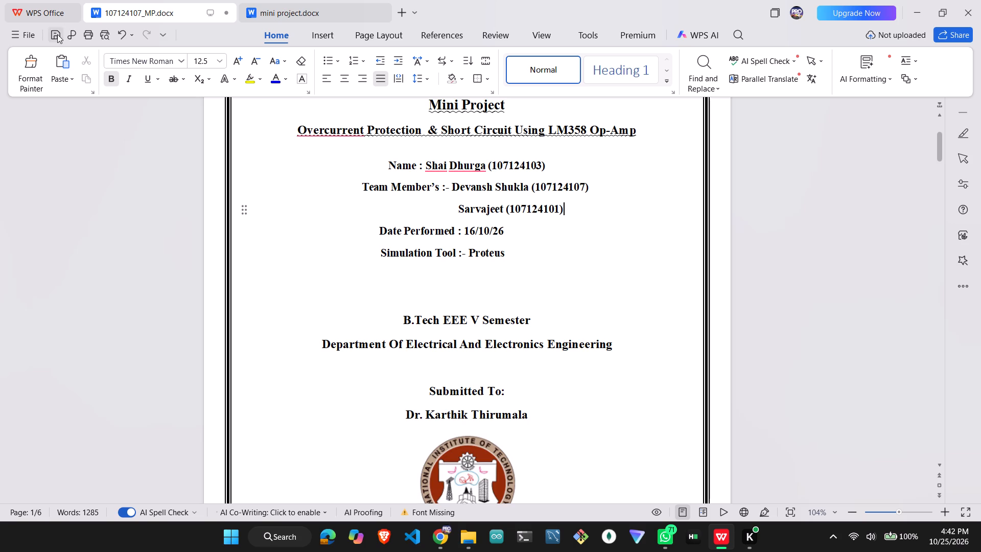
Save a Word copy in LIC LAB's Mini Project folder, naming it with the roll number on the Name line followed by _MP.
left_click(29, 37)
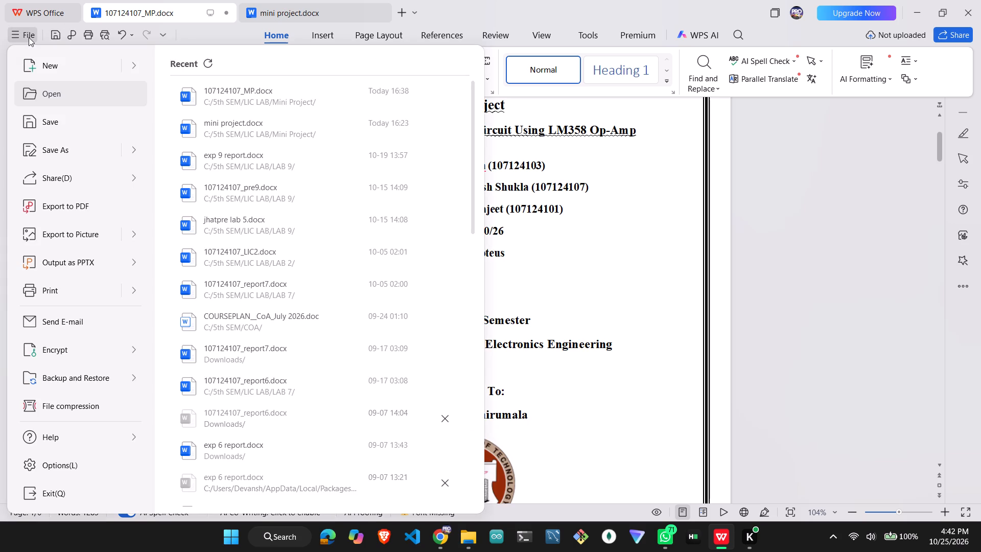
left_click(130, 151)
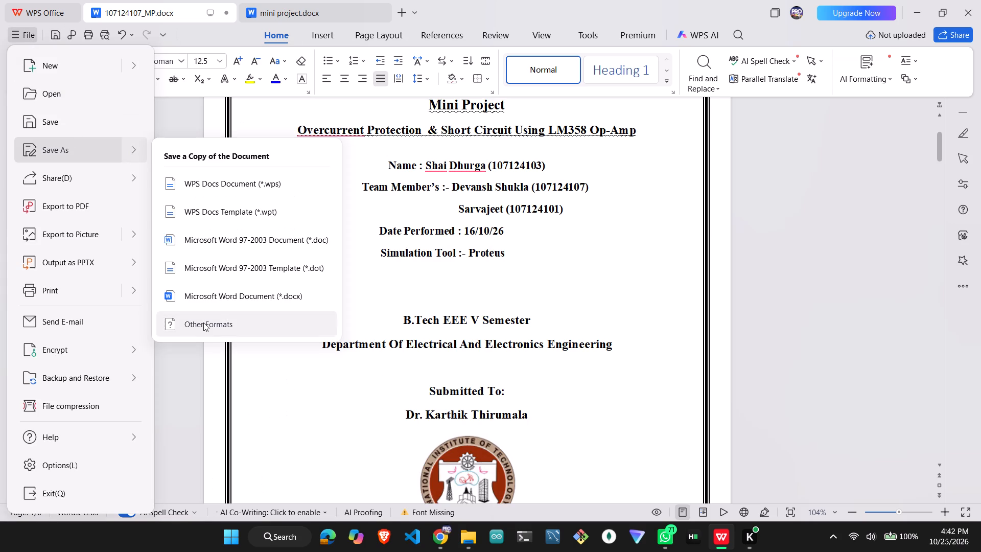
left_click(202, 324)
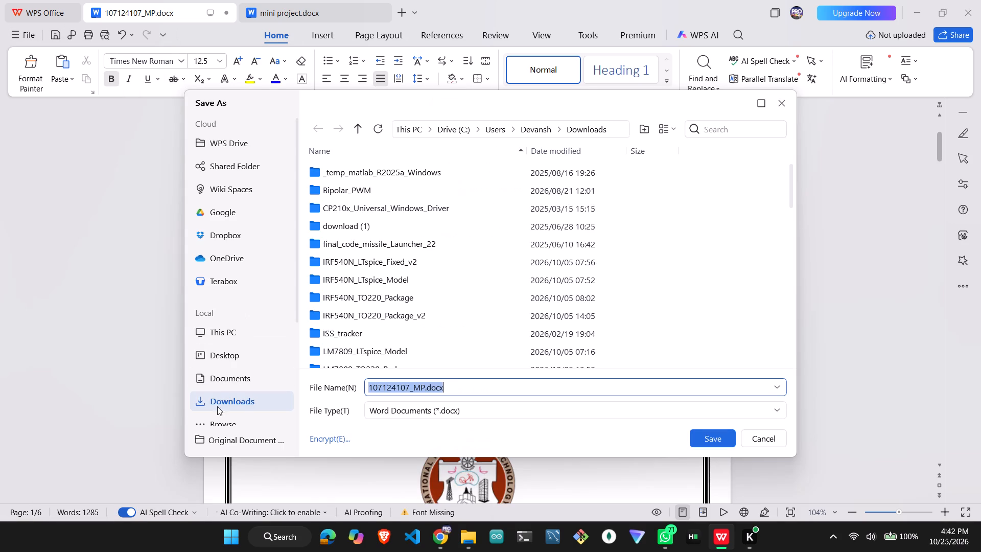
left_click(211, 421)
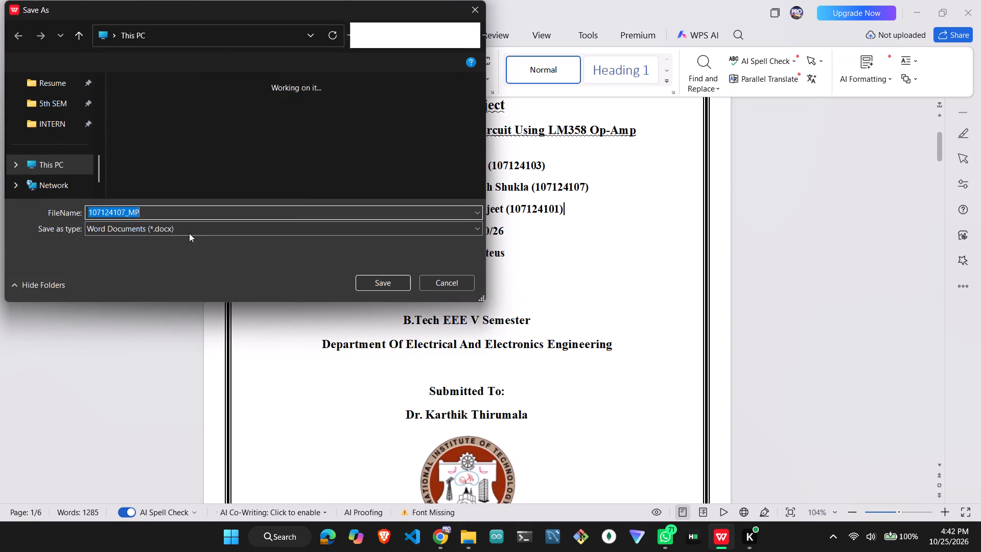
left_click(66, 95)
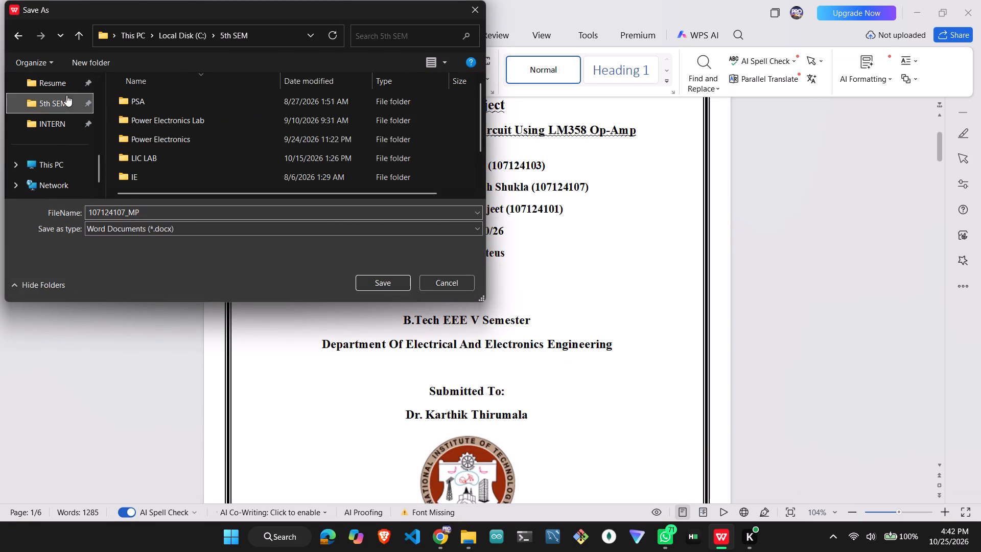
double_click(167, 159)
scroll(167, 159, "down", 7)
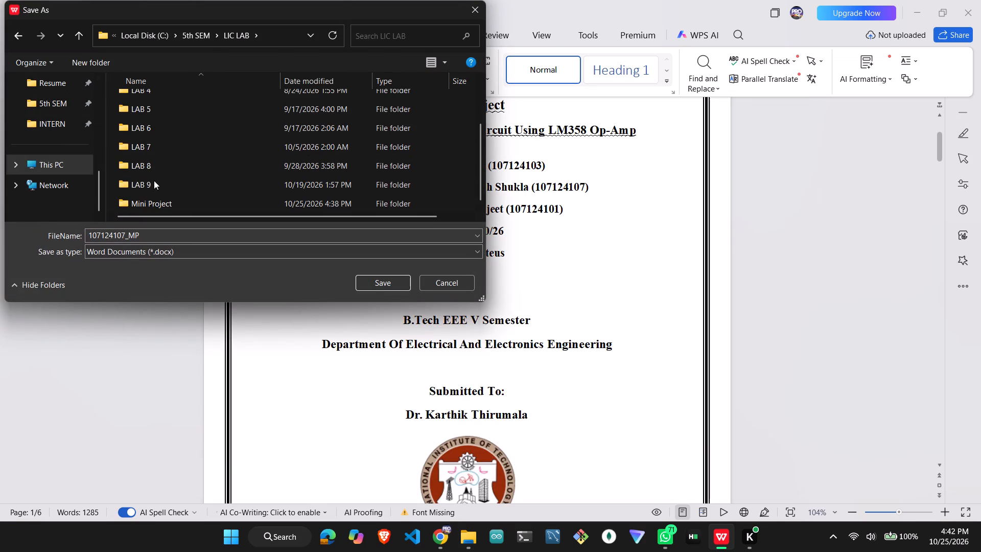
double_click(139, 204)
left_click(125, 215)
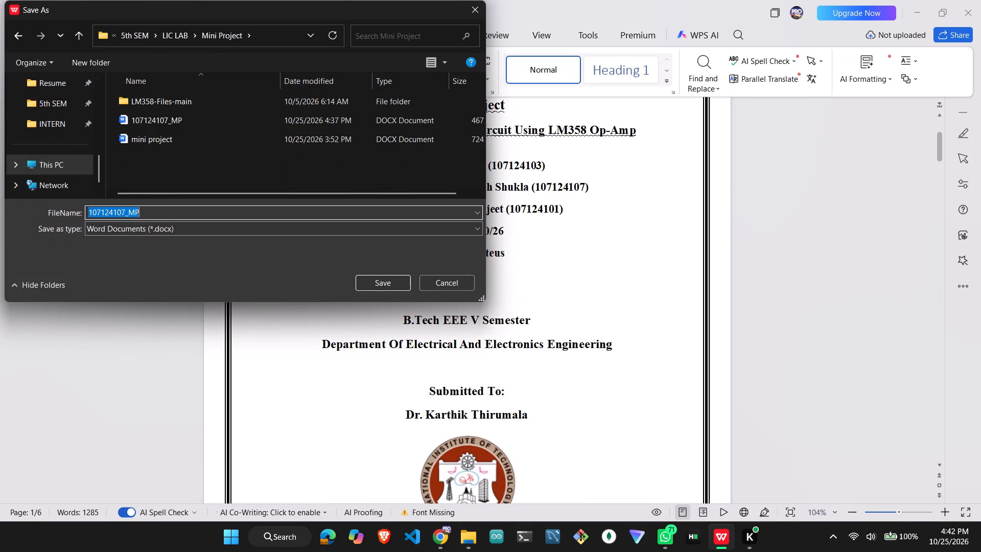
key("Left")
left_click(125, 215)
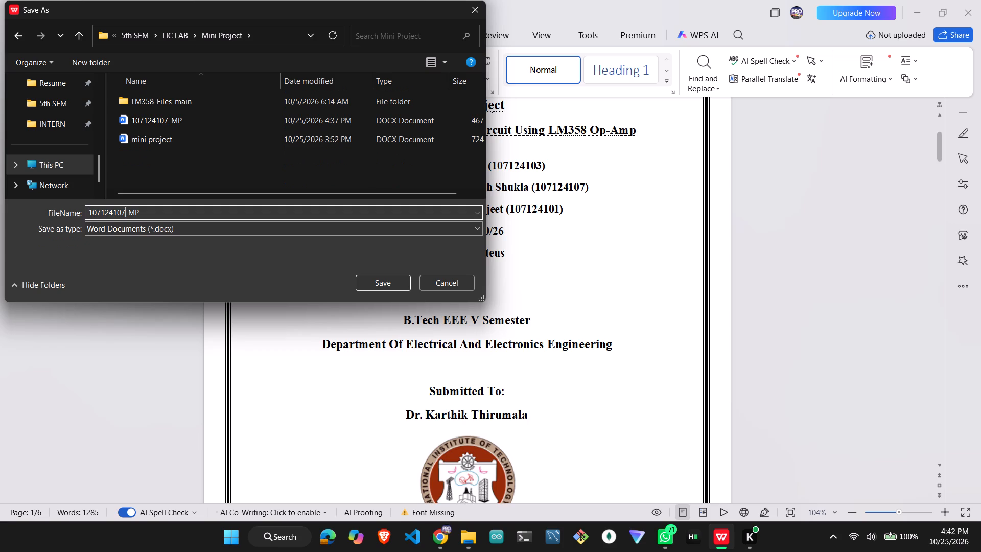
key("BackSpace")
key("3")
left_click(367, 280)
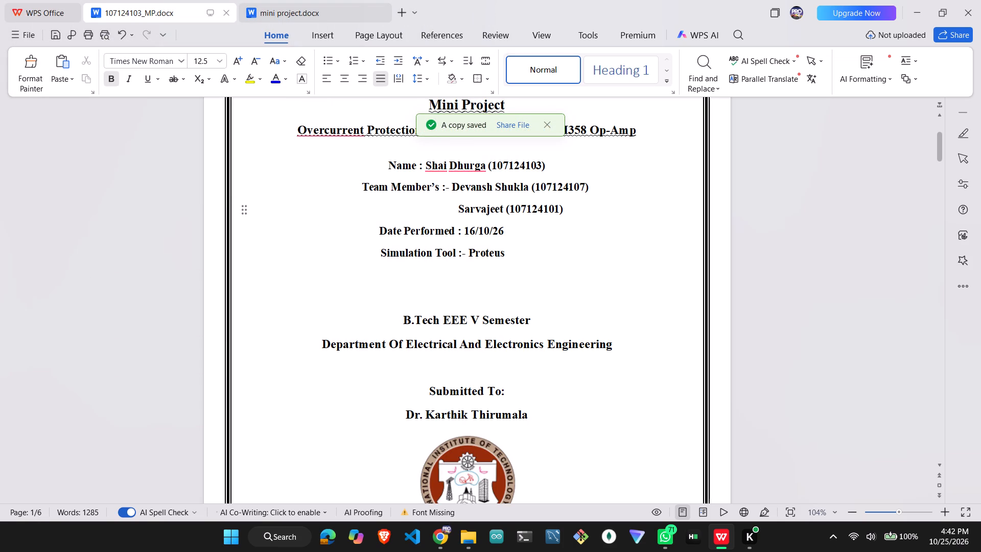
Copy the name and roll number from the cover's Name line and paste them after the second team member's entry.
left_click_drag(427, 166, 530, 156)
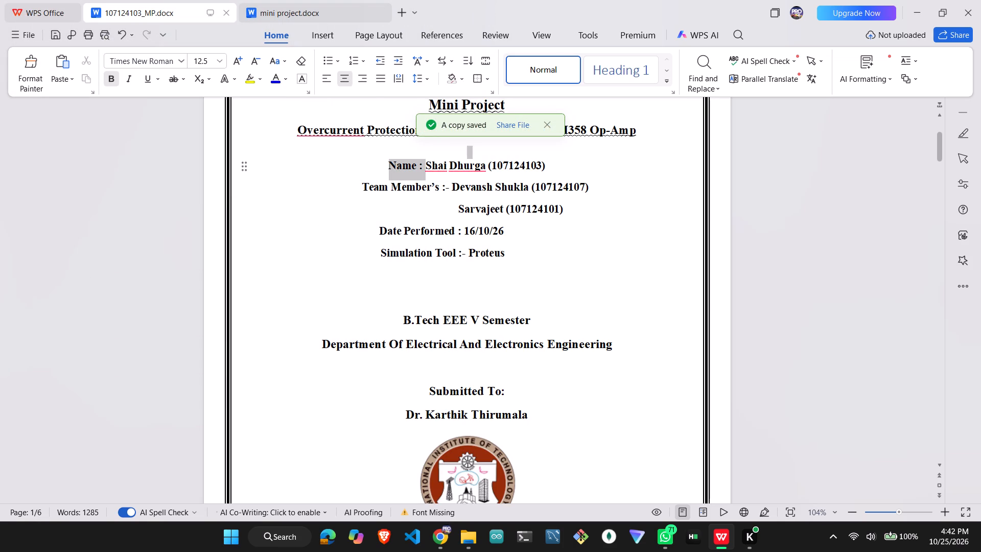
left_click_drag(530, 156, 546, 159)
key("ctrl+c")
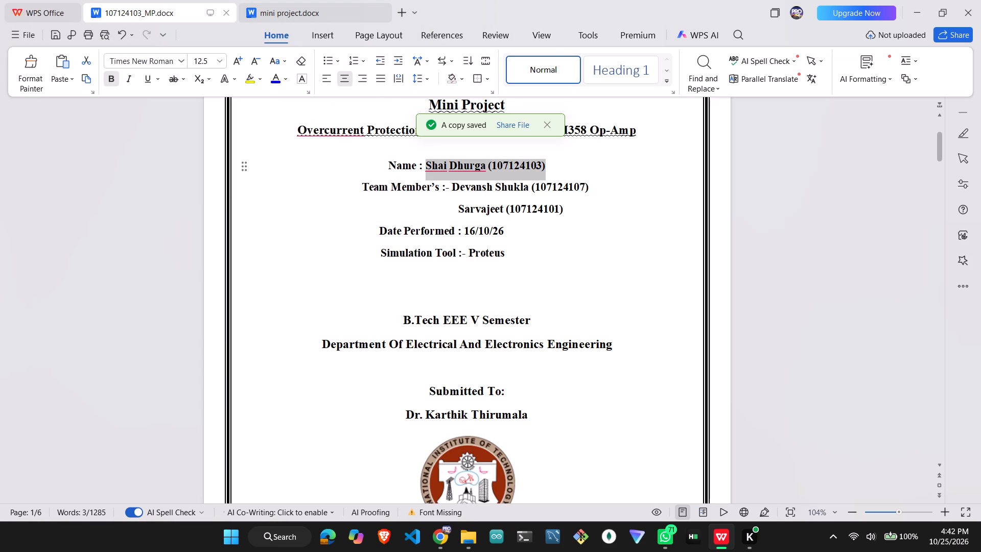
left_click(569, 208)
key("ctrl+v")
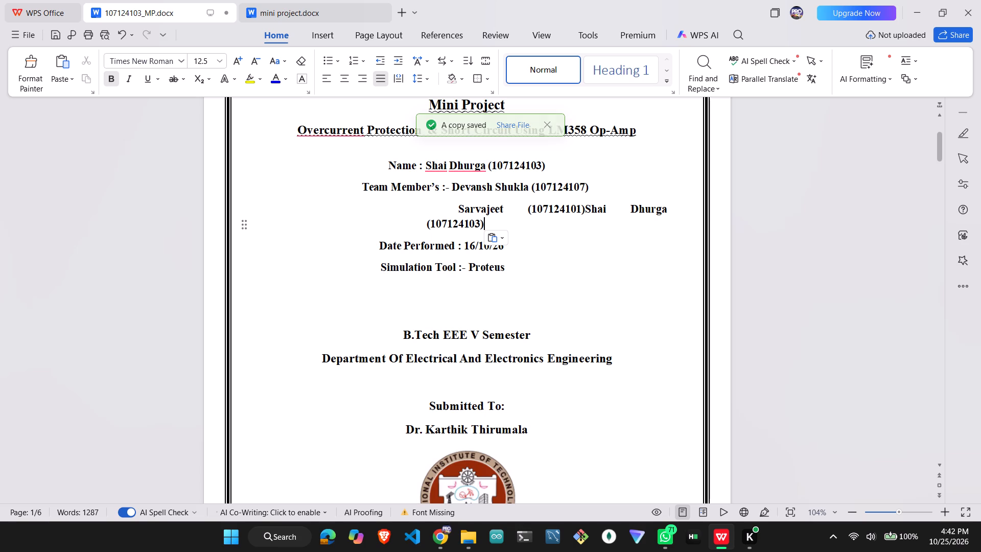
Move the second team member's original name and roll number from the Team Members list to the end of the Name line.
left_click_drag(461, 211, 587, 208)
key("ctrl+c")
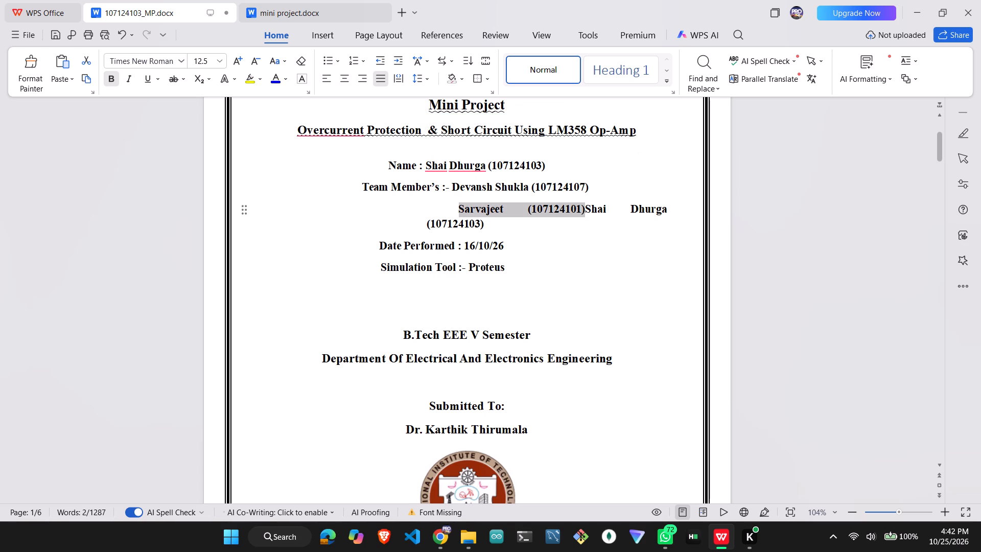
key("BackSpace")
left_click(547, 167)
key("ctrl+v")
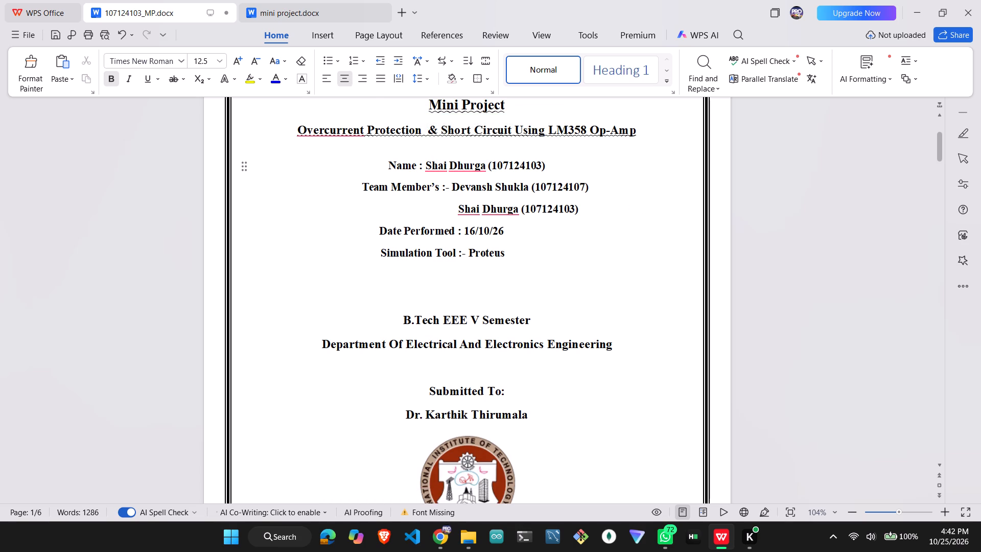
Delete the previous student's name and roll number preceding the pasted entry on the Name line.
left_click_drag(496, 165, 402, 165)
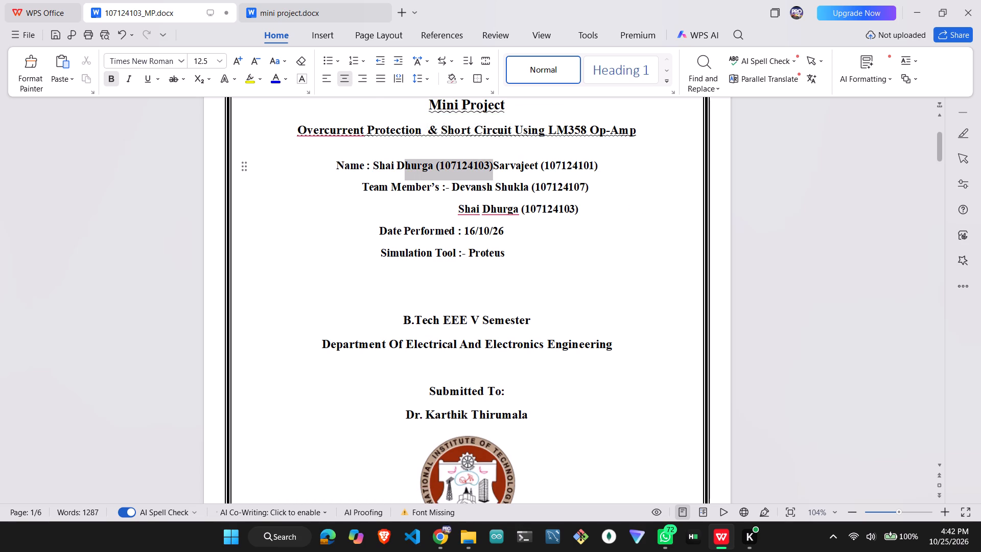
left_click_drag(402, 165, 376, 165)
key("BackSpace")
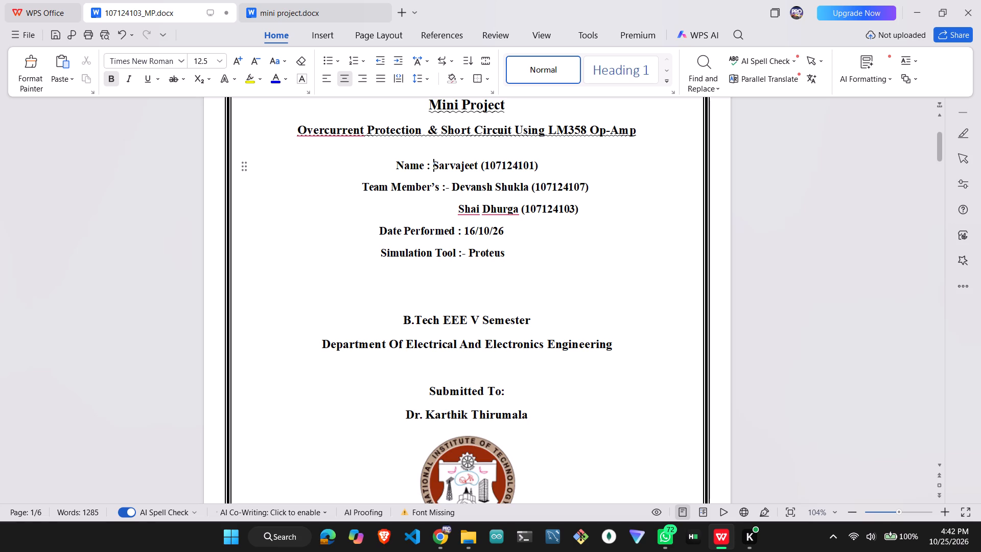
scroll(517, 256, "down", 20)
scroll(517, 256, "down", 13)
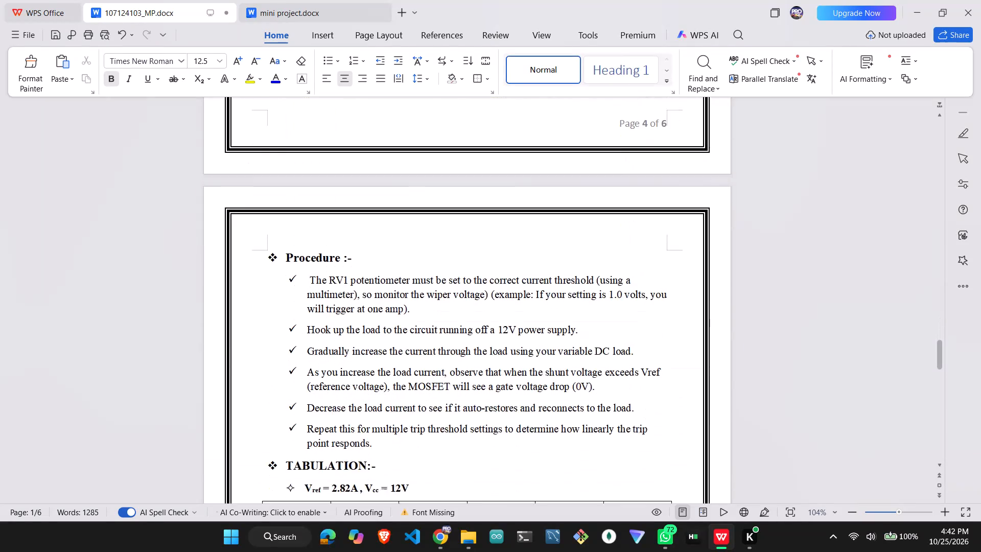
scroll(517, 256, "down", 8)
scroll(517, 256, "up", 2)
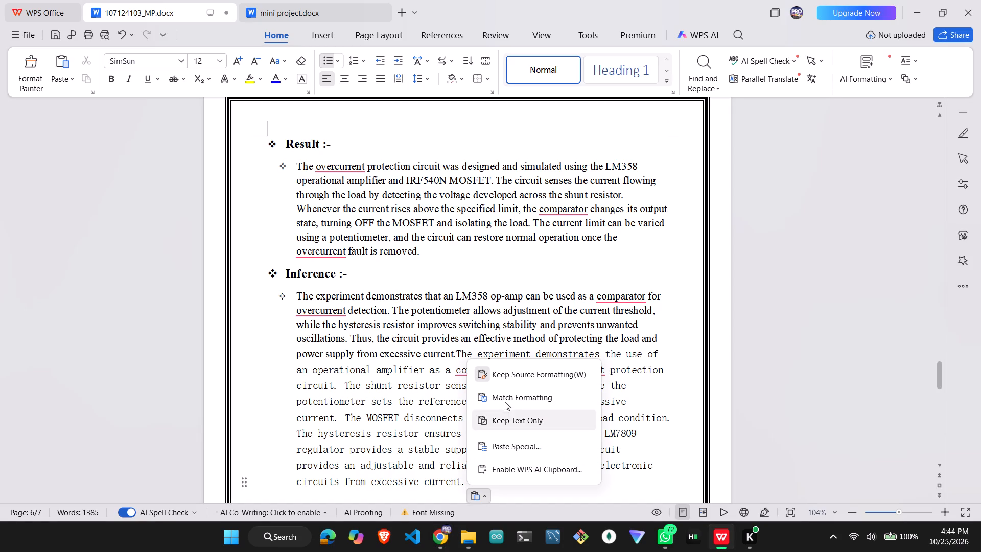
left_click(507, 397)
Delete the old Inference text preceding the newly pasted paragraph, keeping the paragraph's bullet.
left_click_drag(457, 354, 421, 348)
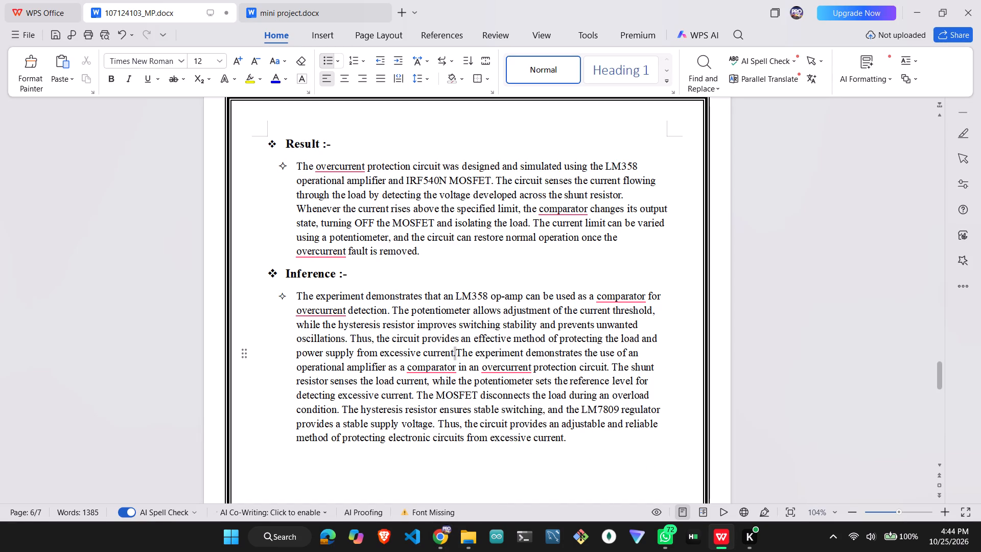
left_click_drag(421, 348, 315, 297)
key("BackSpace")
key("BackSpace")
key("BackSpace")
key("BackSpace")
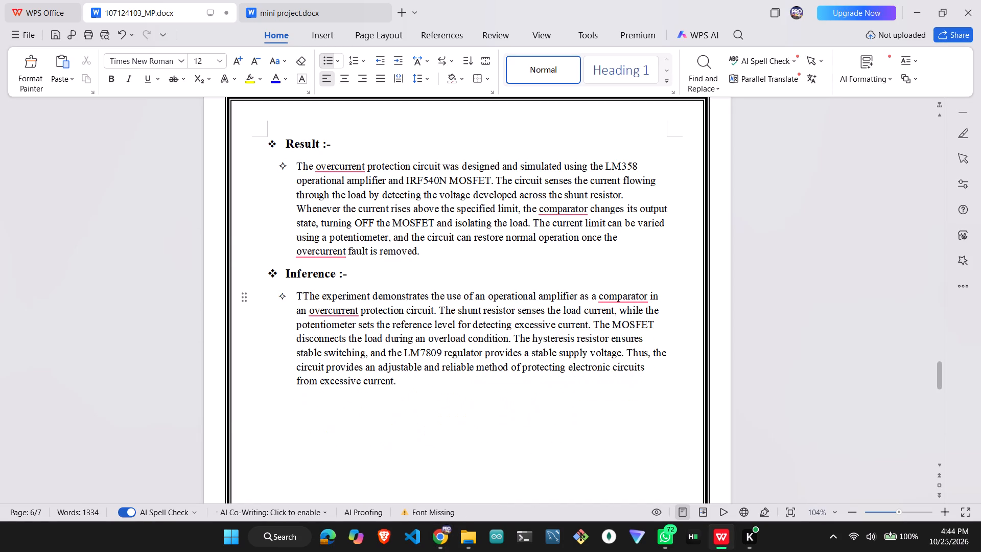
key("BackSpace")
left_click(429, 367)
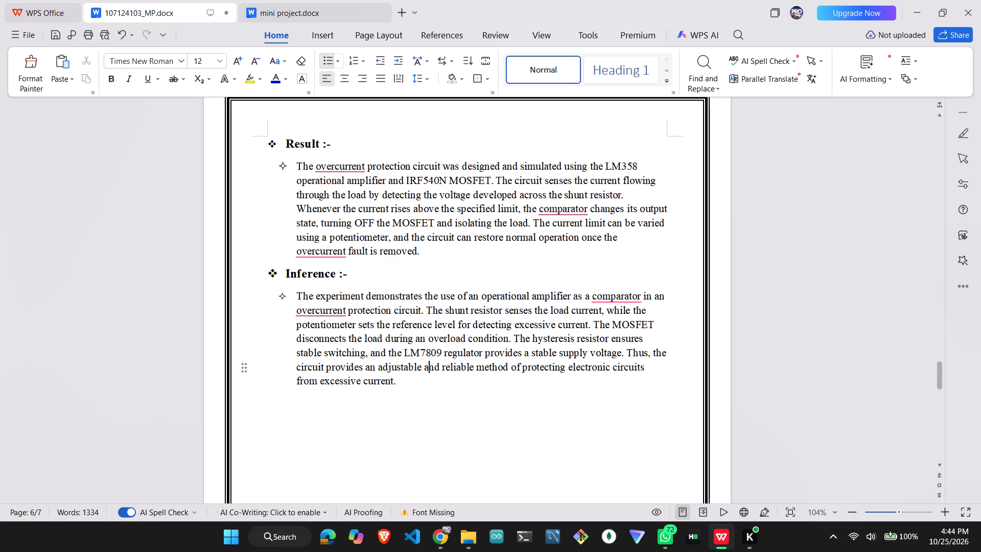
Delete the blank lines around the internal marks table so it fits on page 6 without an extra page.
scroll(429, 367, "down", 4)
scroll(483, 221, "down", 4)
scroll(491, 130, "up", 1)
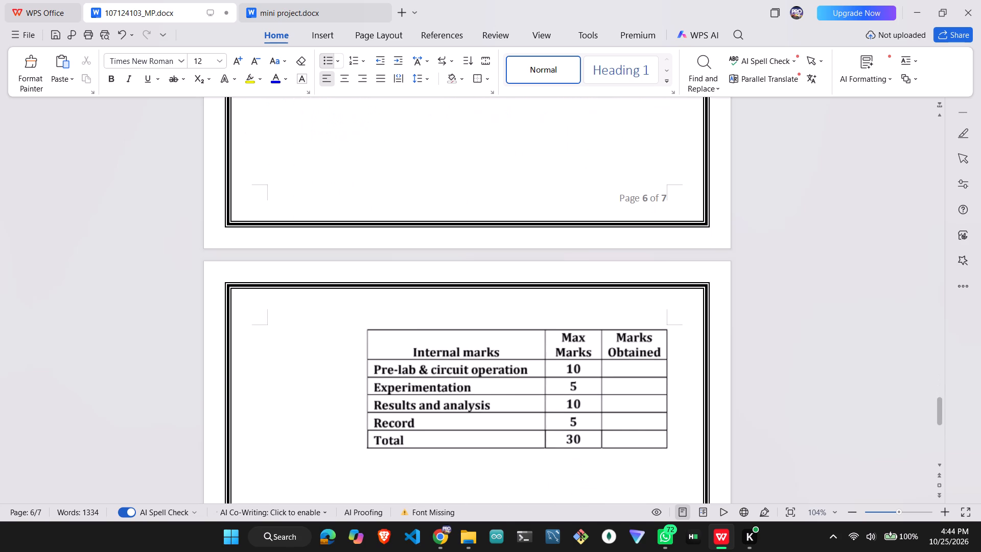
scroll(491, 130, "up", 1)
left_click(455, 166)
key("Delete")
key("Delete")
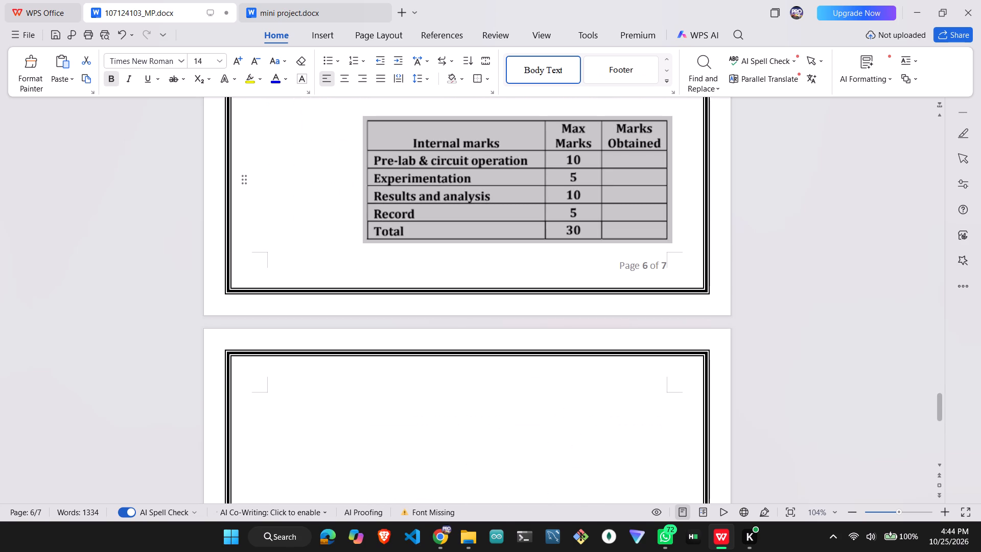
left_click(434, 215)
scroll(434, 215, "up", 3)
left_click(434, 215)
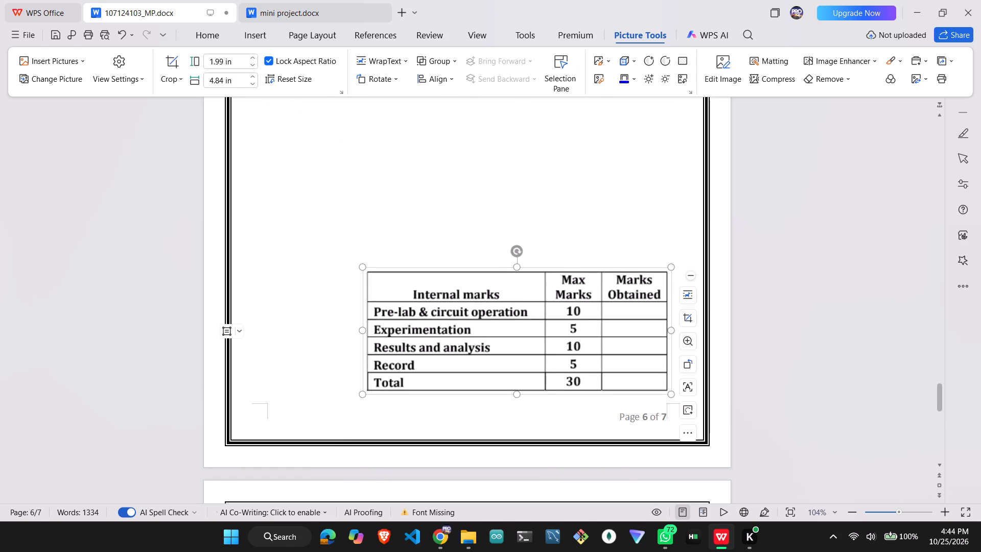
key("BackSpace")
key("BackSpace")
key("BackSpace")
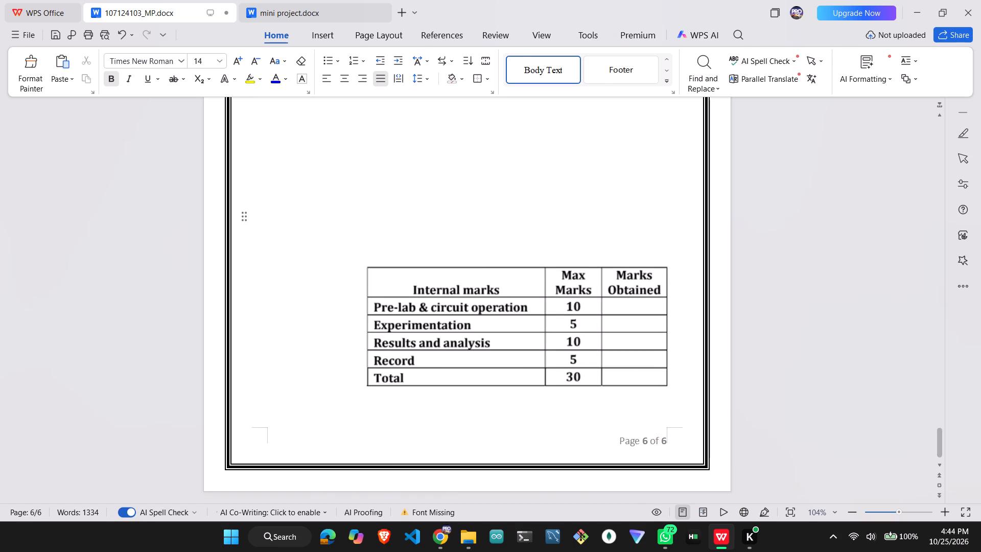
key("BackSpace")
key("BackSpace")
key("BackSpace")
Start saving a copy of the report in the Mini Project folder under 5th SEM, LIC LAB.
scroll(434, 215, "up", 1)
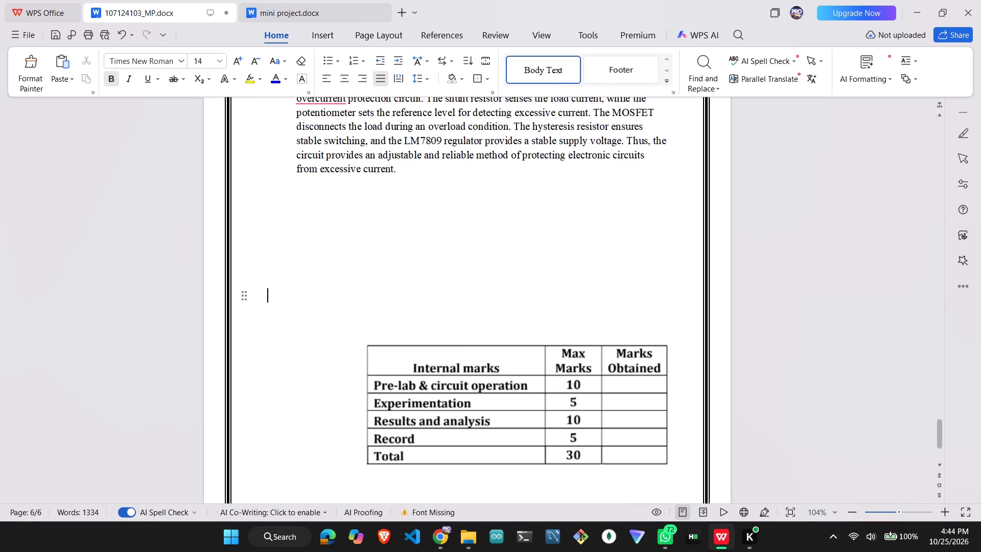
scroll(408, 304, "up", 20)
scroll(408, 304, "up", 9)
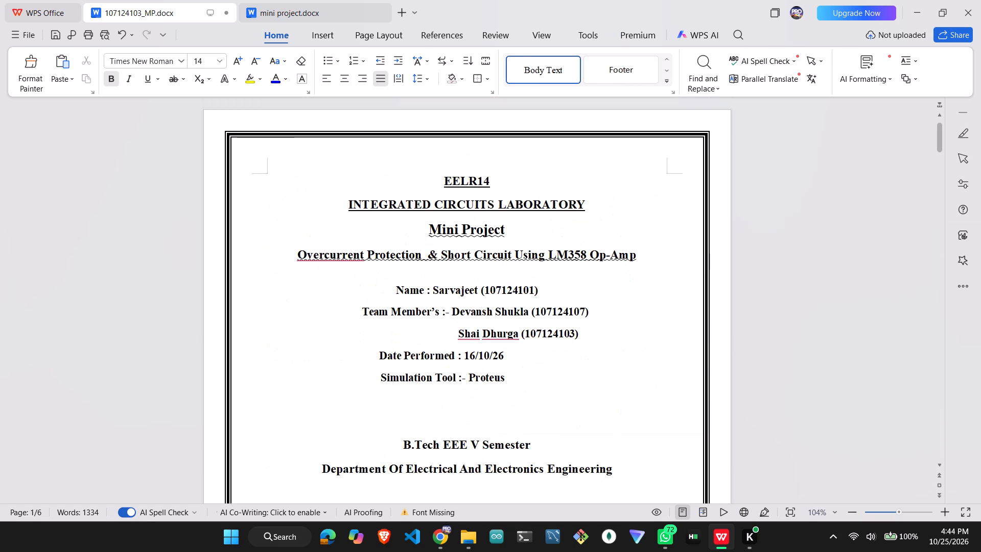
left_click(22, 42)
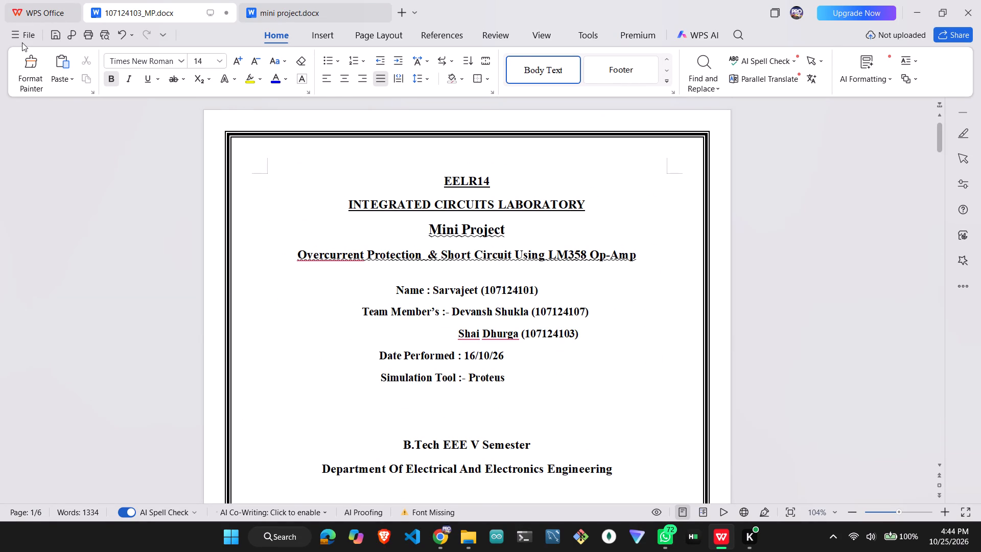
left_click(19, 39)
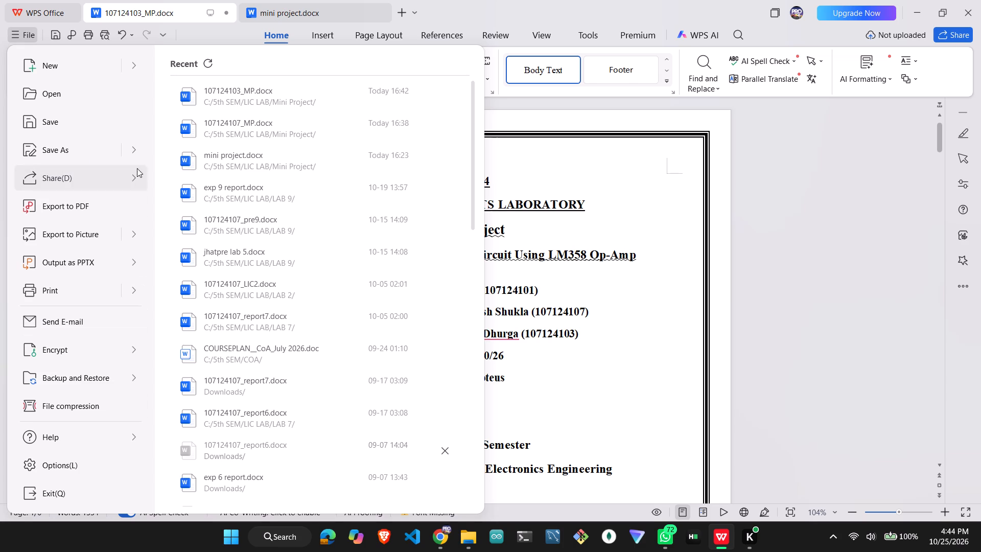
left_click(203, 327)
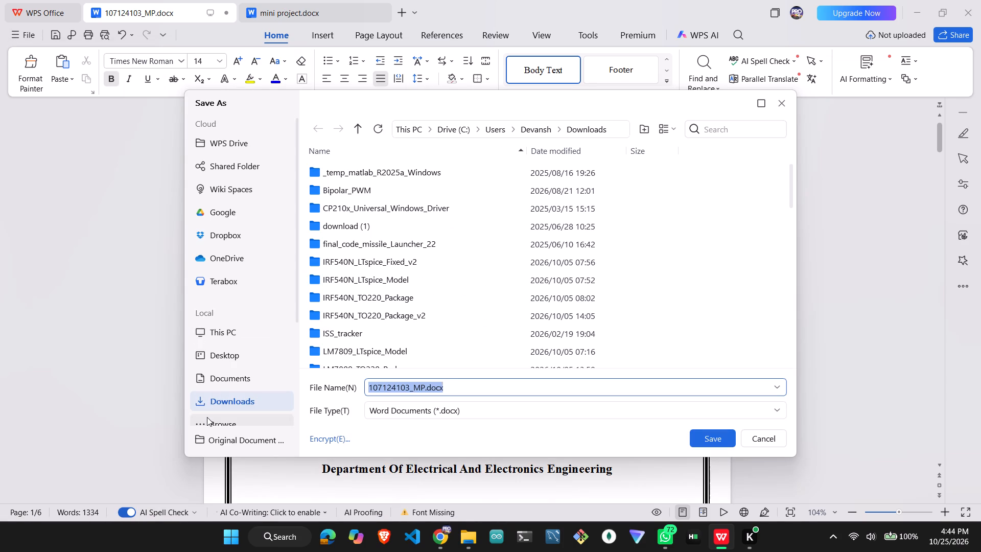
left_click(207, 417)
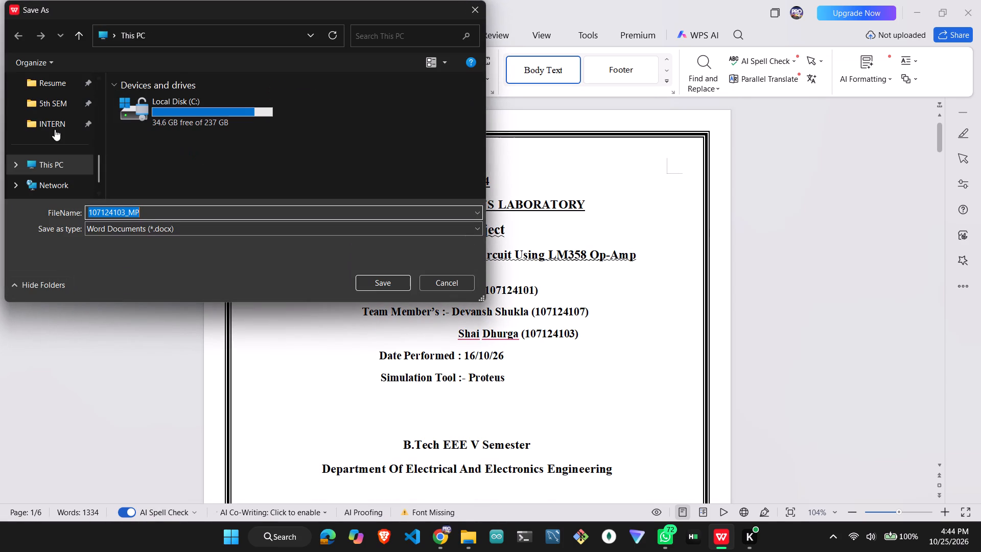
left_click(46, 104)
double_click(144, 153)
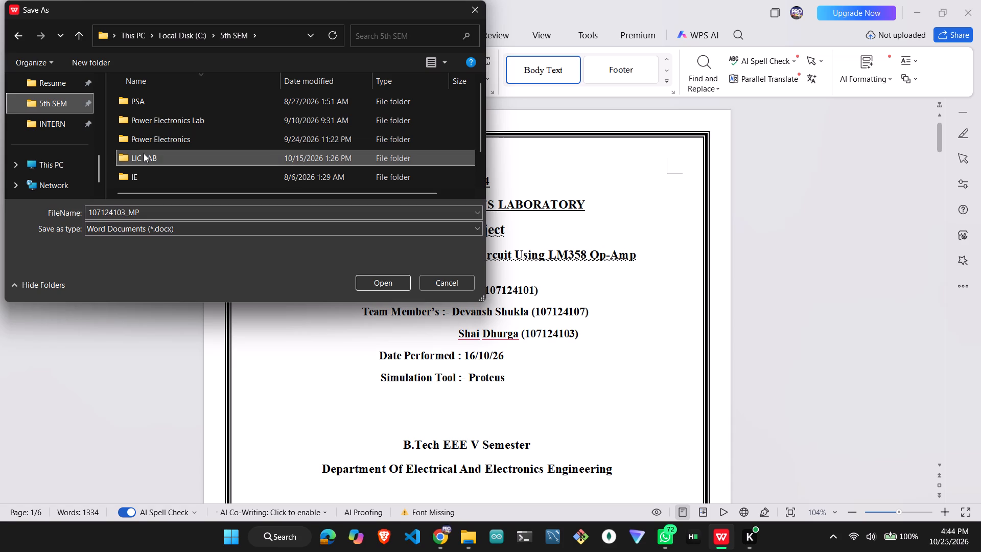
scroll(141, 199, "down", 3)
double_click(149, 198)
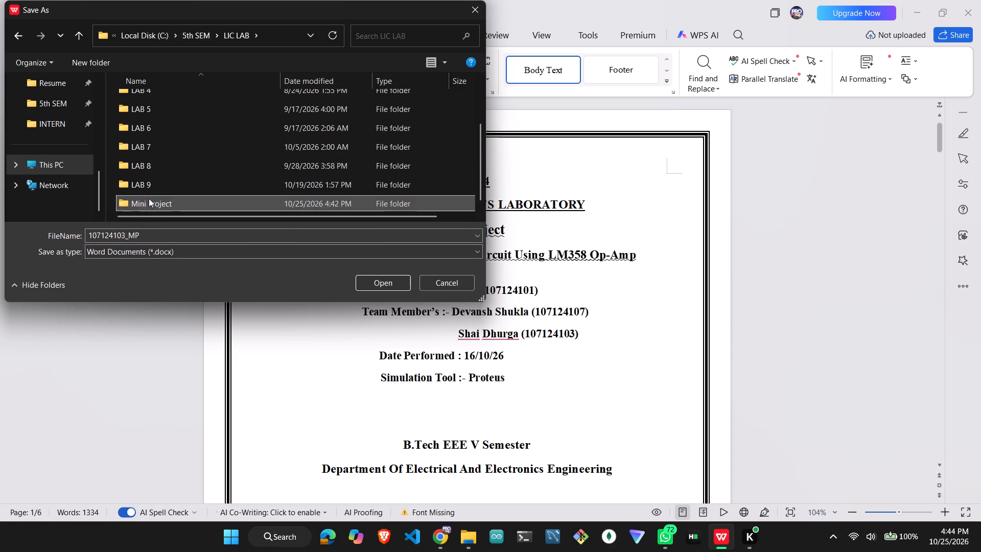
Name the copy with the roll number from the cover's Name line plus "_MP", and export it in PDF format.
left_click(125, 213)
key("Left")
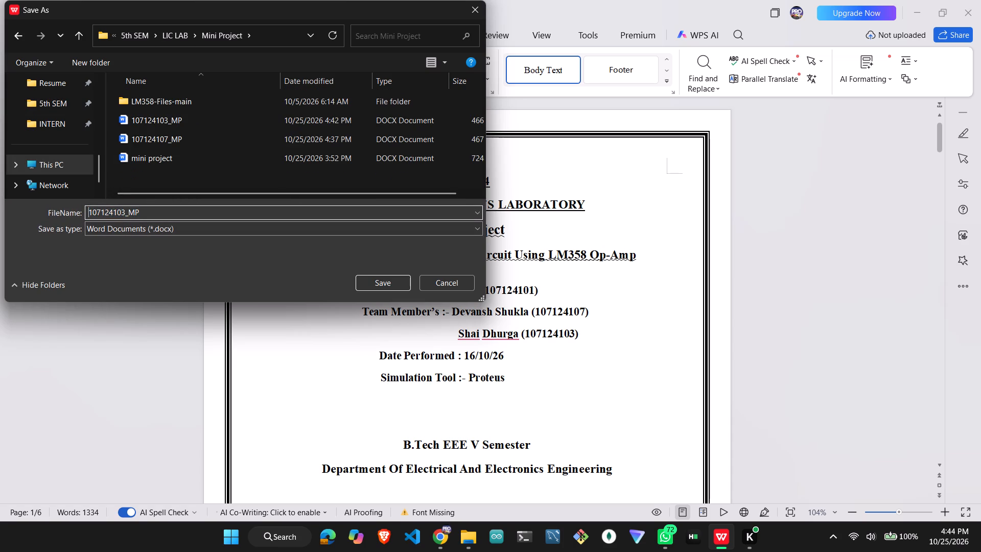
key("Right")
left_click(125, 213)
key("BackSpace")
key("1")
left_click(189, 230)
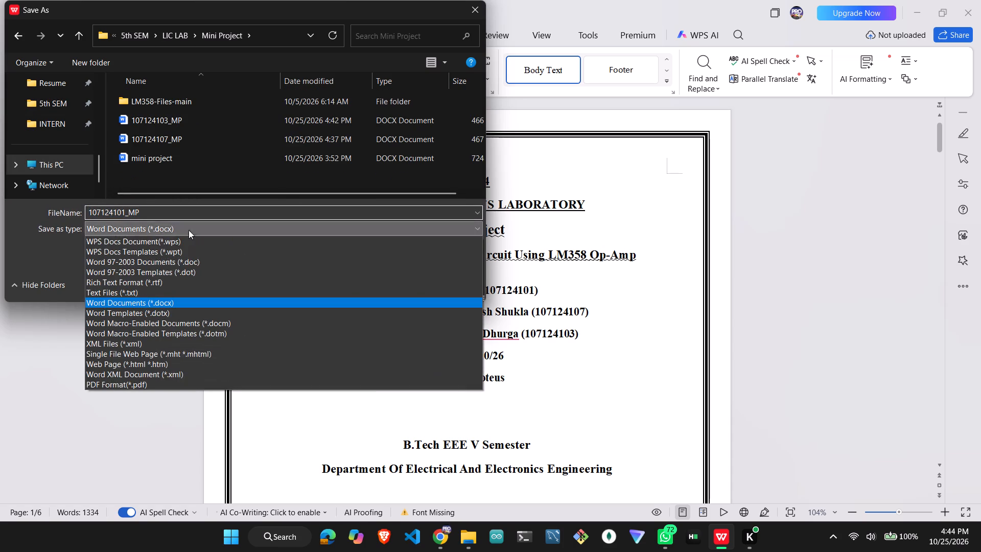
left_click(154, 385)
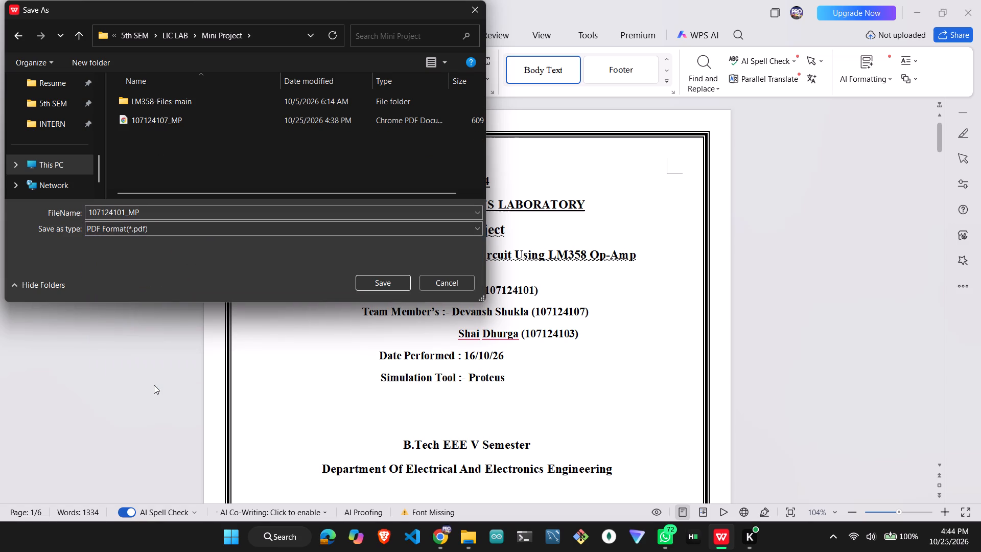
left_click(362, 279)
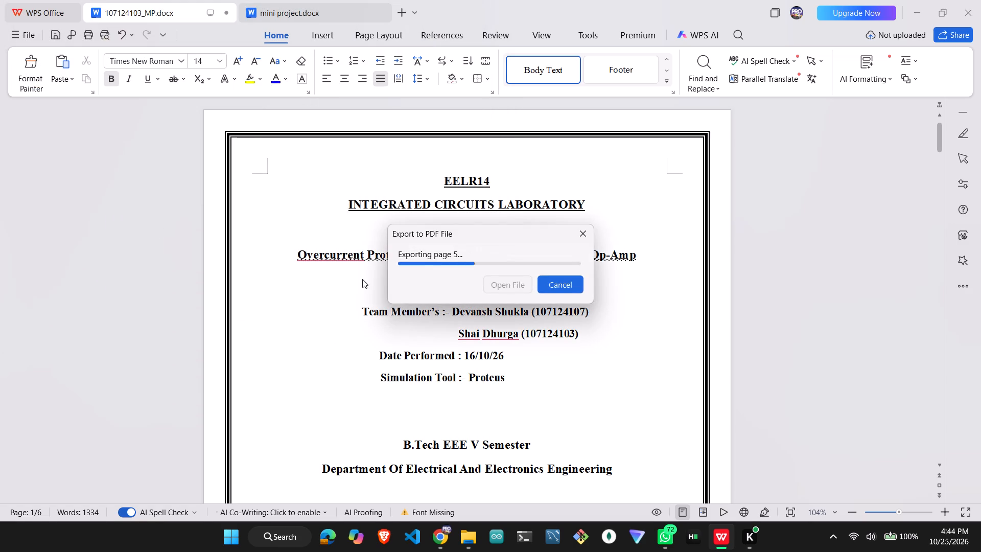
left_click(582, 235)
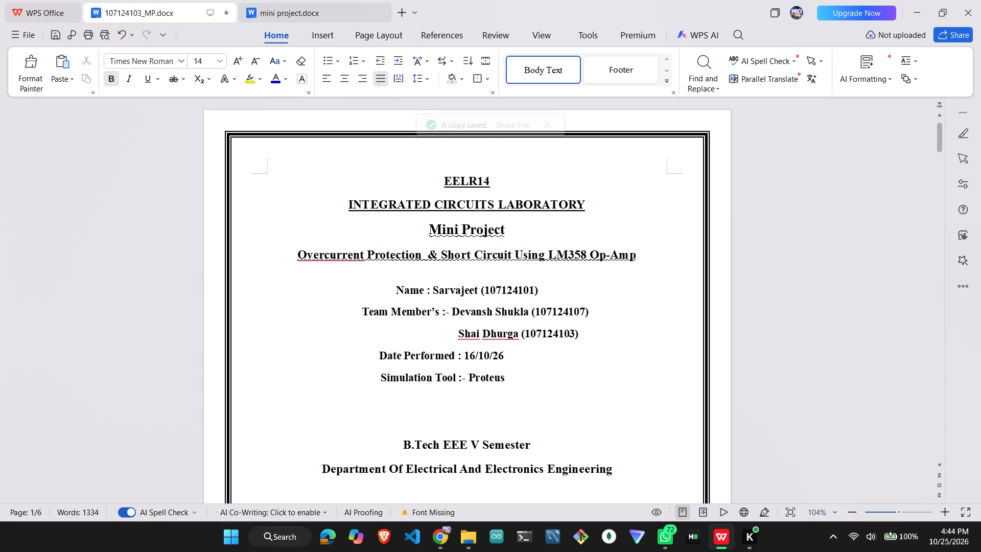
Switch to File Explorer and open the newly exported PDF from the Mini Project folder.
left_click(458, 544)
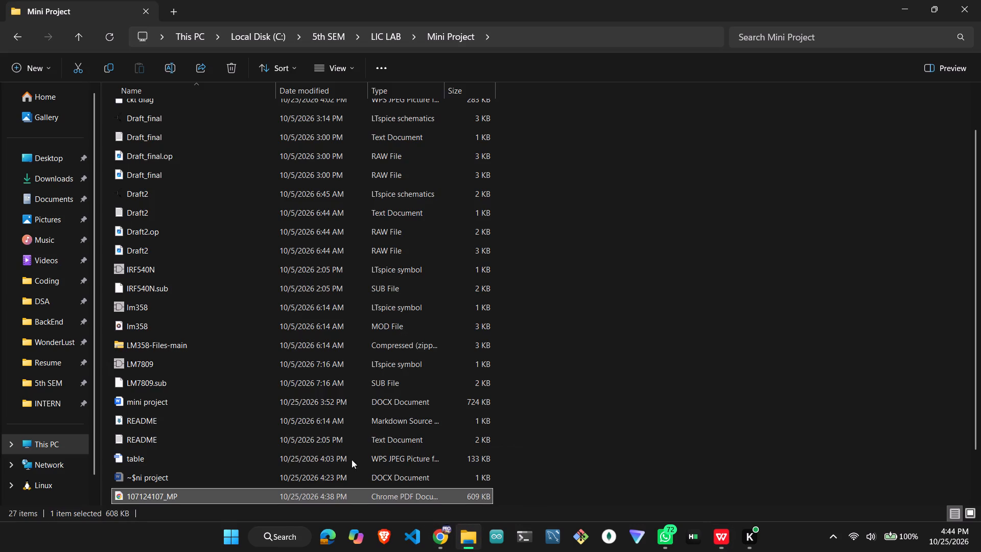
scroll(192, 381, "down", 3)
scroll(237, 256, "up", 3)
scroll(237, 256, "down", 5)
double_click(177, 462)
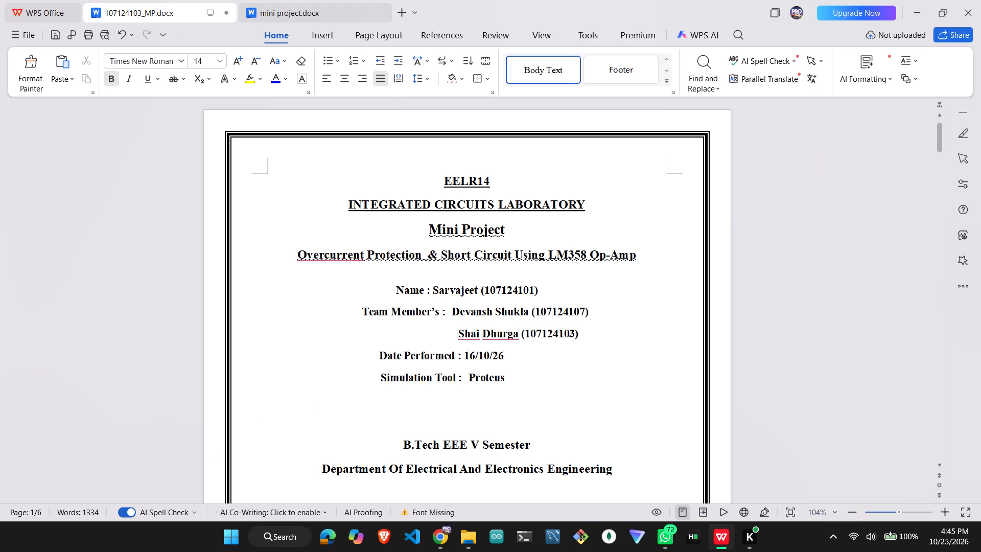
Undo the page 6 and cover name edits back to the previous teammate's version, keeping the first team member's corrected roll number.
key("ctrl+z")
key("ctrl+z")
key("ctrl+z")
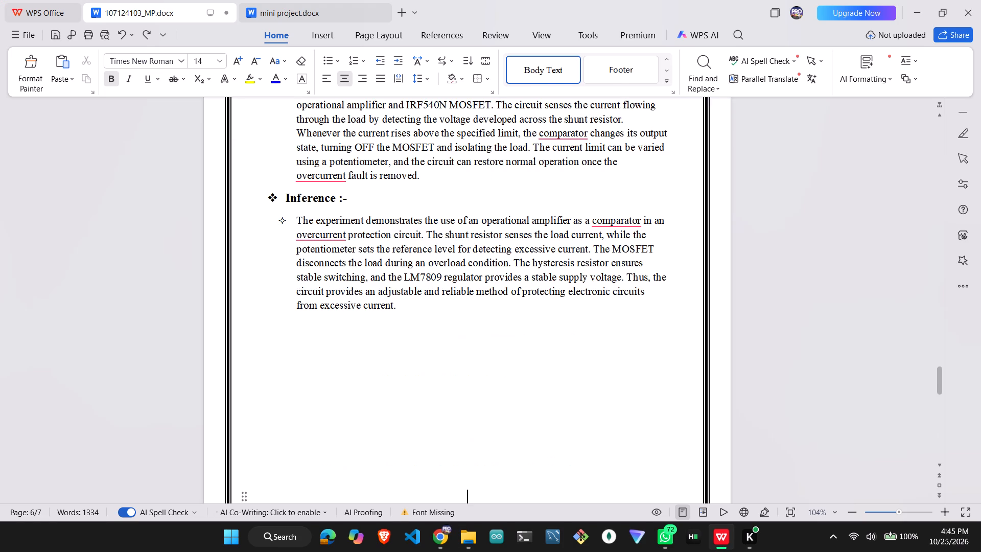
key("ctrl+z")
key("ctrl+z")
key("ctrl+z")
key("ctrl+z")
key("ctrl+z")
key("ctrl+z")
key("ctrl+z")
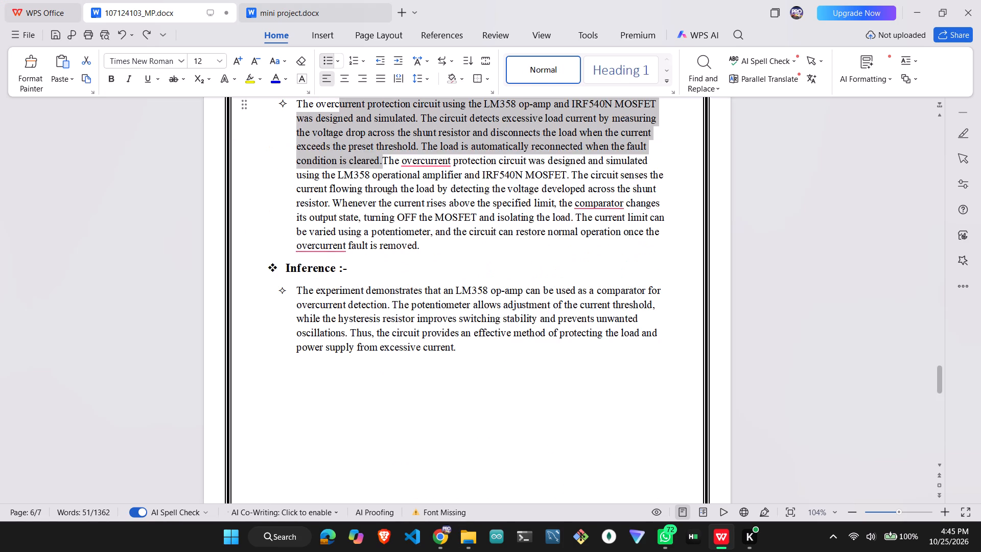
key("ctrl+z")
key("ctrl+z")
key("ctrl+z")
key("ctrl+z")
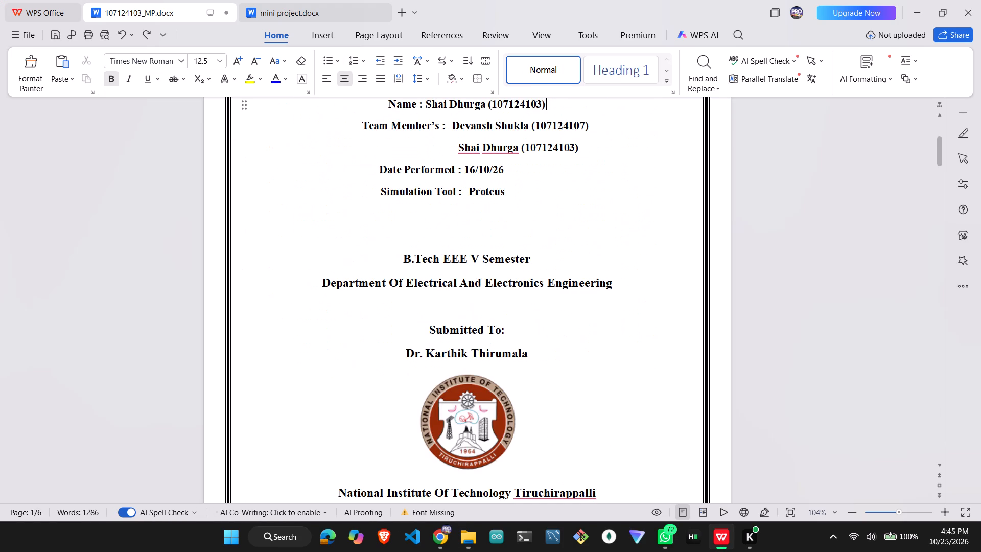
key("ctrl+z")
key("ctrl+z")
key("ctrl+z")
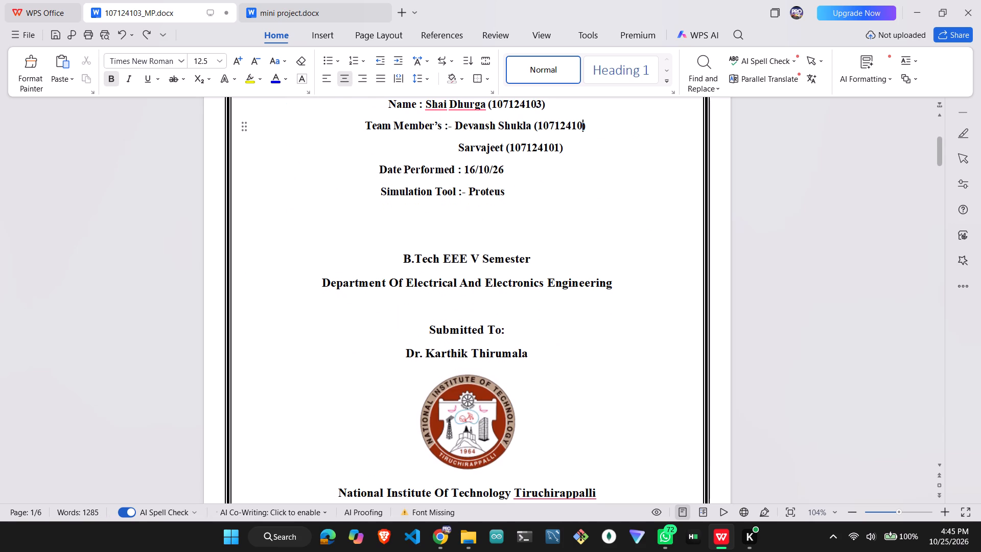
key("ctrl+z")
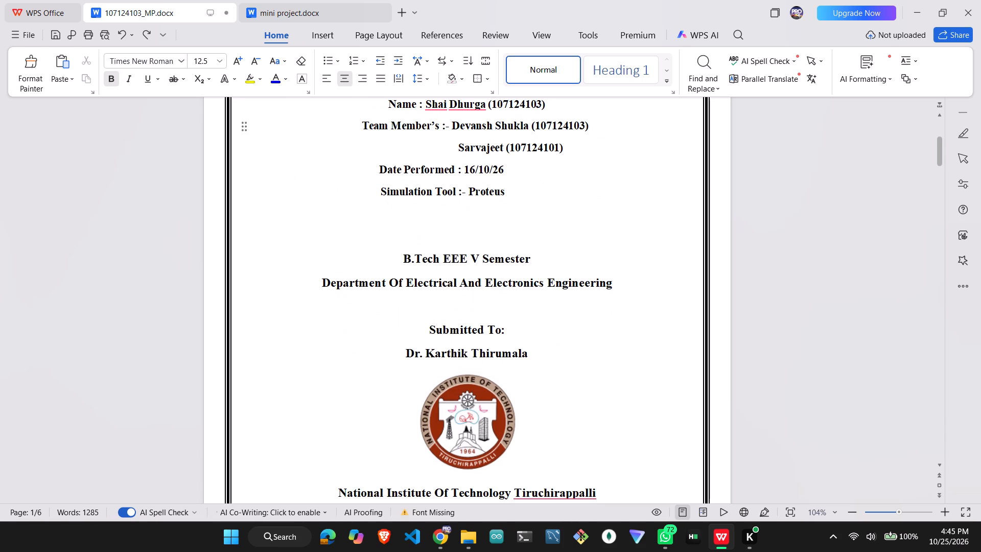
key("ctrl+y")
key("ctrl+y")
key("ctrl+y")
key("ctrl+z")
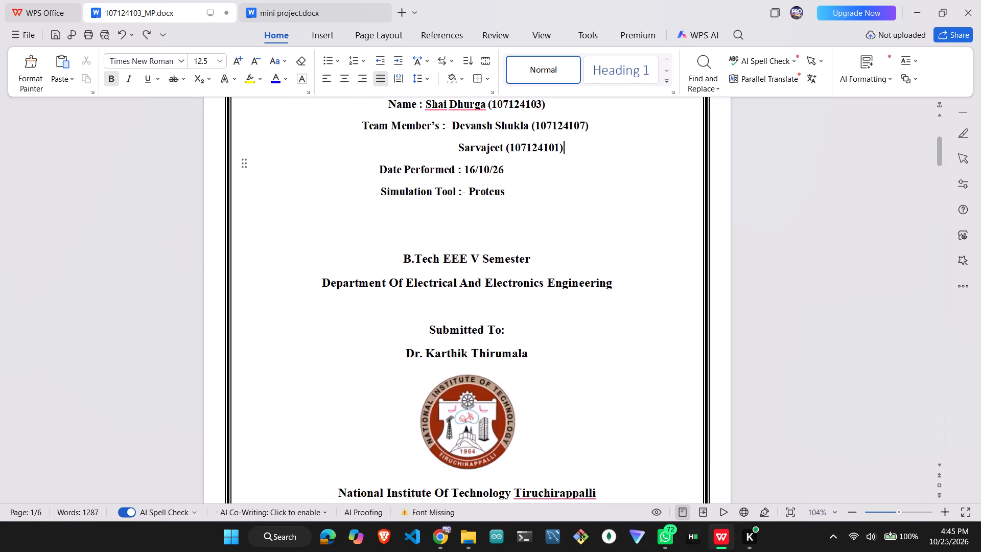
scroll(364, 392, "down", 7)
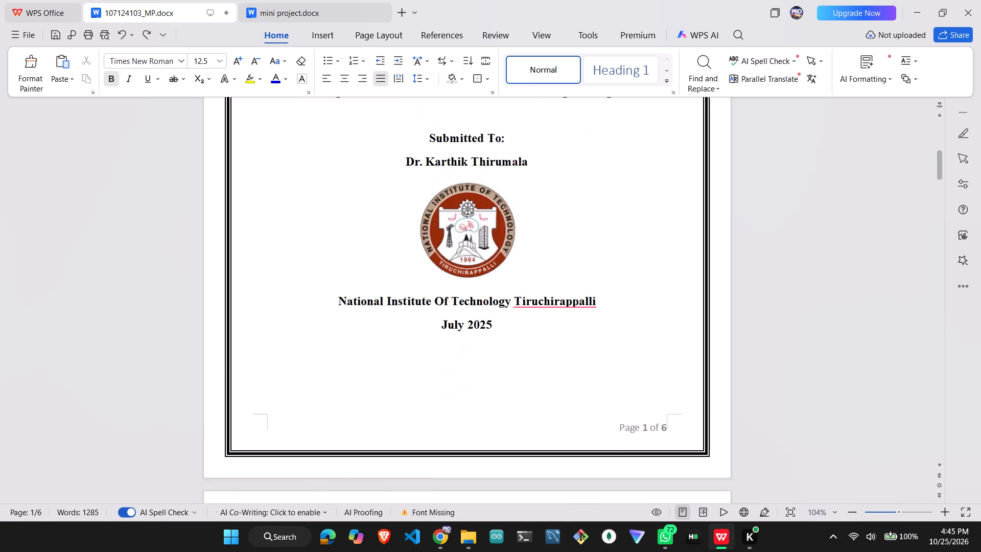
scroll(364, 392, "down", 16)
scroll(364, 392, "up", 1)
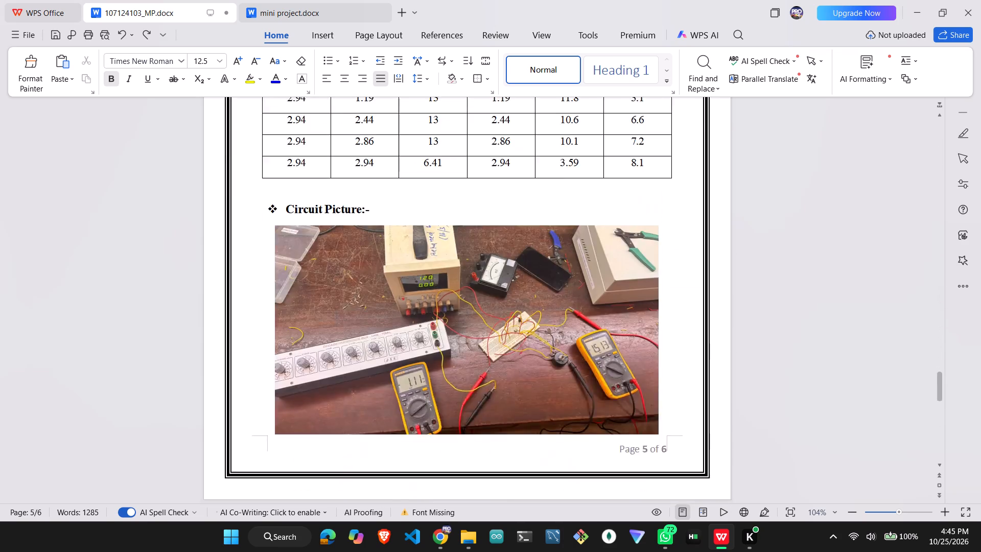
scroll(364, 392, "down", 1)
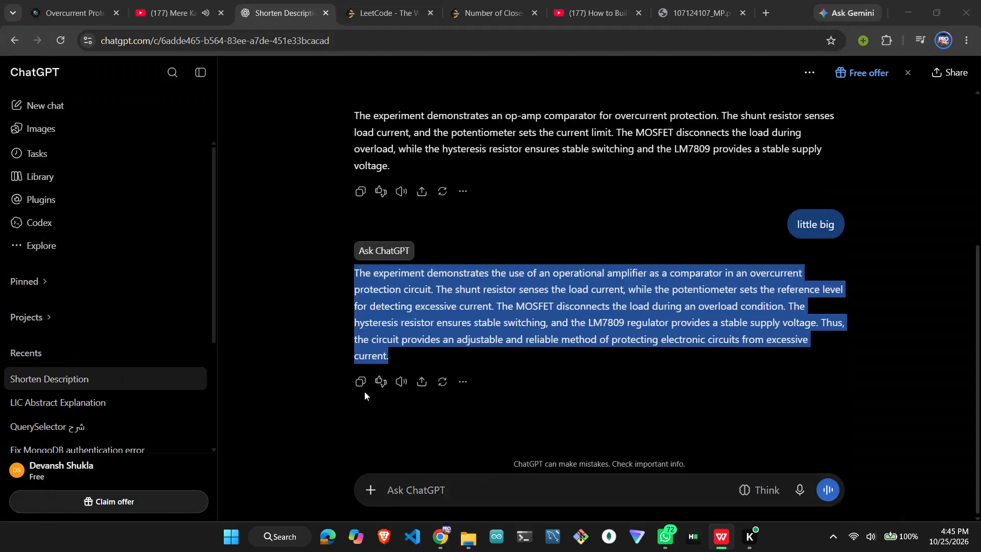
left_click(727, 542)
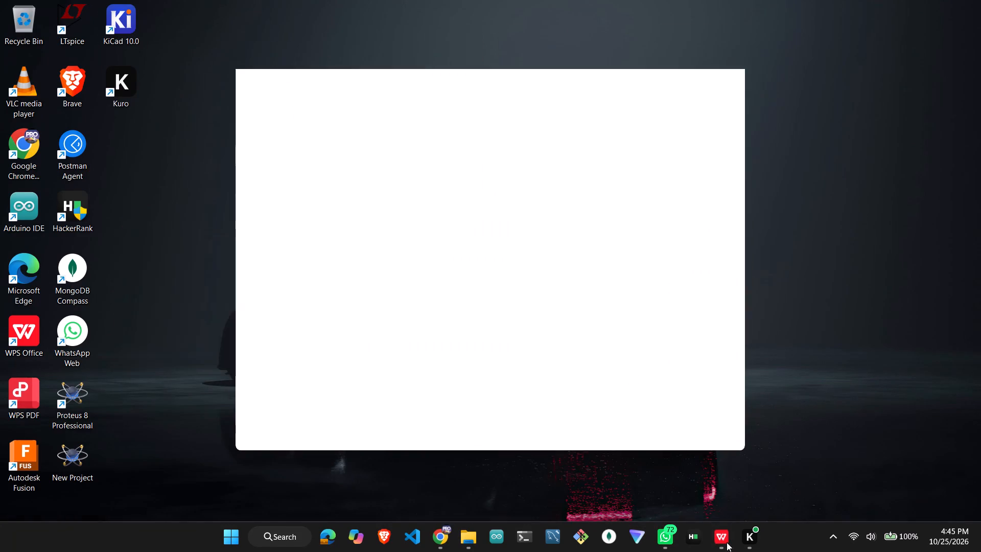
scroll(523, 357, "up", 1)
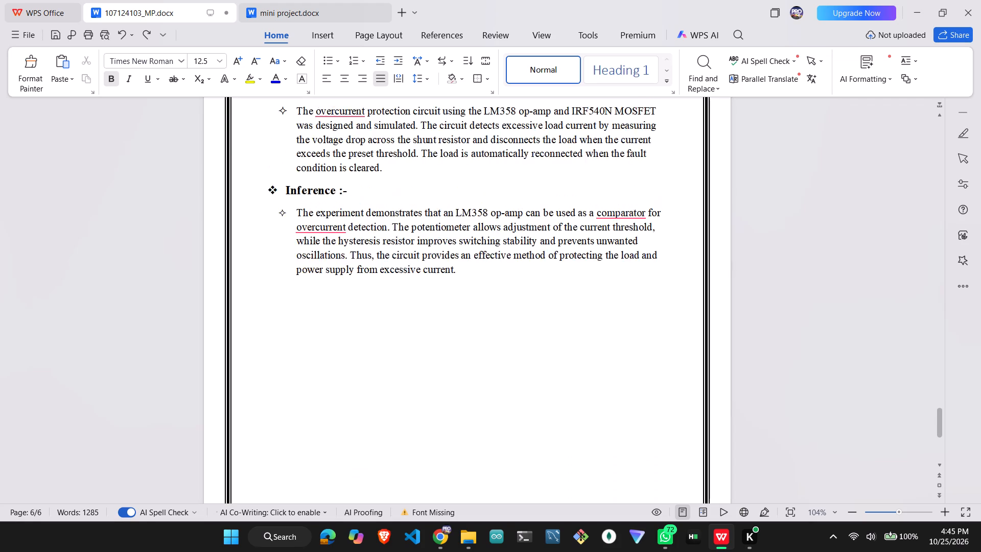
scroll(523, 357, "up", 1)
scroll(477, 389, "up", 3)
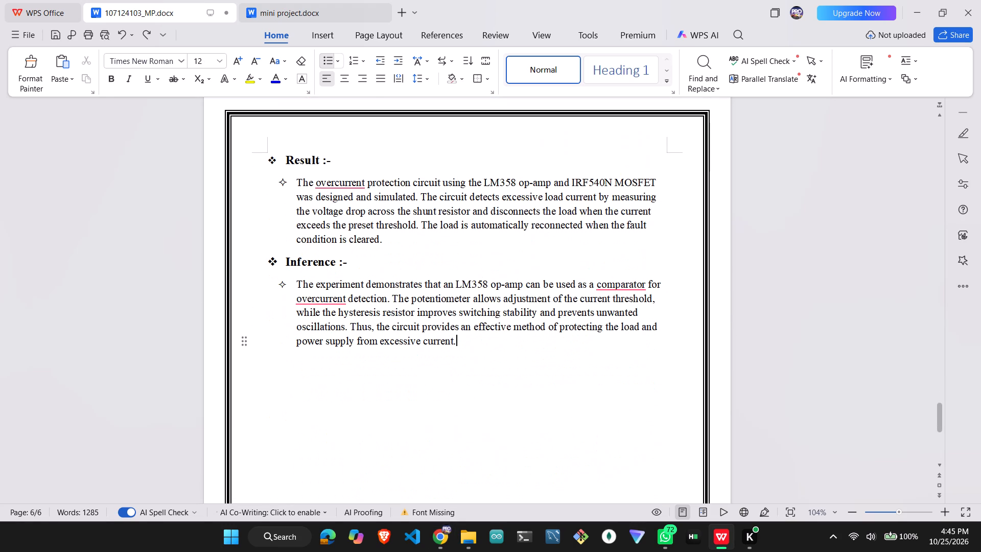
key("ctrl+v")
scroll(574, 392, "down", 1)
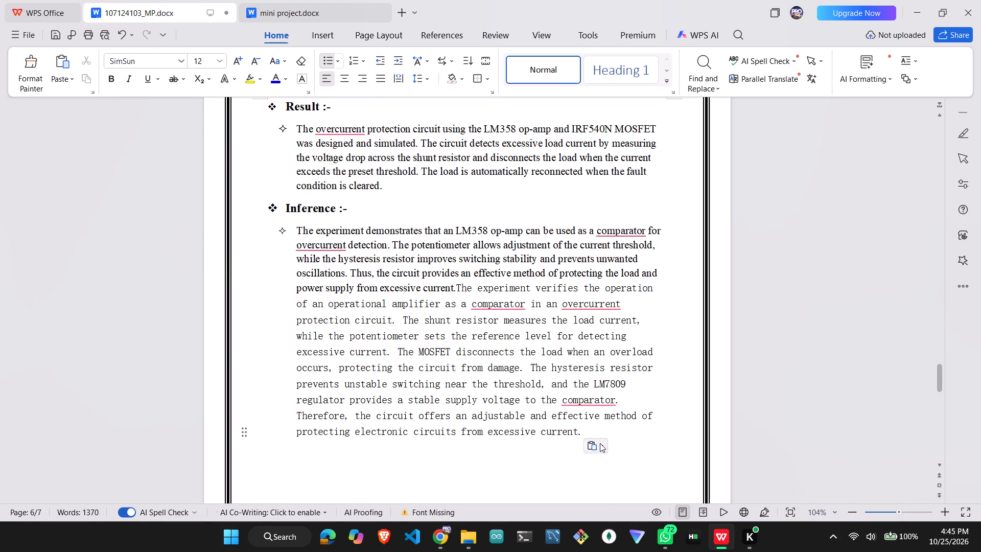
left_click(600, 443)
left_click(635, 350)
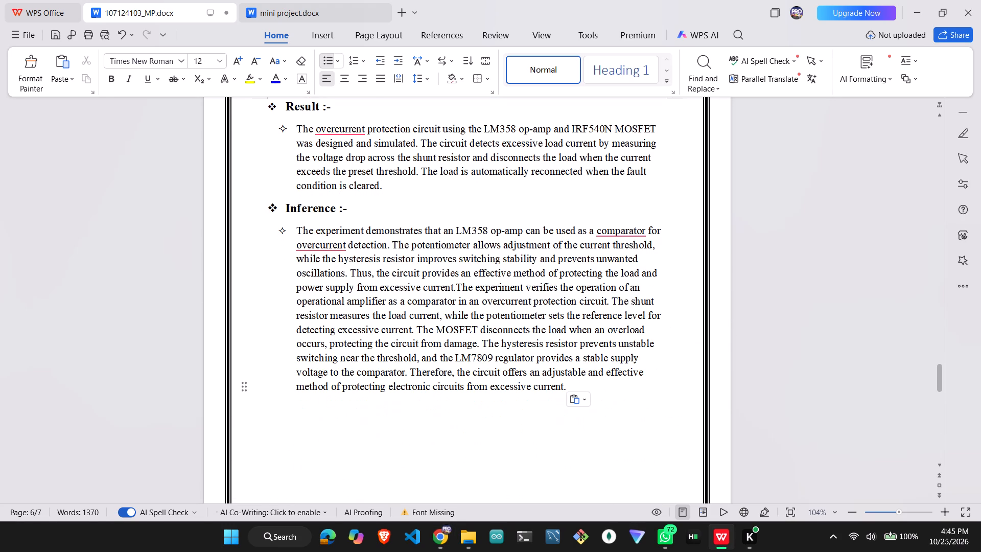
Delete the old inference text before the pasted paragraph, so the section starts with "The experiment verifies the operation".
left_click_drag(456, 288, 343, 229)
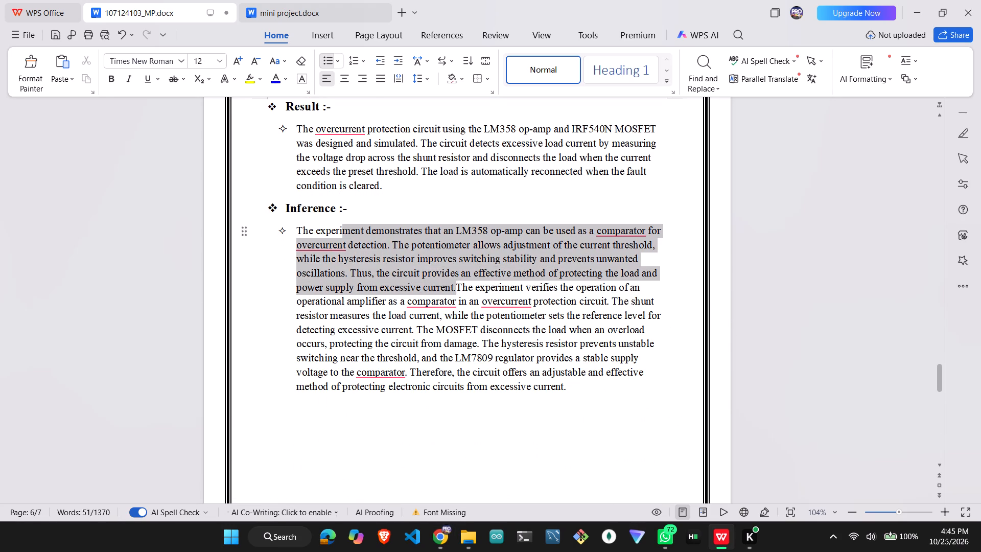
key("BackSpace")
key("BackSpace")
key("BackSpace")
key("BackSpace")
key("BackSpace")
key("BackSpace")
key("BackSpace")
key("BackSpace")
key("BackSpace")
key("BackSpace")
key("BackSpace")
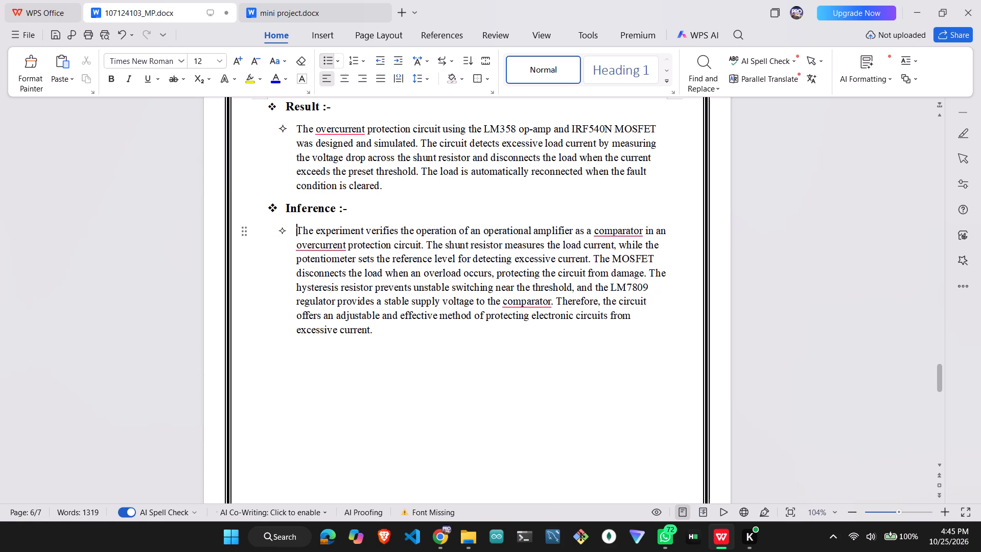
Start saving a copy of the report under a different name or format.
left_click(14, 30)
left_click(137, 150)
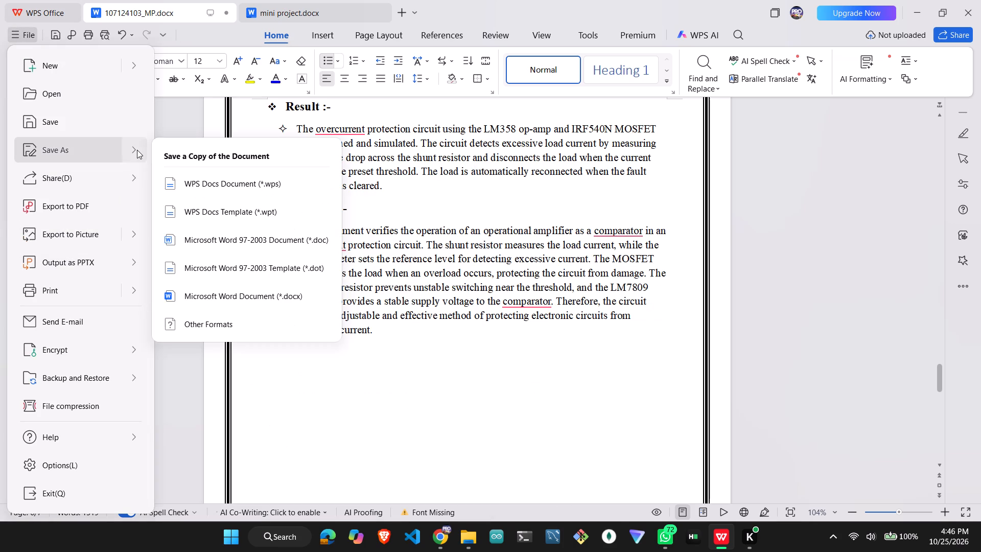
Save the report as a PDF under its existing file name in the Mini Project folder, inside 5th SEM > LIC LAB.
left_click(191, 325)
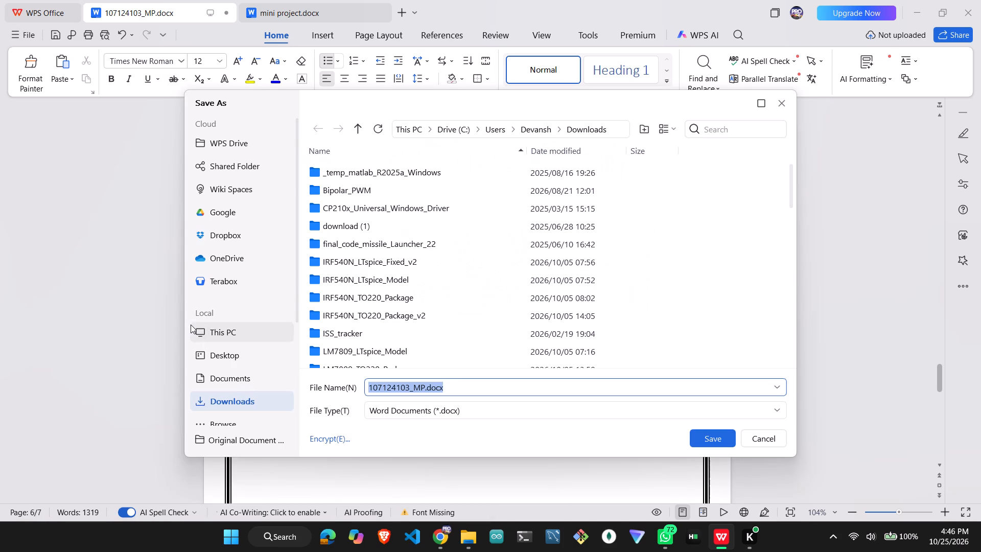
left_click(222, 420)
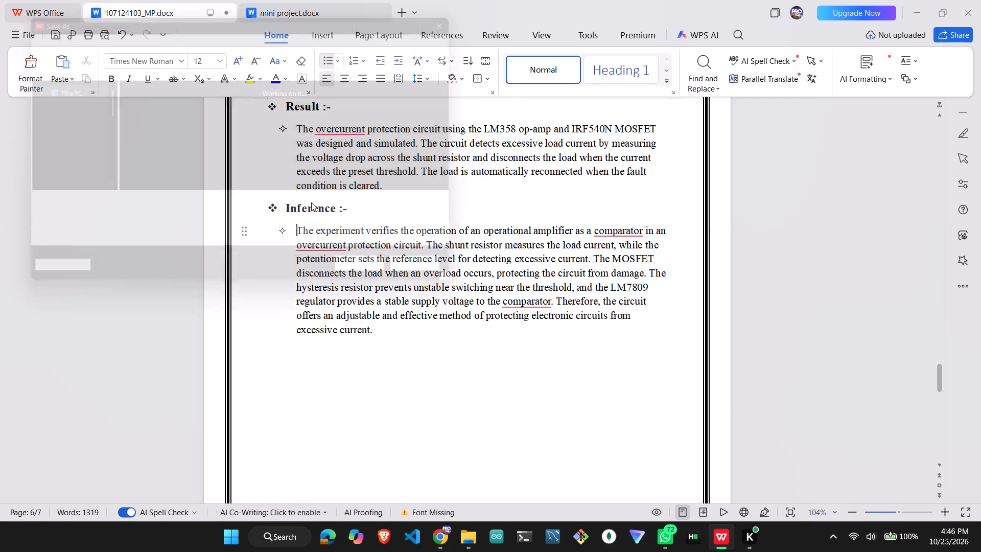
double_click(169, 123)
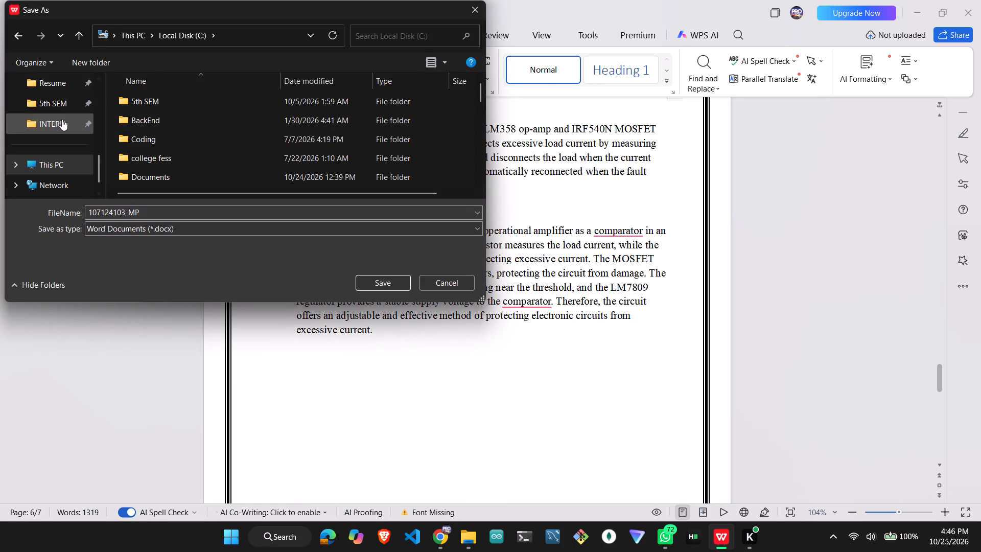
left_click(59, 104)
double_click(155, 164)
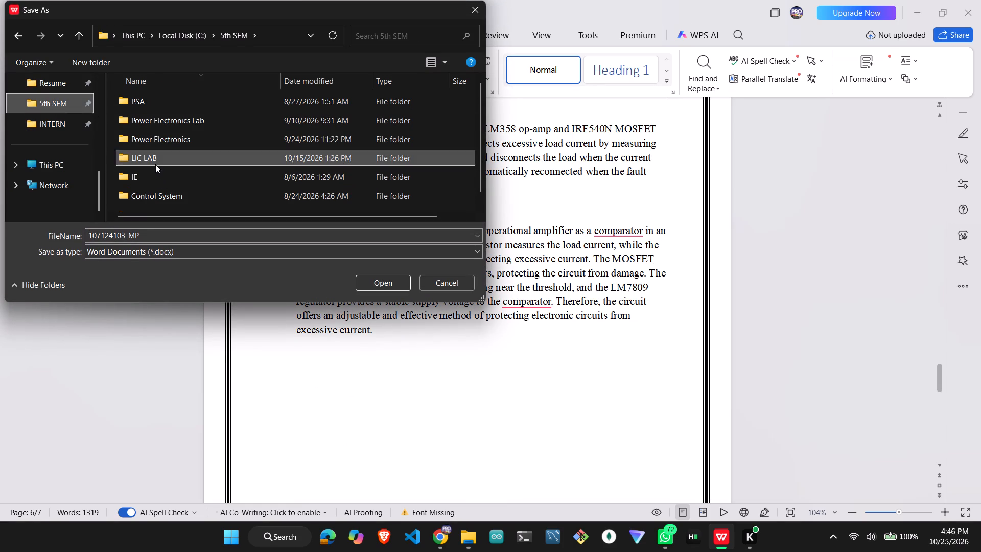
scroll(263, 172, "down", 4)
double_click(198, 206)
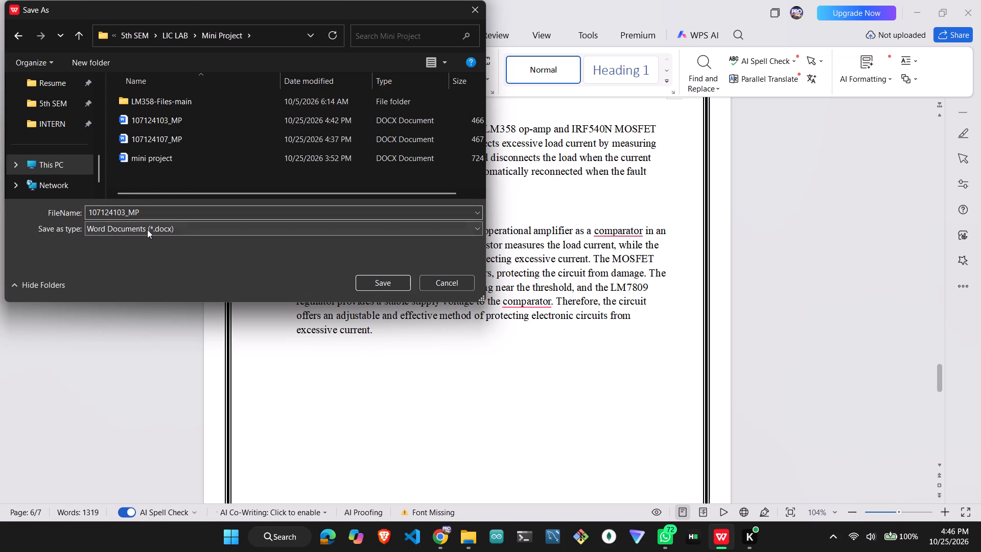
left_click(147, 229)
left_click(123, 385)
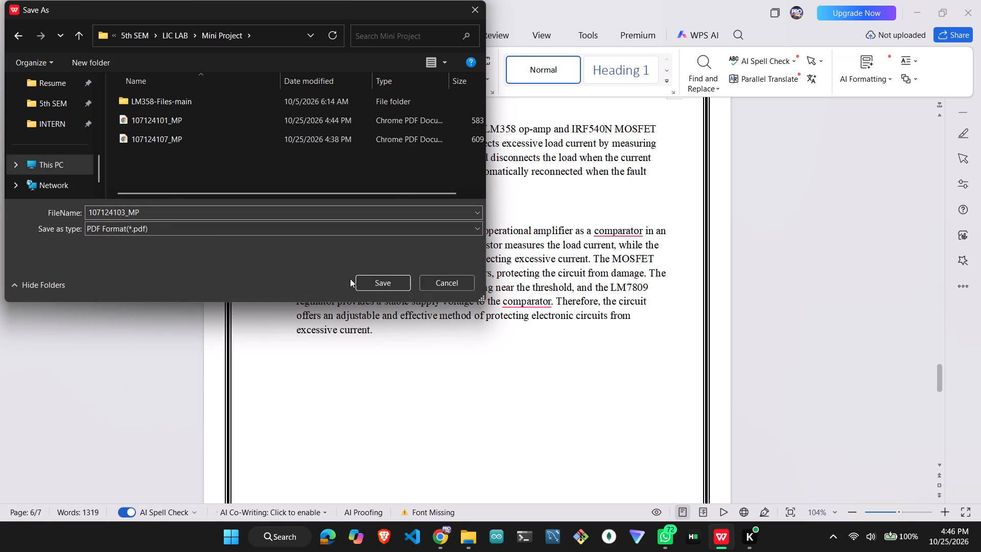